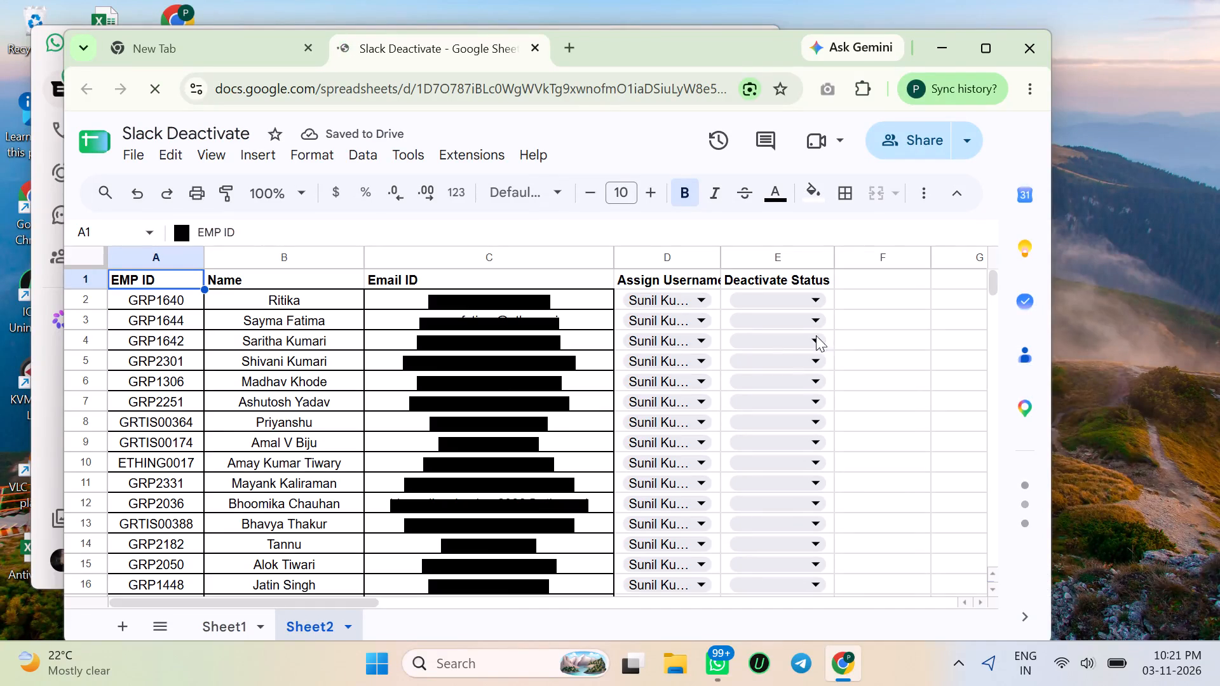
# Examine the Assign Username column of Sheet2 to locate the block of employees assigned to Pawan.
pyautogui.scroll(-2, 516, 418)
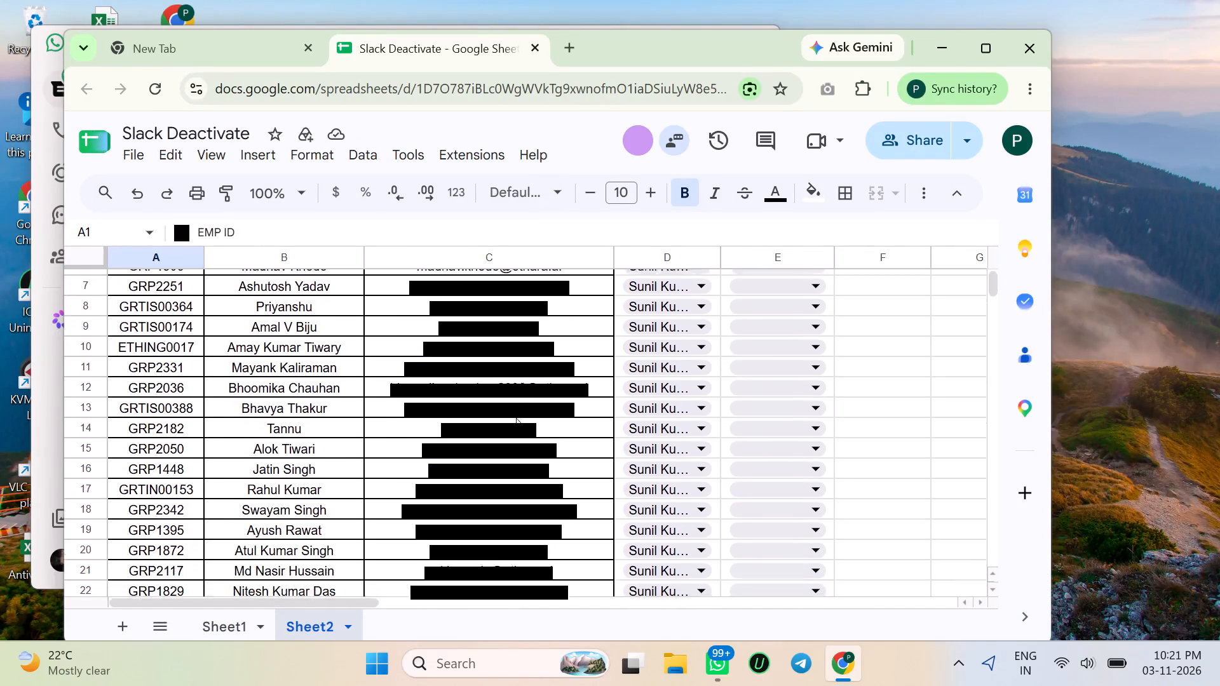
pyautogui.scroll(-6, 516, 418)
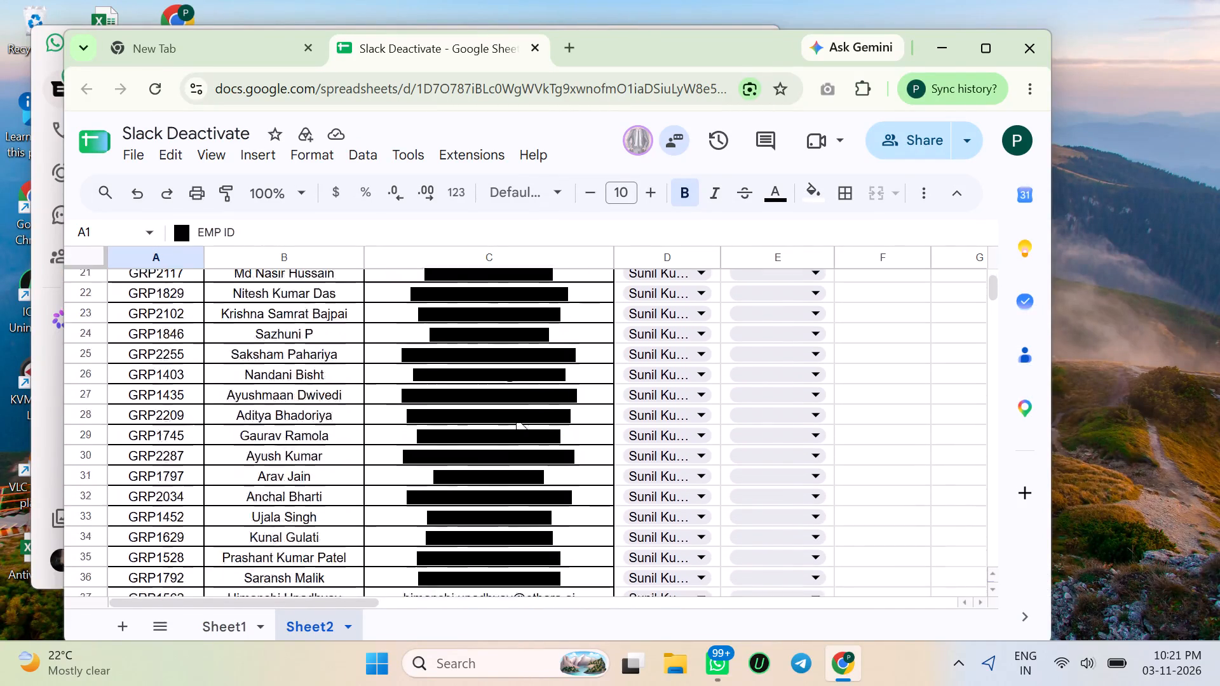
pyautogui.scroll(-4, 516, 418)
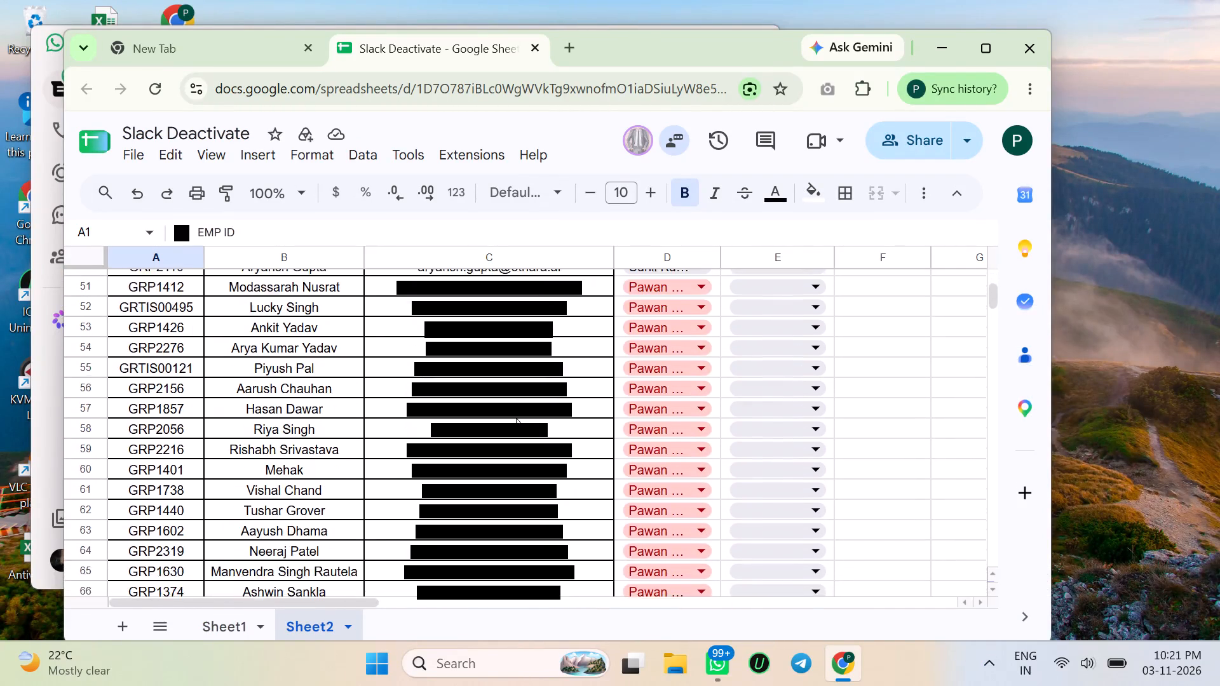
pyautogui.scroll(-3, 516, 418)
pyautogui.scroll(1, 516, 418)
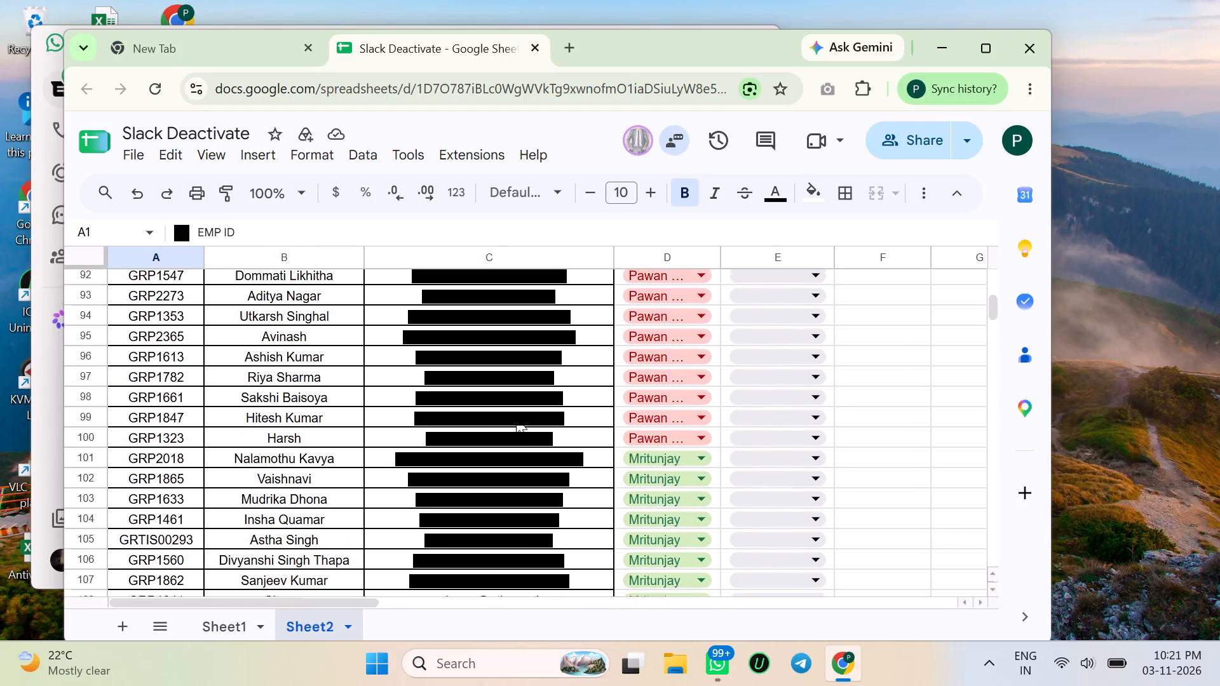
pyautogui.scroll(4, 516, 418)
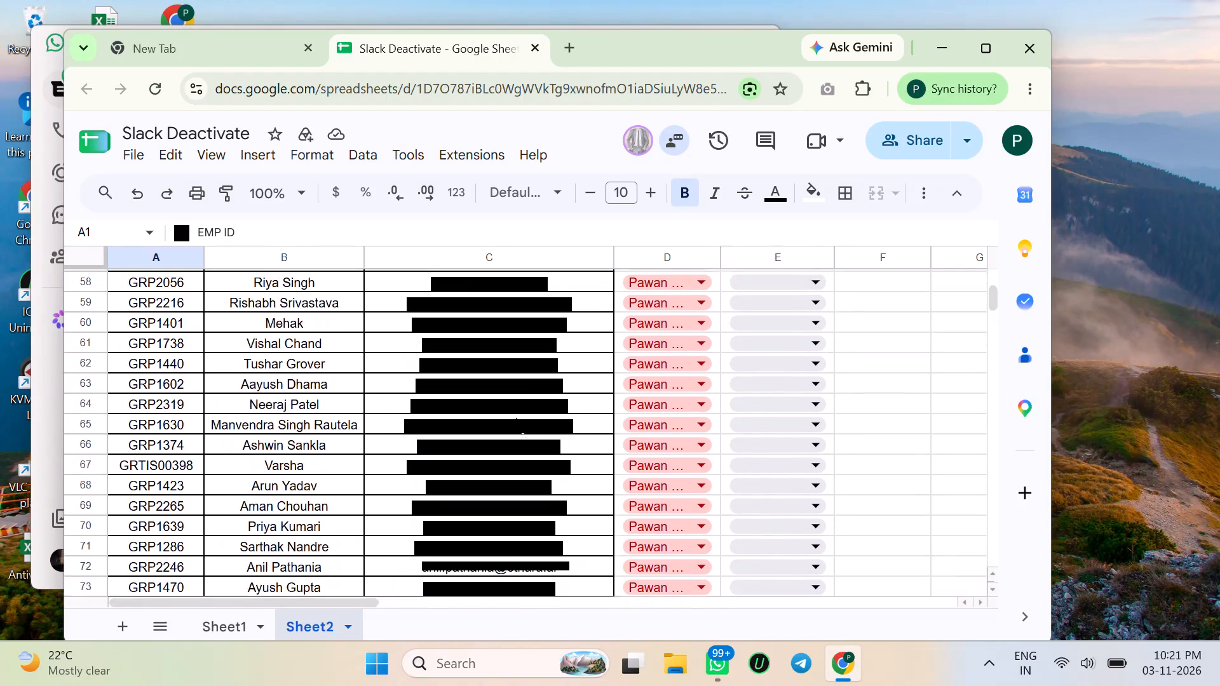
pyautogui.scroll(2, 516, 418)
# Copy the Email ID in cell C51, the first employee row assigned to Pawan.
pyautogui.rightClick(516, 418)
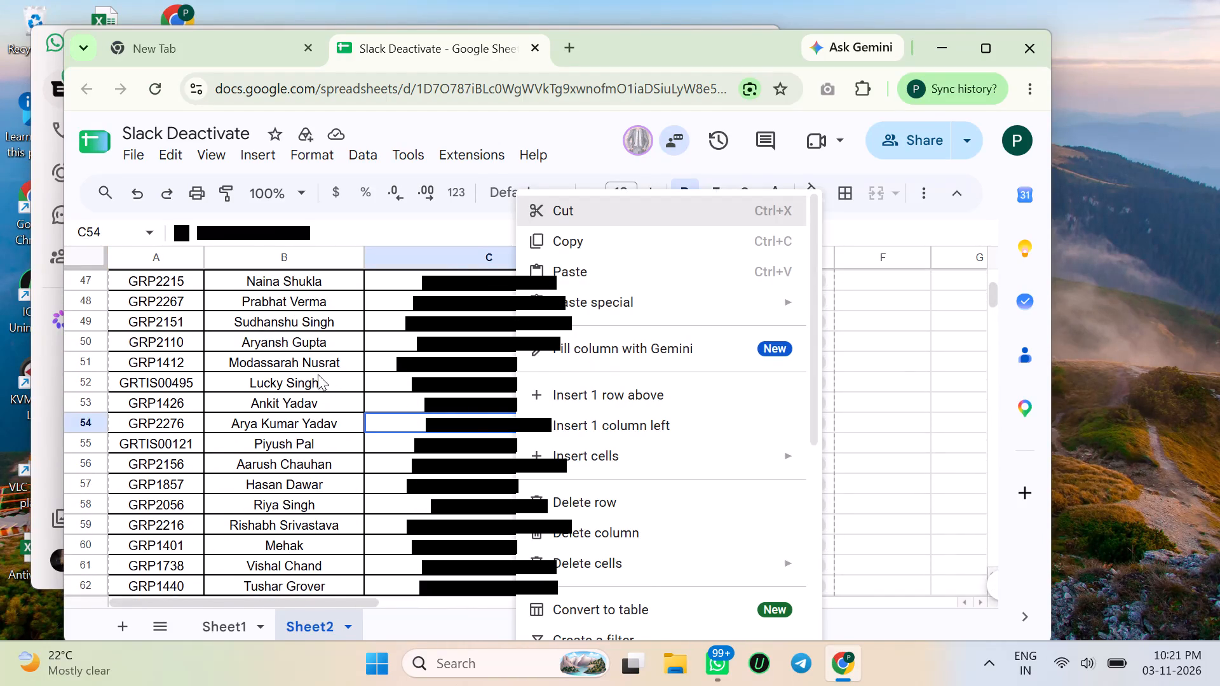
pyautogui.click(170, 363)
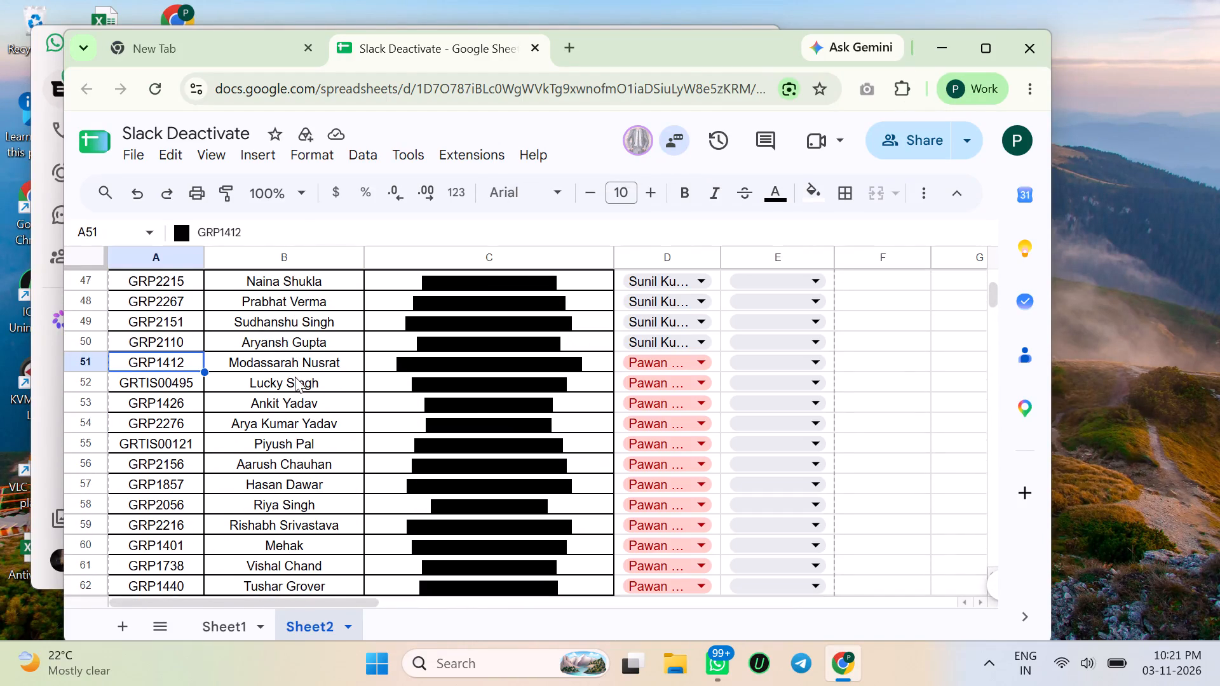
pyautogui.click(312, 368)
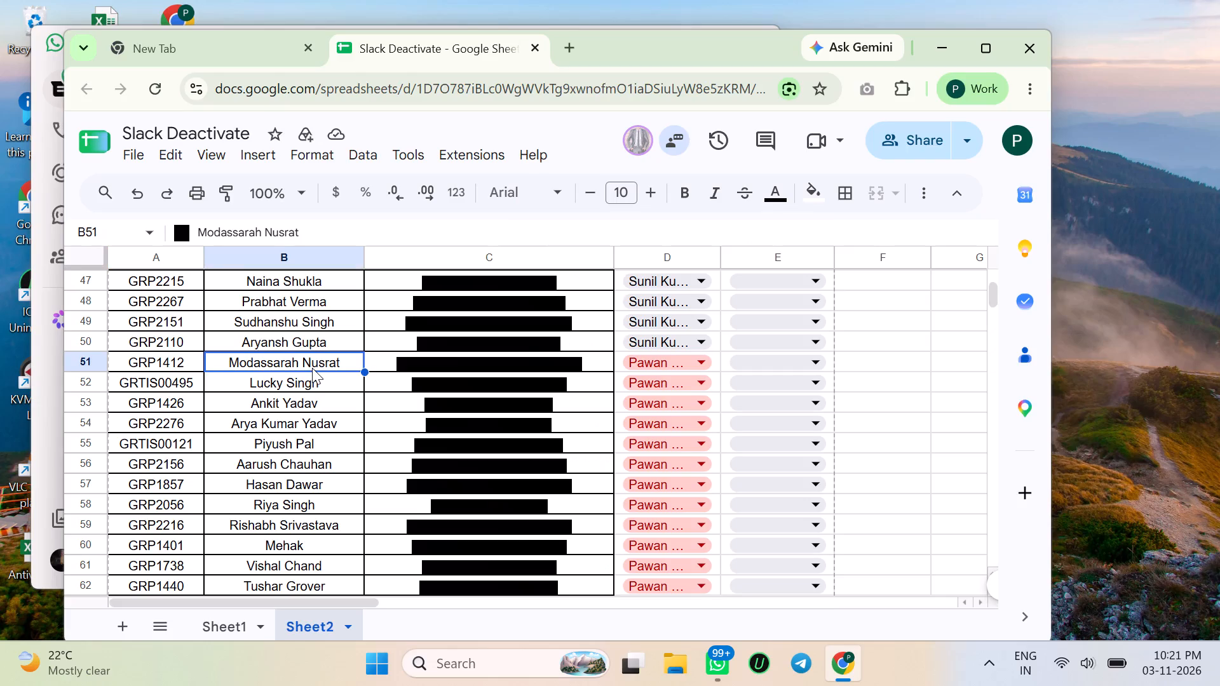
pyautogui.click(497, 362)
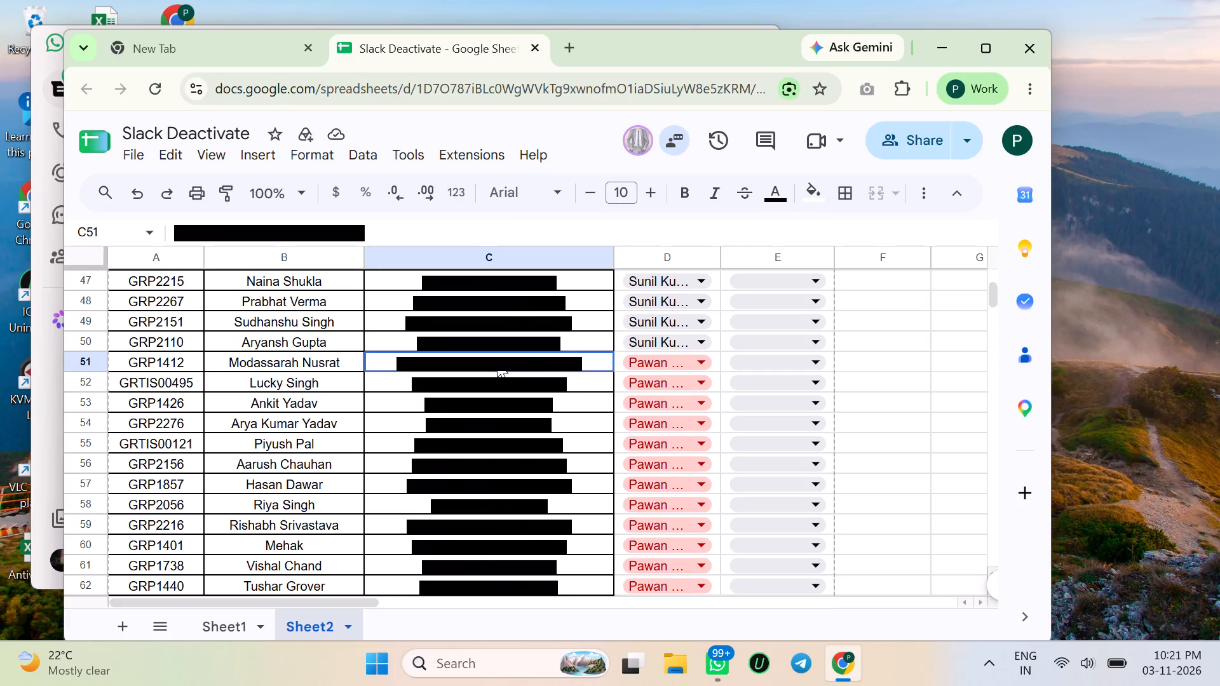
pyautogui.hotkey('ctrl', 'c')
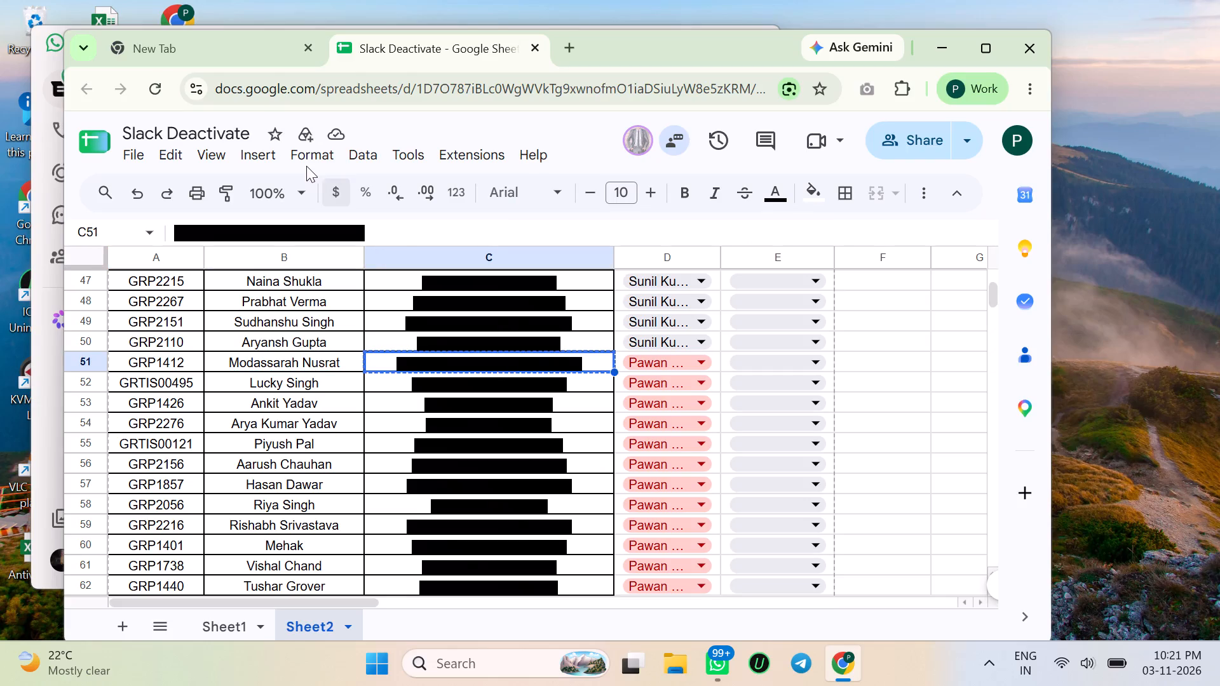
# Close the empty browser tab and open a fresh one after the Slack Deactivate spreadsheet.
pyautogui.click(192, 52)
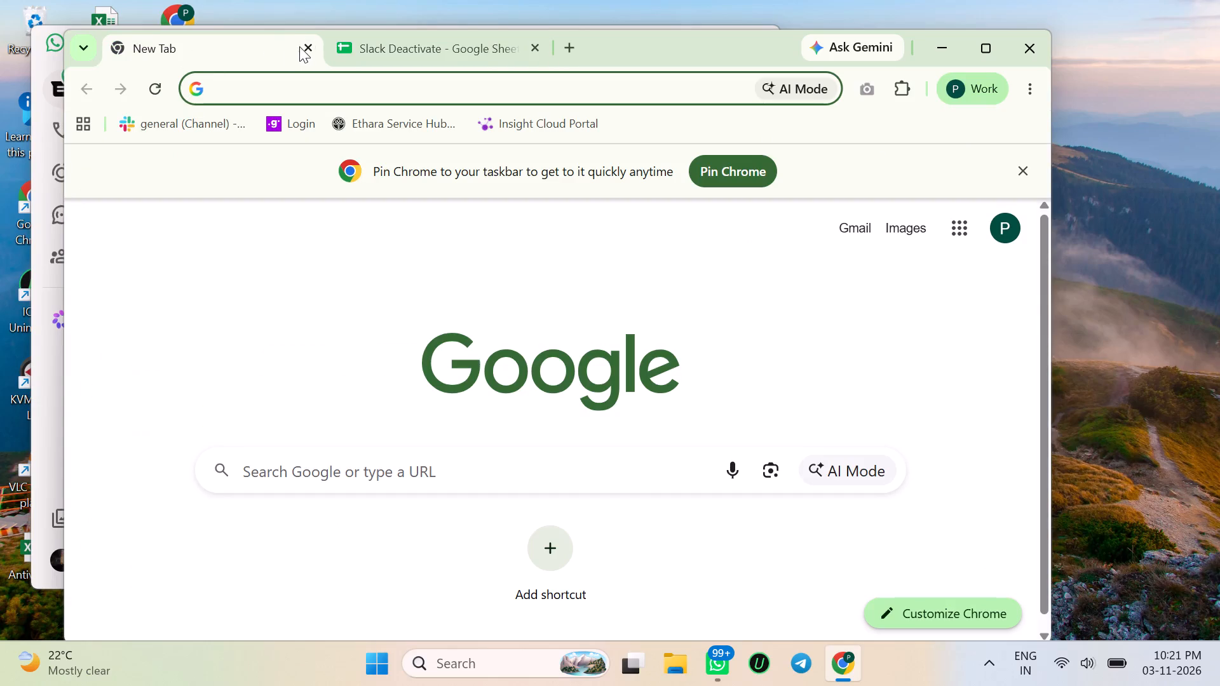
pyautogui.click(306, 46)
pyautogui.click(338, 51)
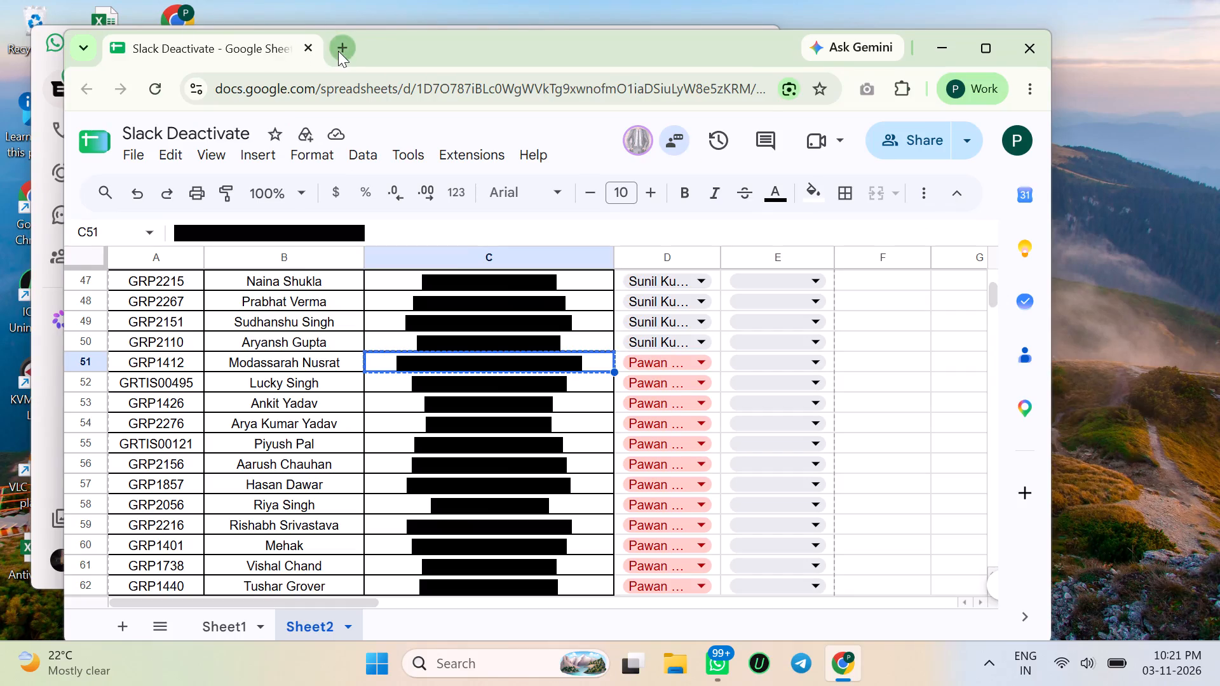
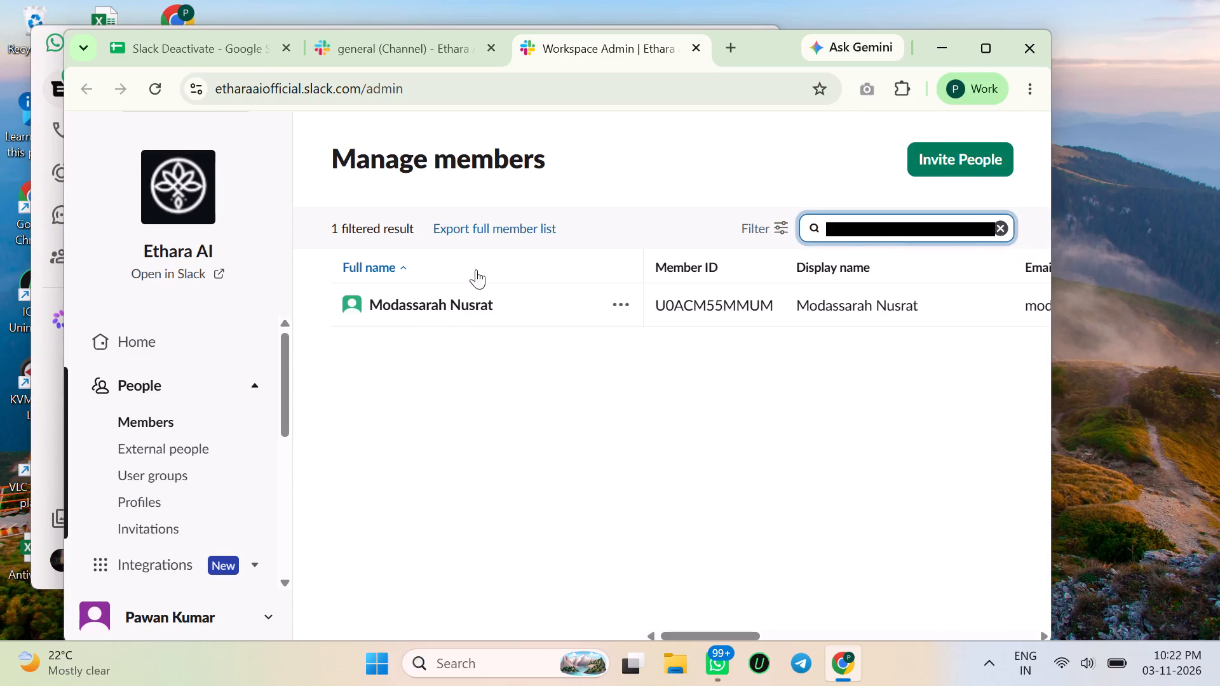
# Deactivate the Slack account of the filtered member in the Ethara AI workspace's member list.
pyautogui.click(626, 308)
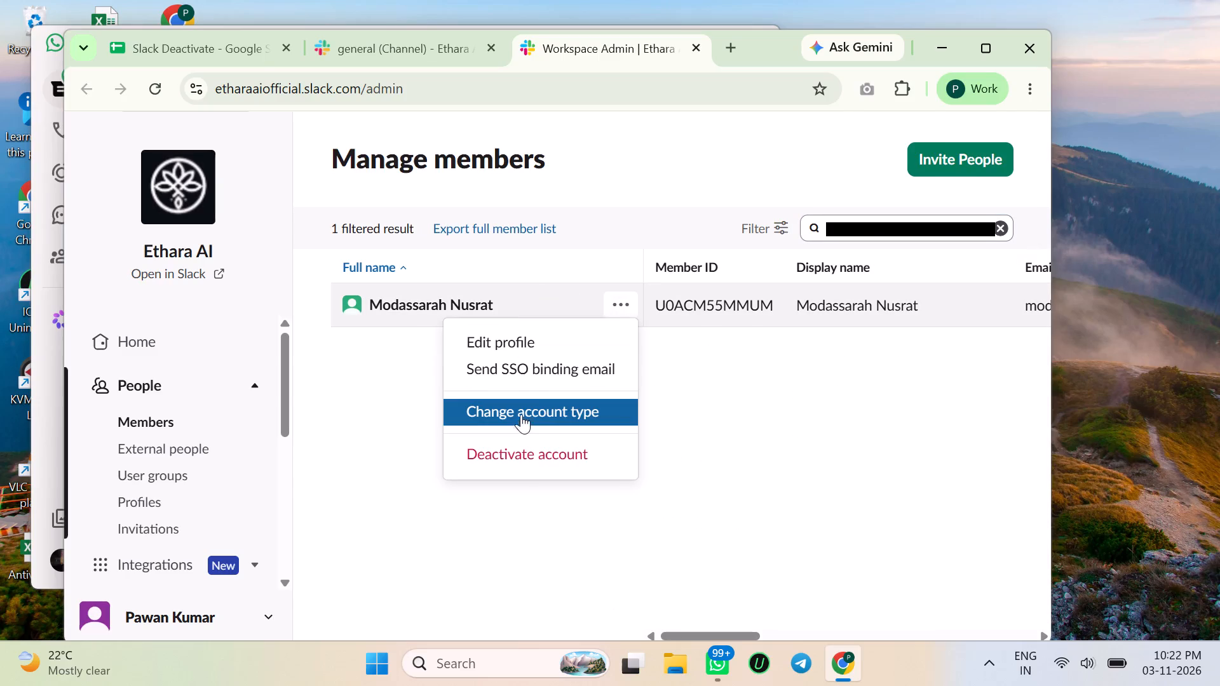
pyautogui.click(520, 465)
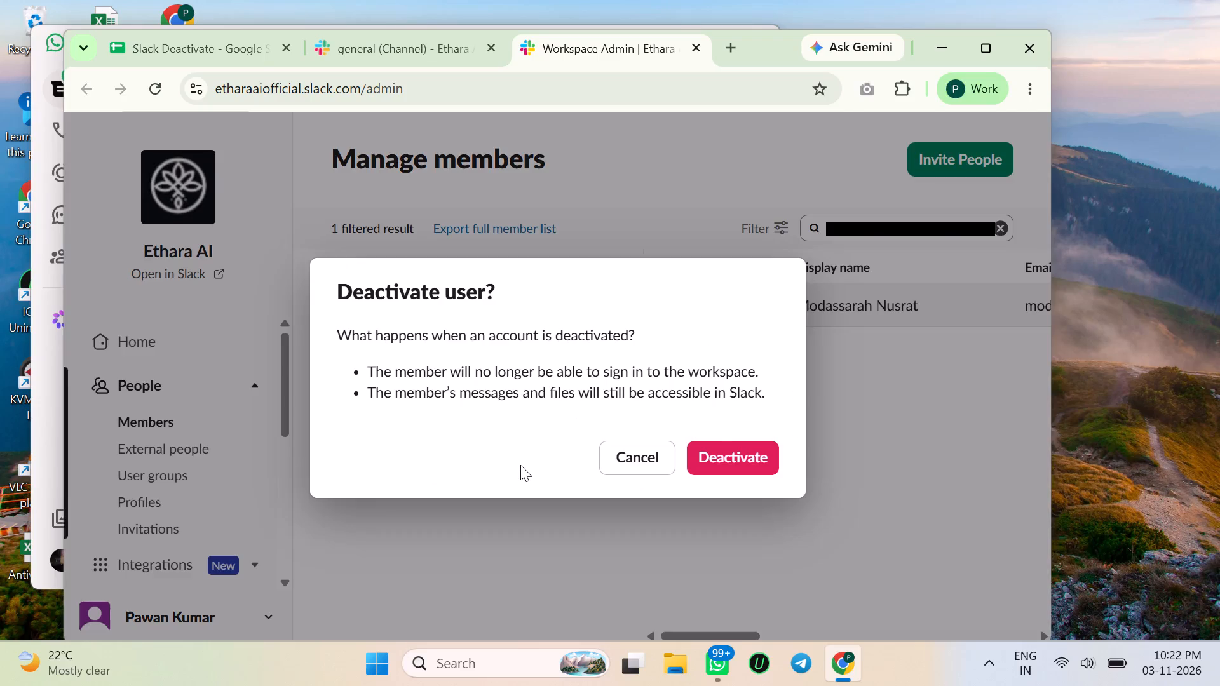
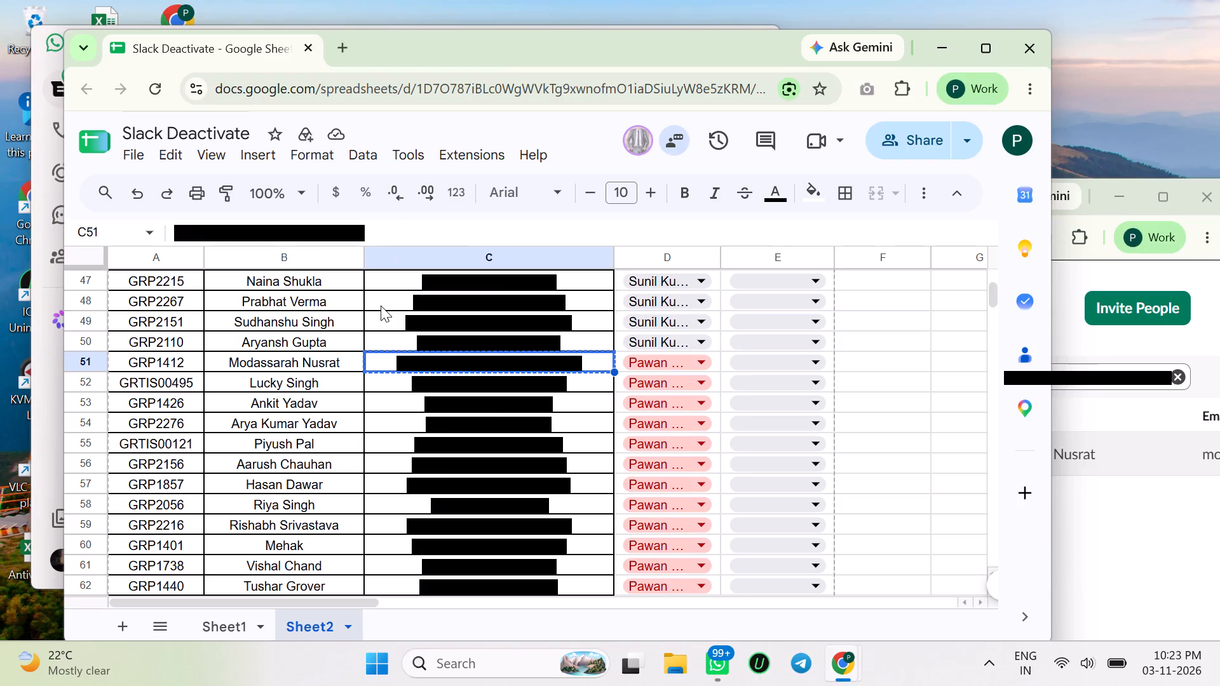
# Look up the row 52 employee in Slack's member list by the email address from the sheet and deactivate that account.
pyautogui.press('Down')
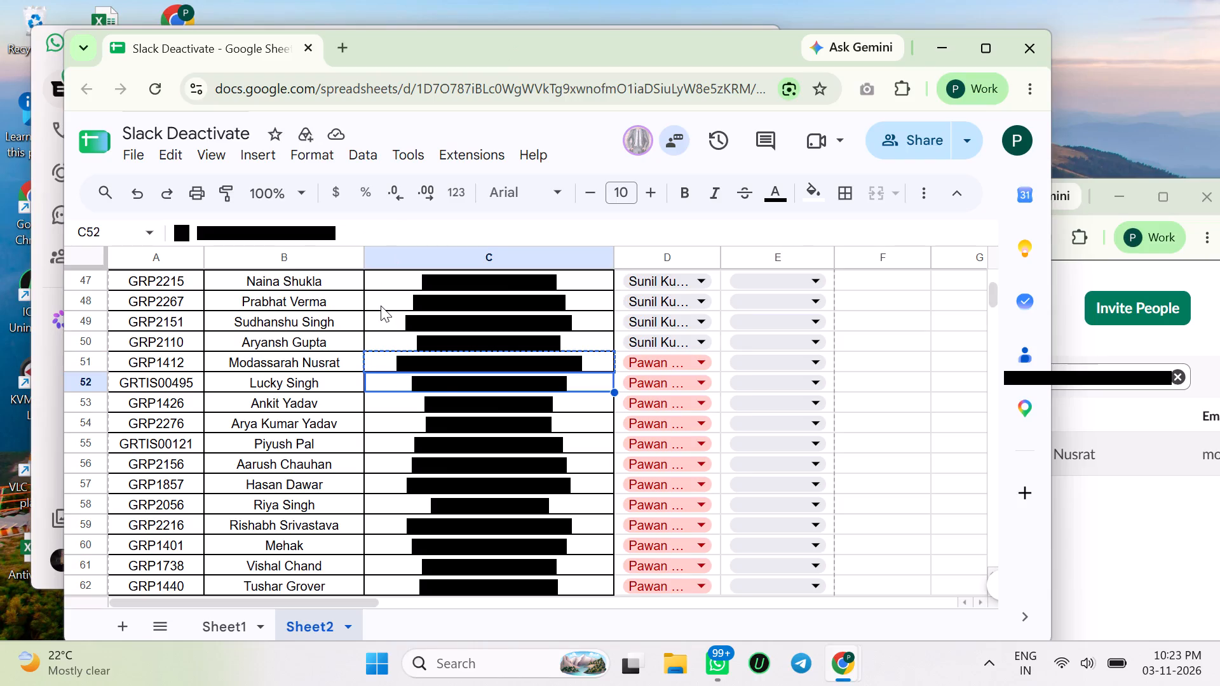
pyautogui.hotkey('ctrl', 'c')
pyautogui.hotkey('alt', 'Tab')
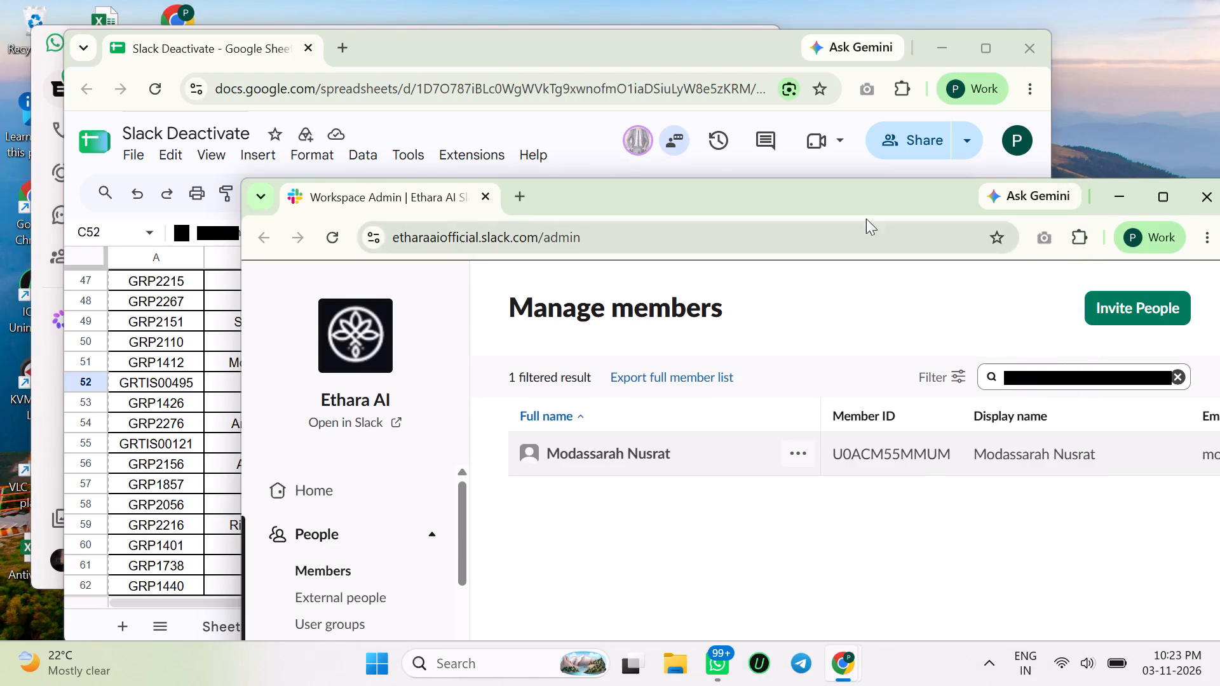
pyautogui.moveTo(851, 192); pyautogui.dragTo(649, 88)
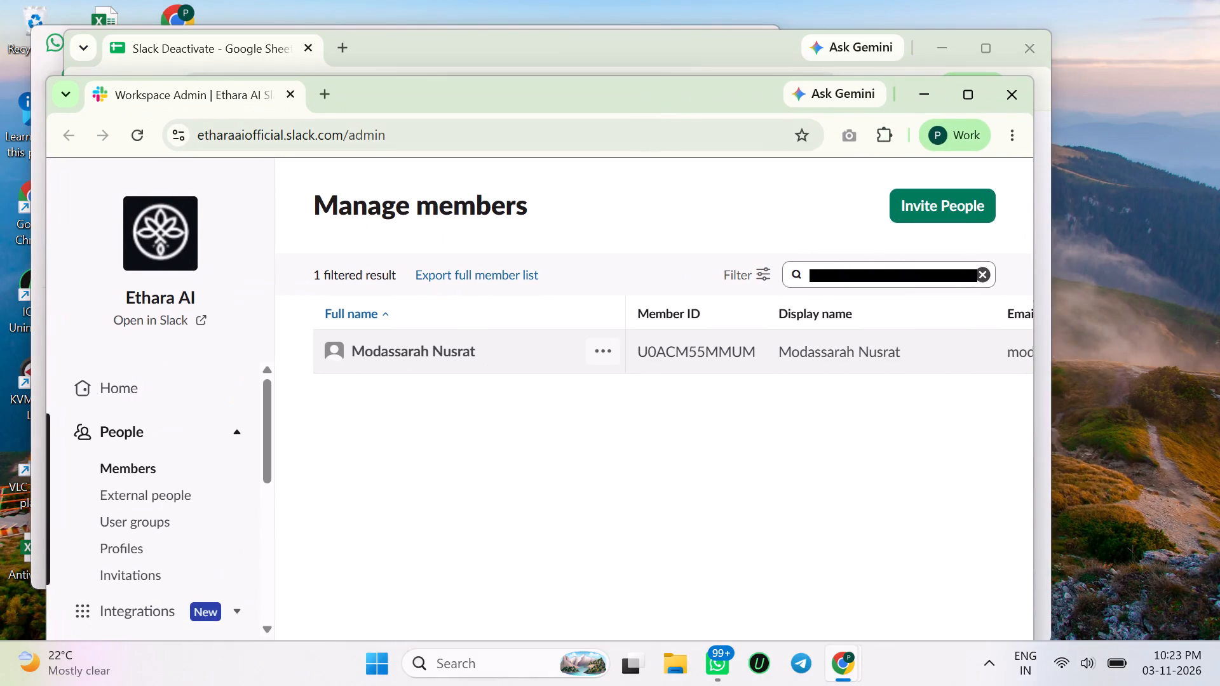
pyautogui.click(874, 267)
pyautogui.hotkey('ctrl', 'a')
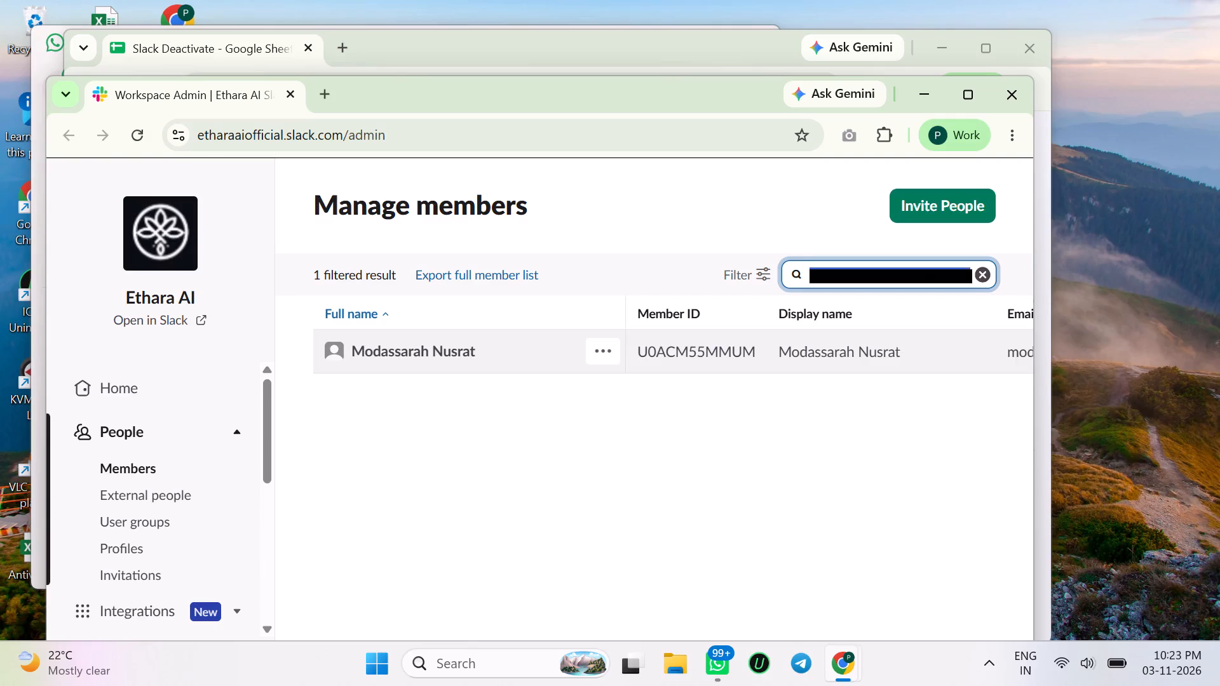
pyautogui.hotkey('ctrl', 'v')
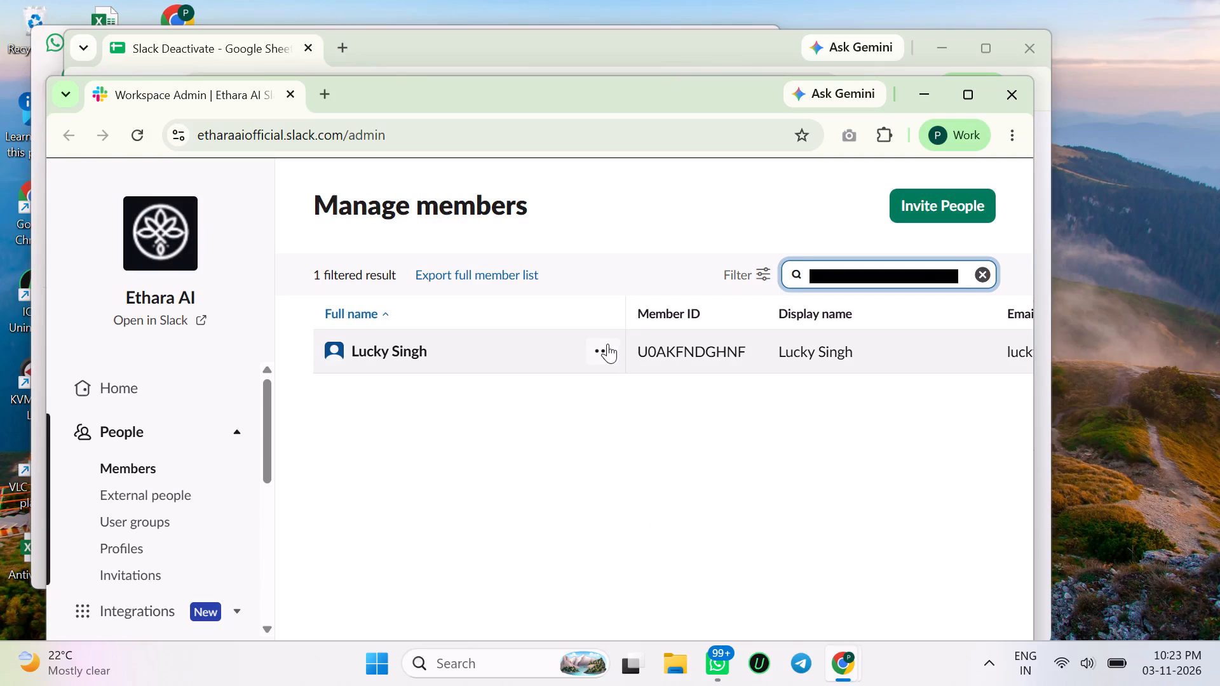
pyautogui.click(604, 354)
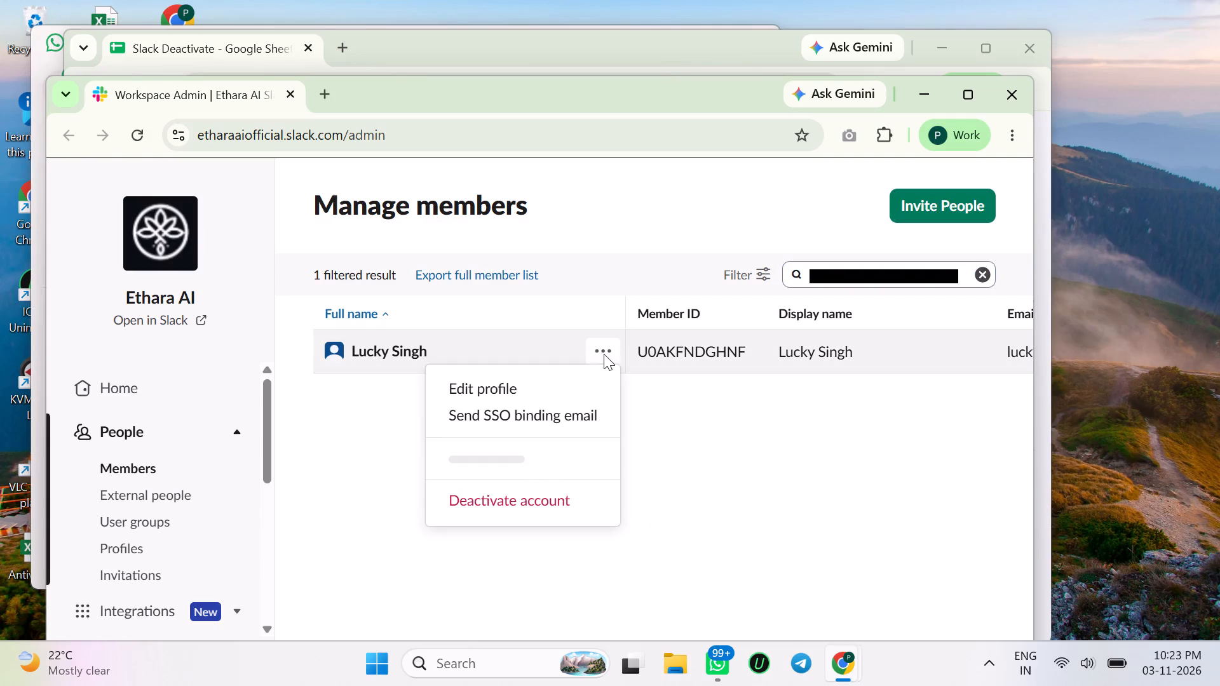
pyautogui.click(499, 503)
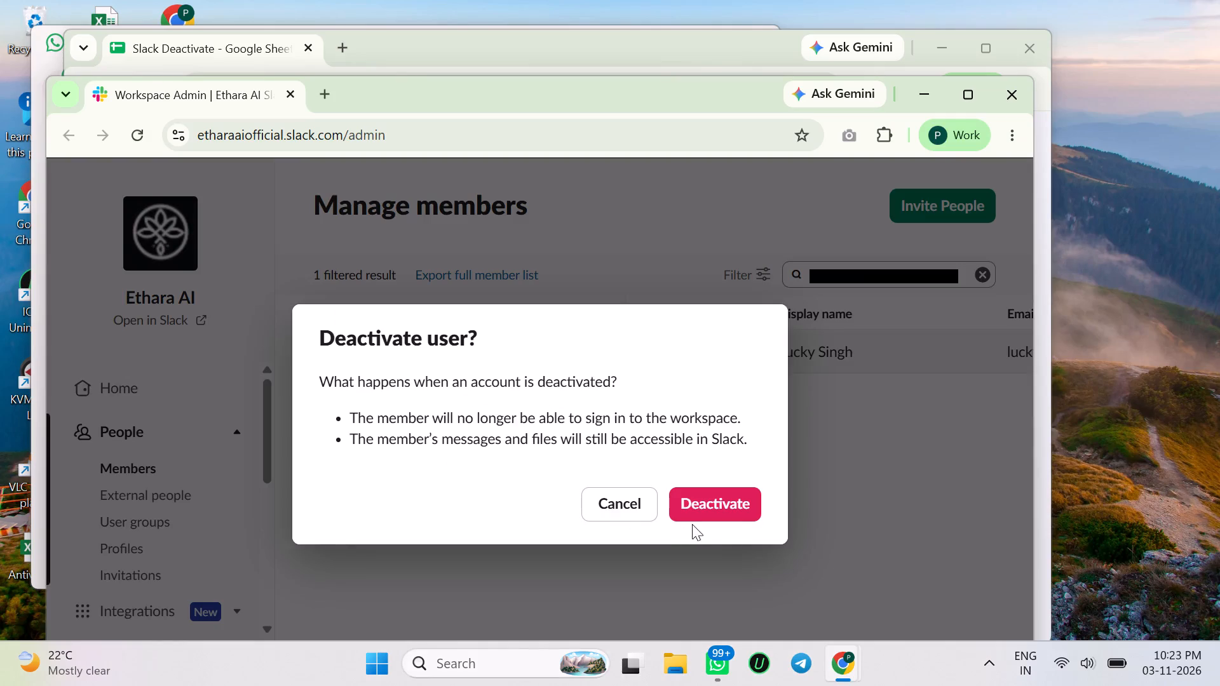
pyautogui.click(742, 506)
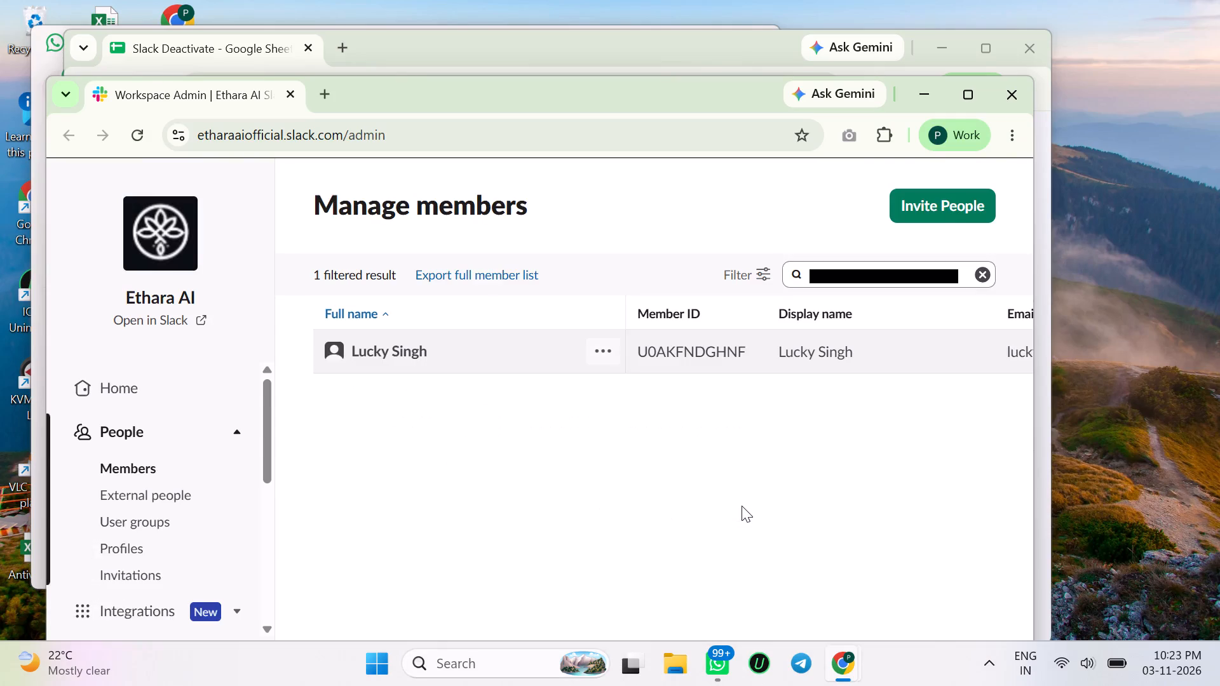
# Look up the row 53 employee in Slack's member list by the email address from the sheet and deactivate that account.
pyautogui.hotkey('alt', 'Tab')
pyautogui.press('Down')
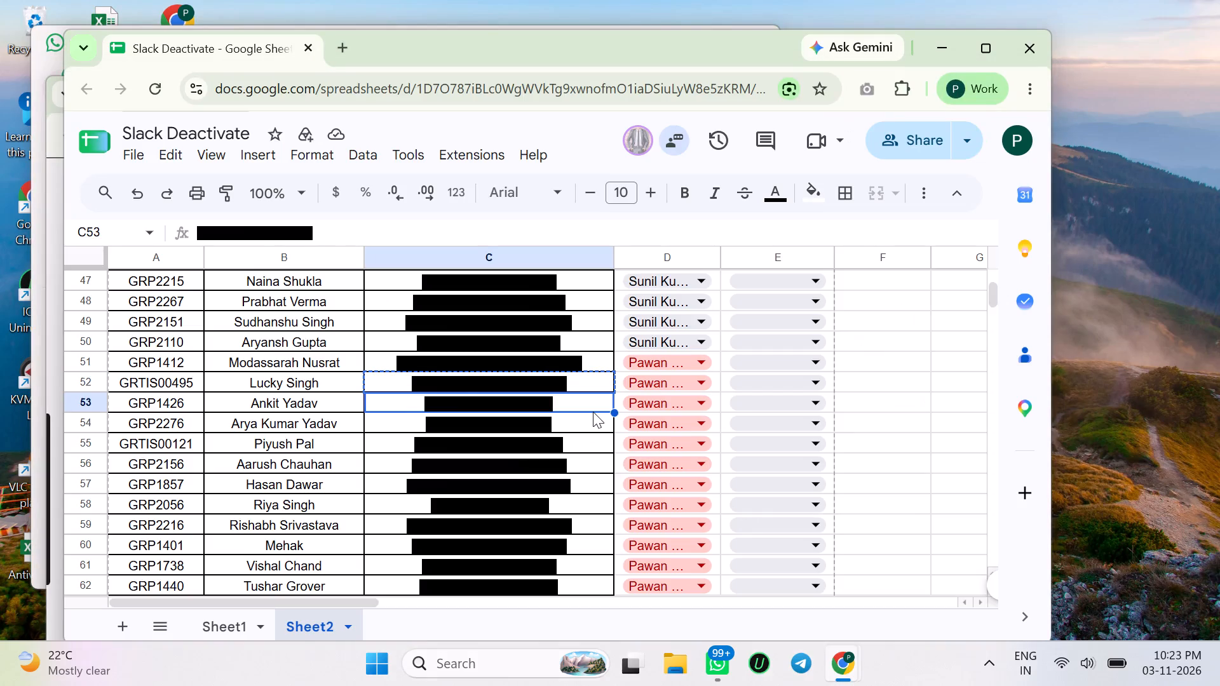
pyautogui.hotkey('ctrl', 'c')
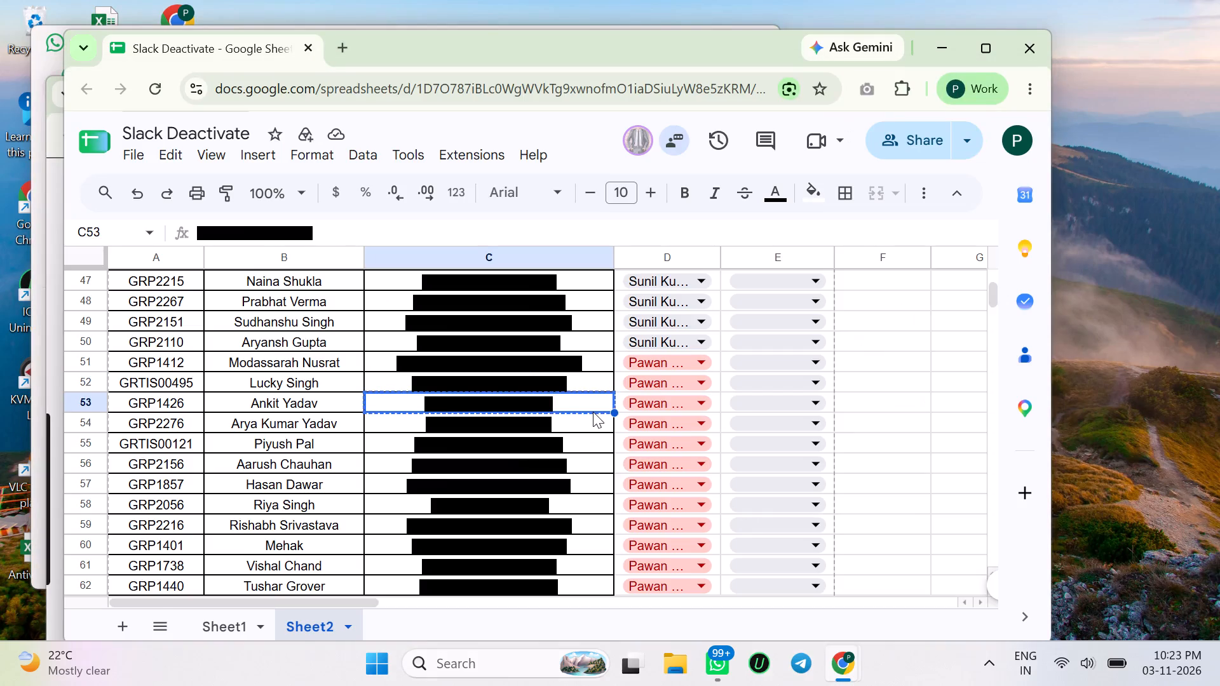
pyautogui.hotkey('alt', 'Tab')
pyautogui.click(886, 271)
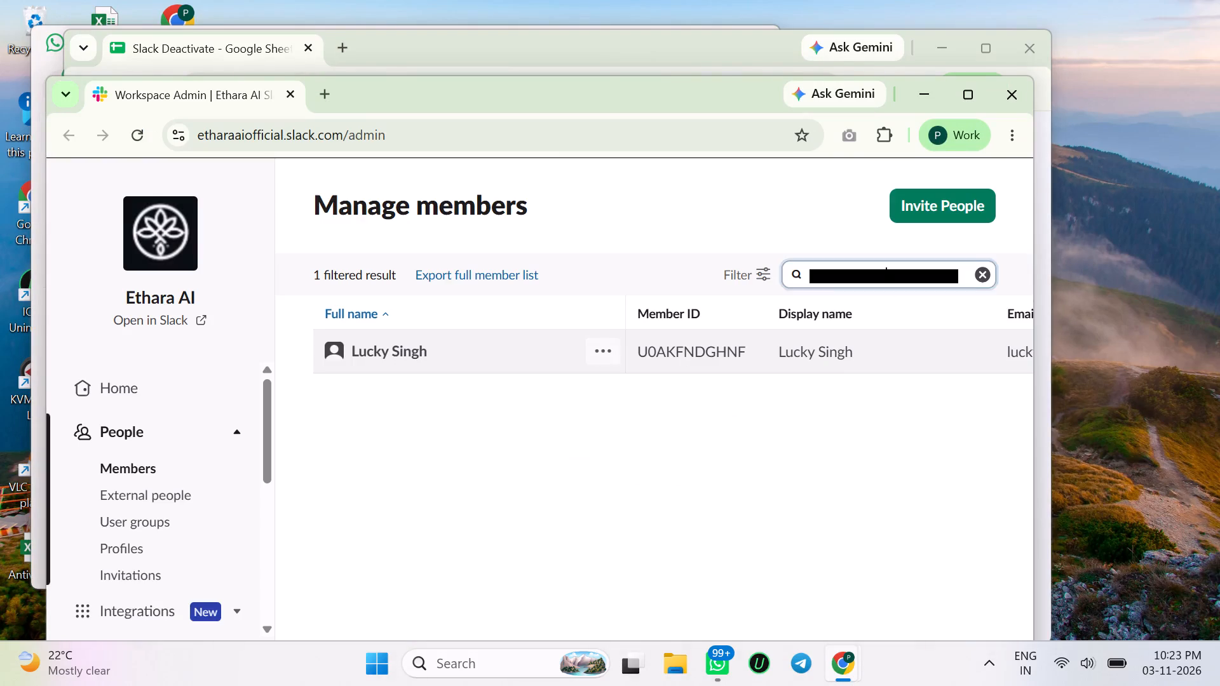
pyautogui.hotkey('ctrl', 'a')
pyautogui.hotkey('ctrl', 'v')
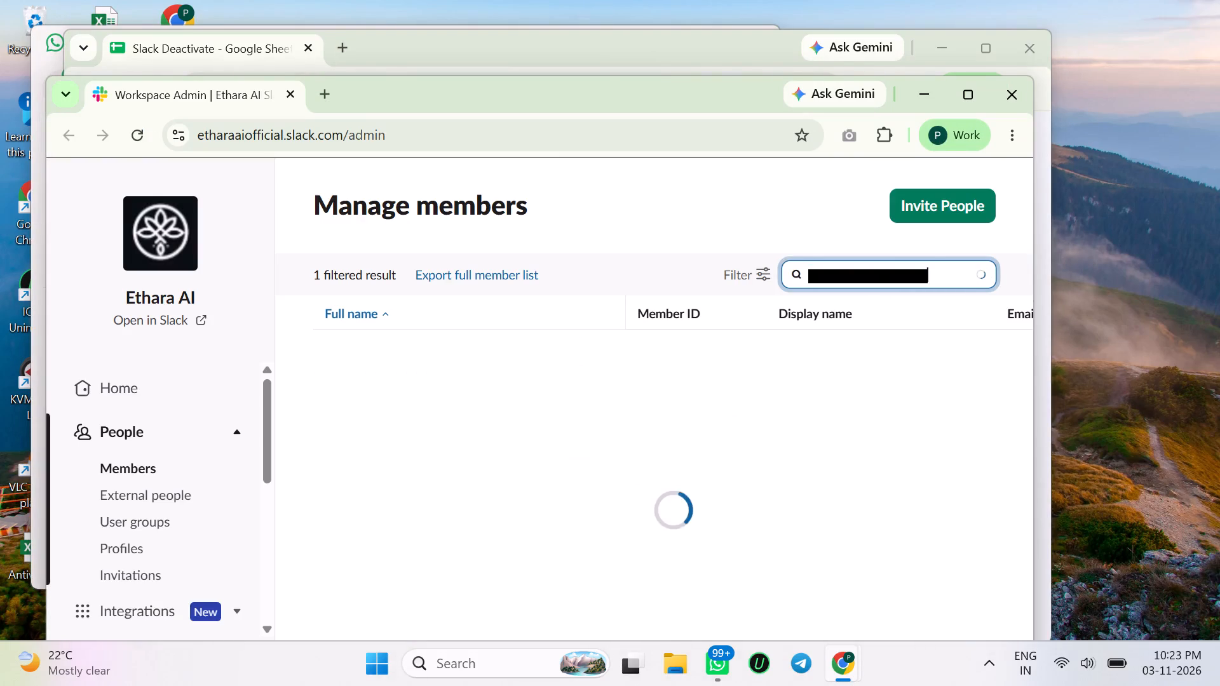
pyautogui.click(599, 353)
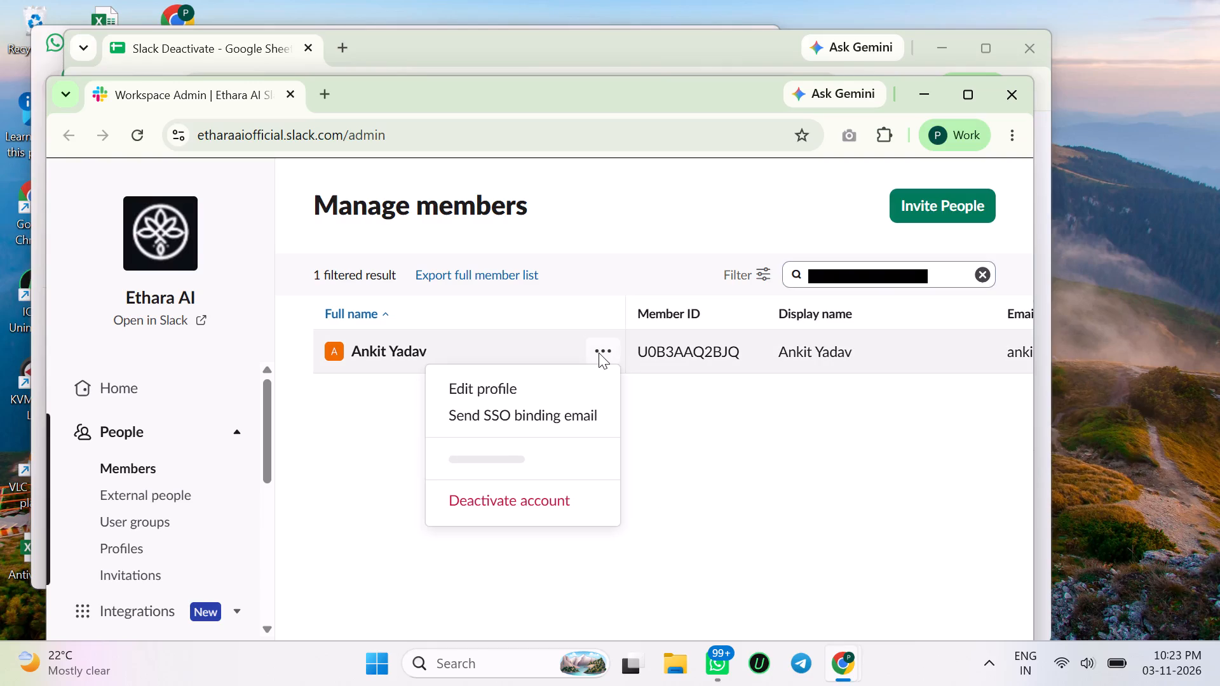
pyautogui.click(511, 499)
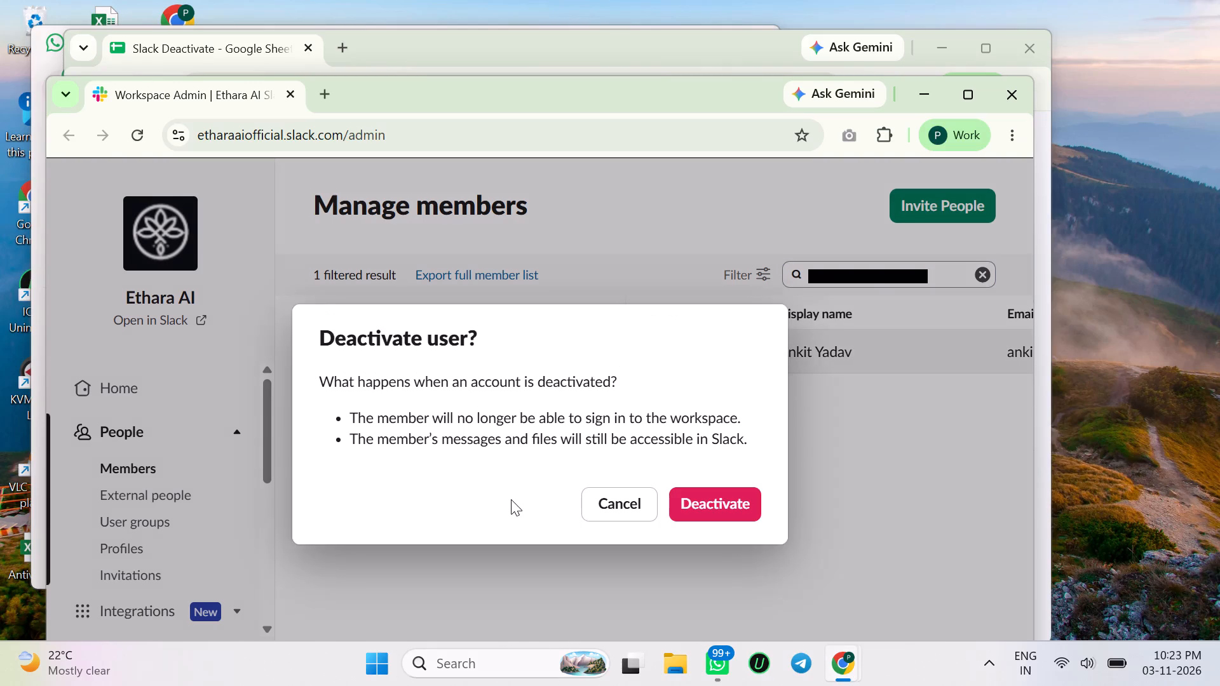
pyautogui.click(723, 504)
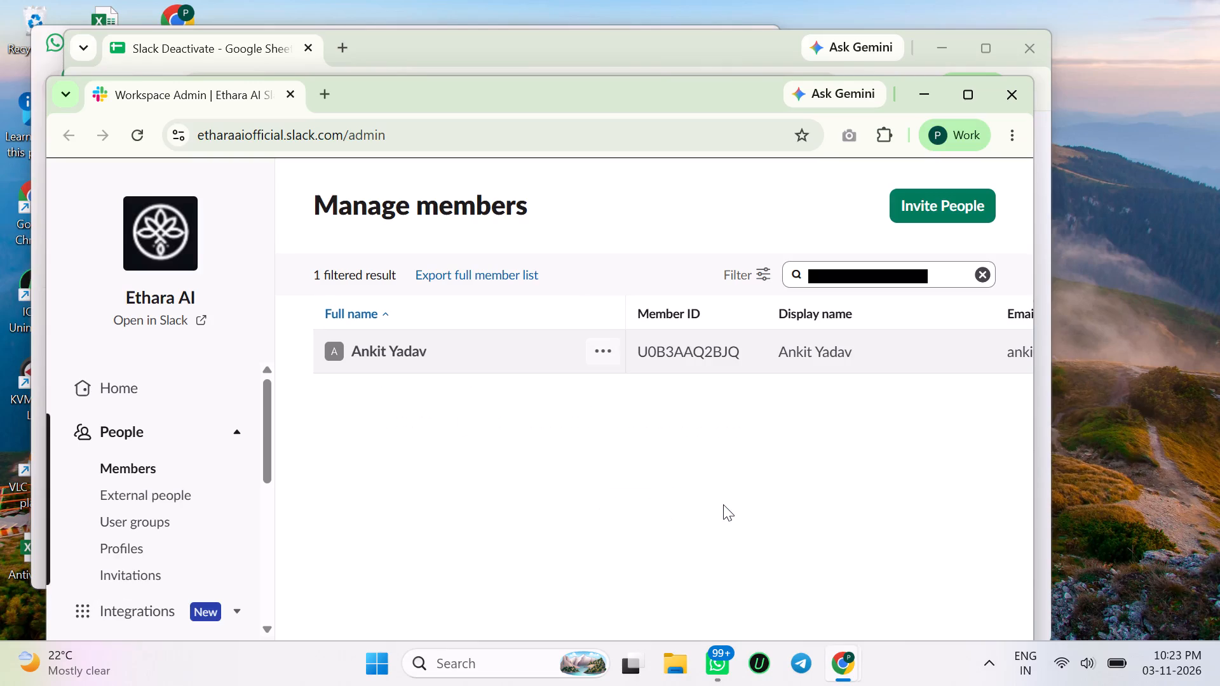
# Look up the row 54 employee in Slack's member list by the sheet's email address and deactivate the account matching that address.
pyautogui.hotkey('alt', 'Tab')
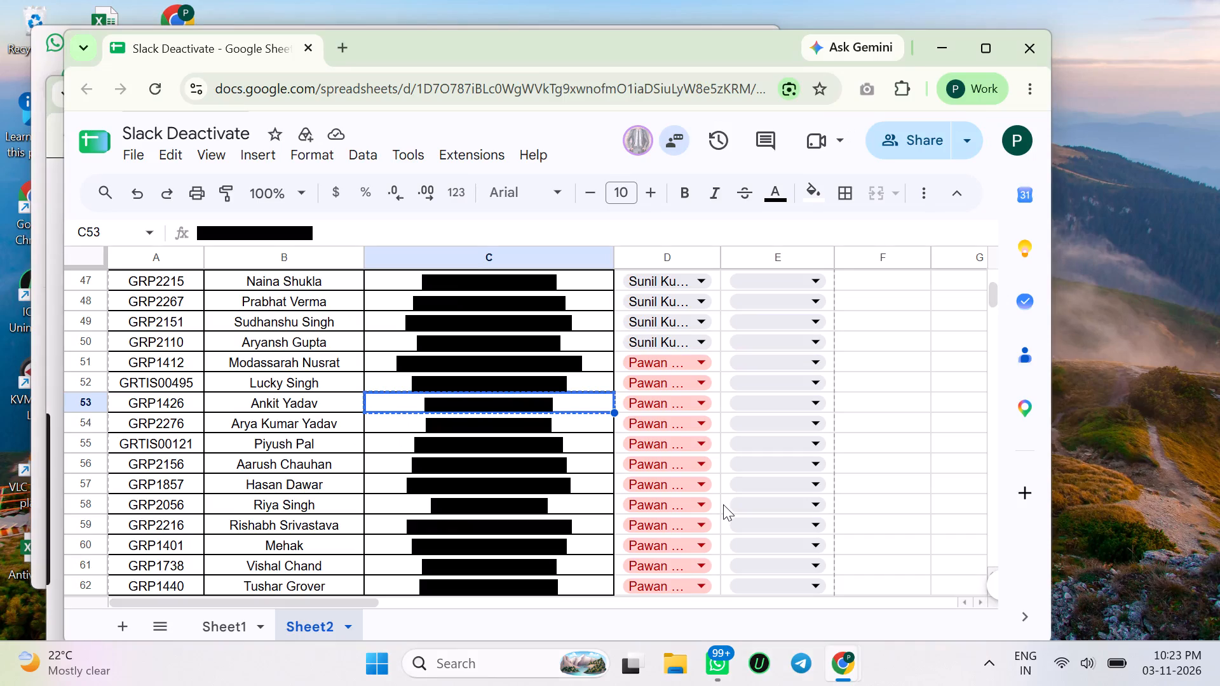
pyautogui.press('Down')
pyautogui.hotkey('ctrl', 'c')
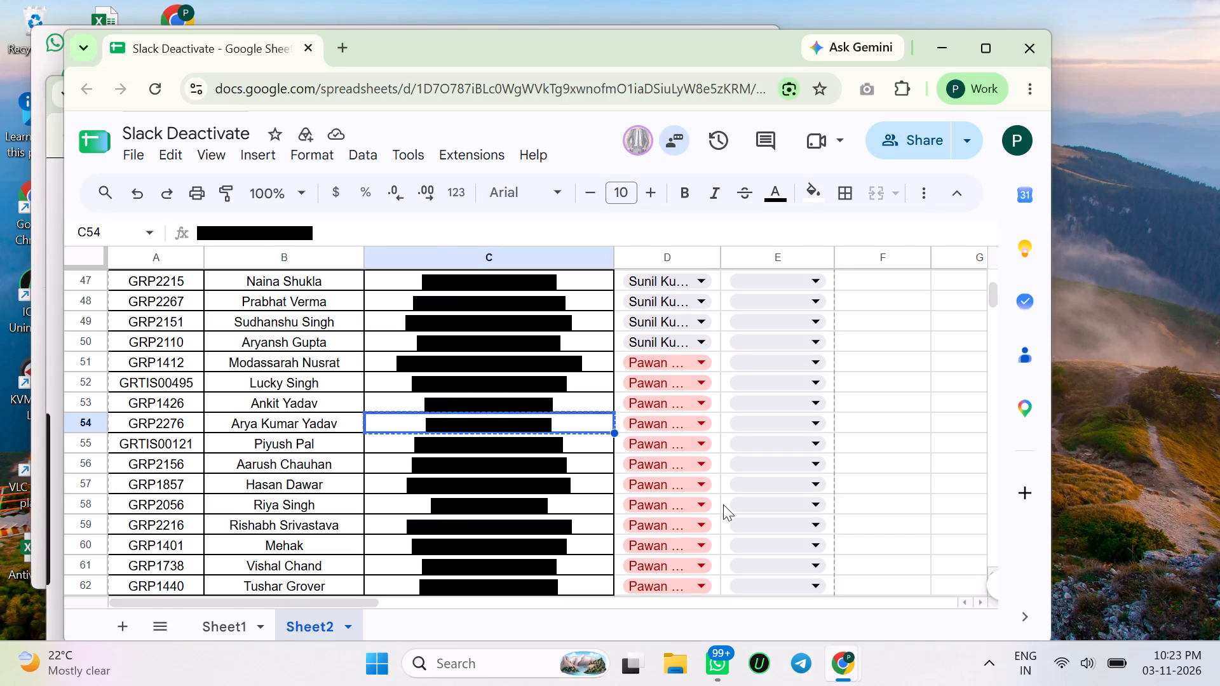
pyautogui.hotkey('alt', 'Tab')
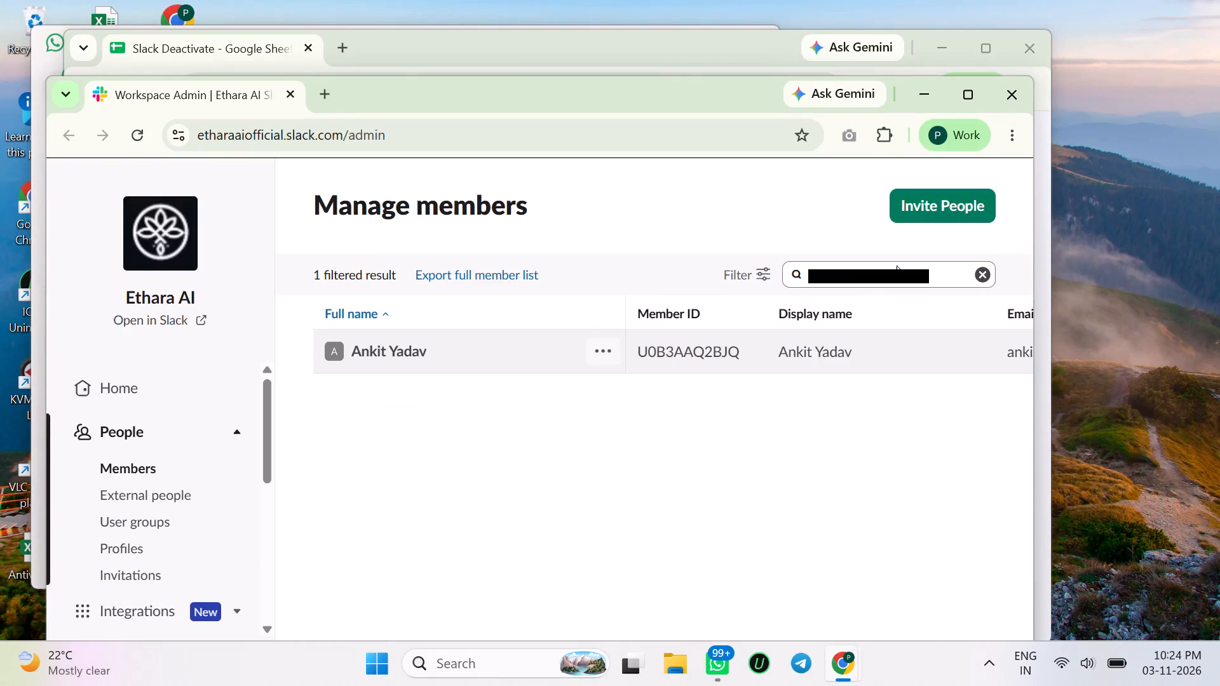
pyautogui.click(897, 266)
pyautogui.click(897, 272)
pyautogui.hotkey('ctrl', 'a')
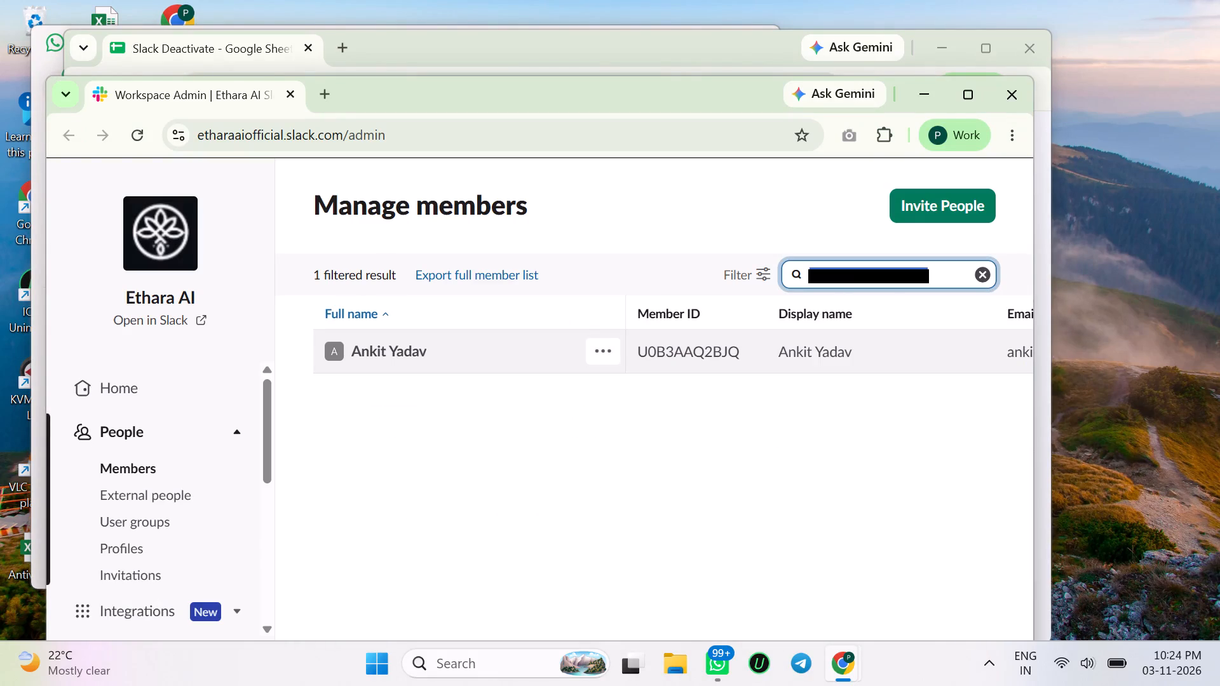
pyautogui.hotkey('ctrl', 'v')
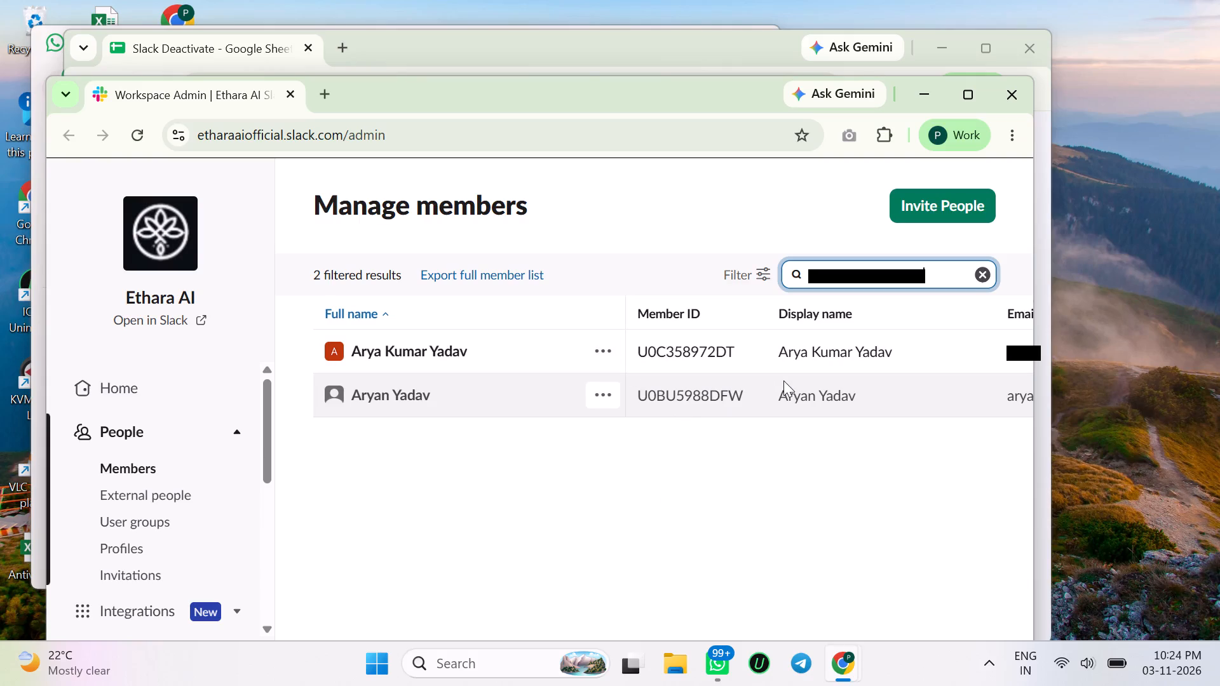
pyautogui.hscroll(-2, 783, 380)
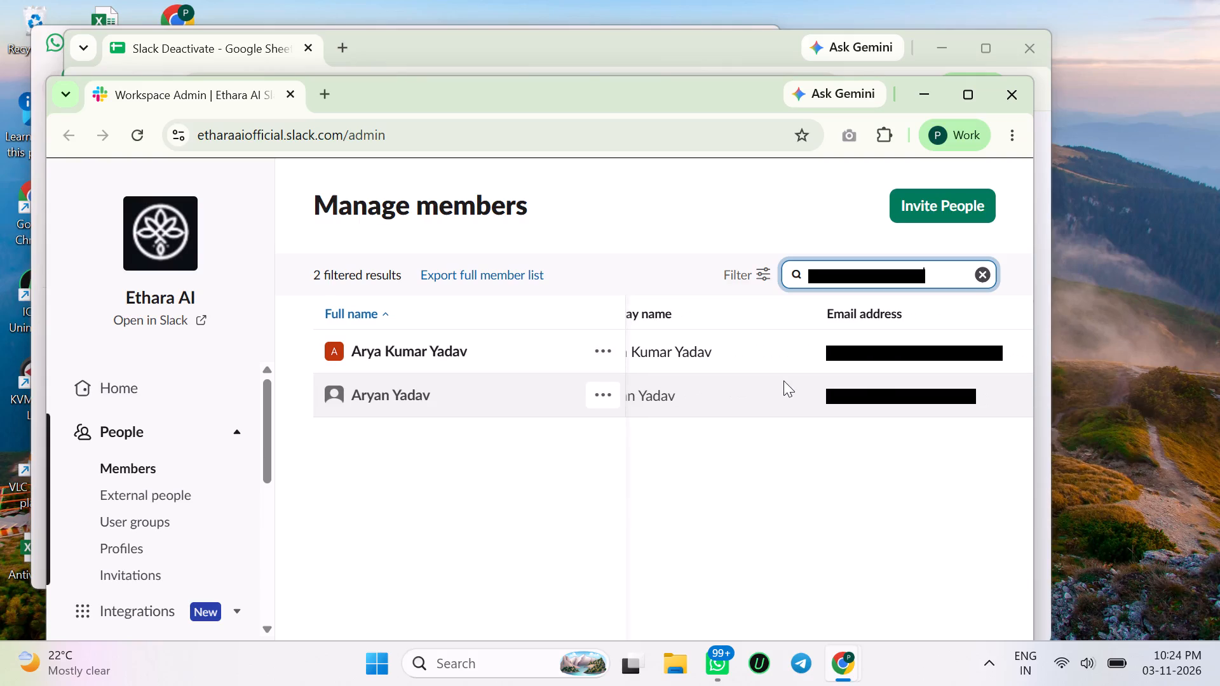
pyautogui.click(603, 357)
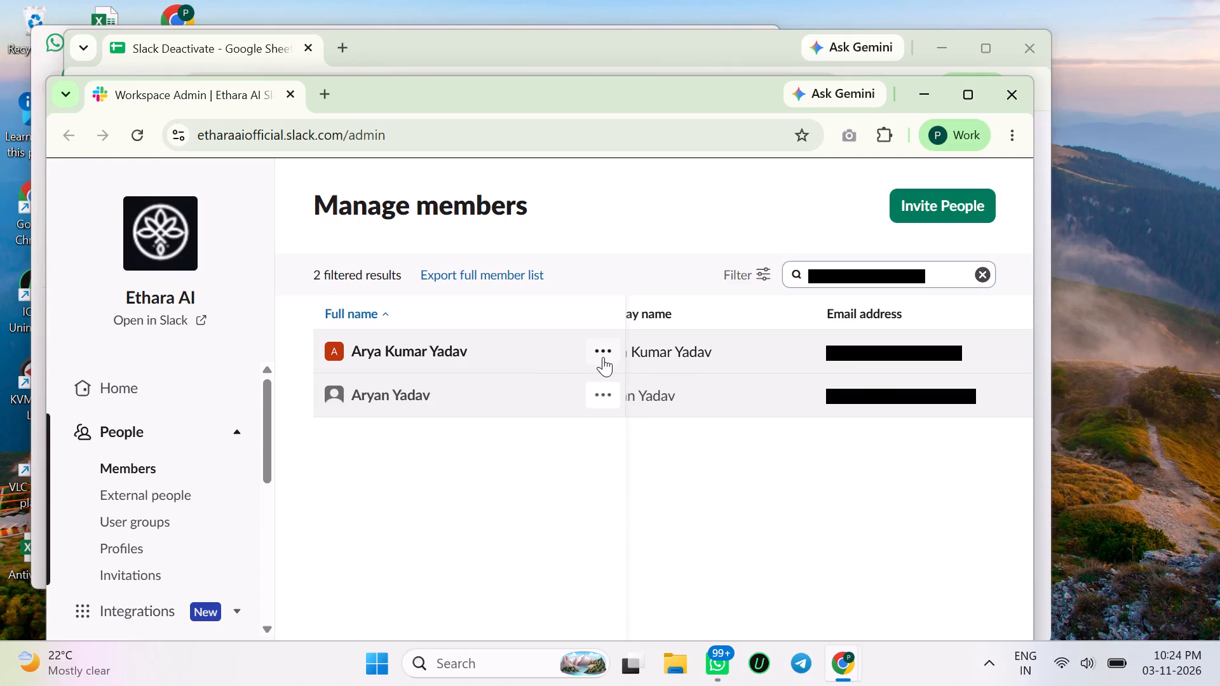
pyautogui.click(522, 506)
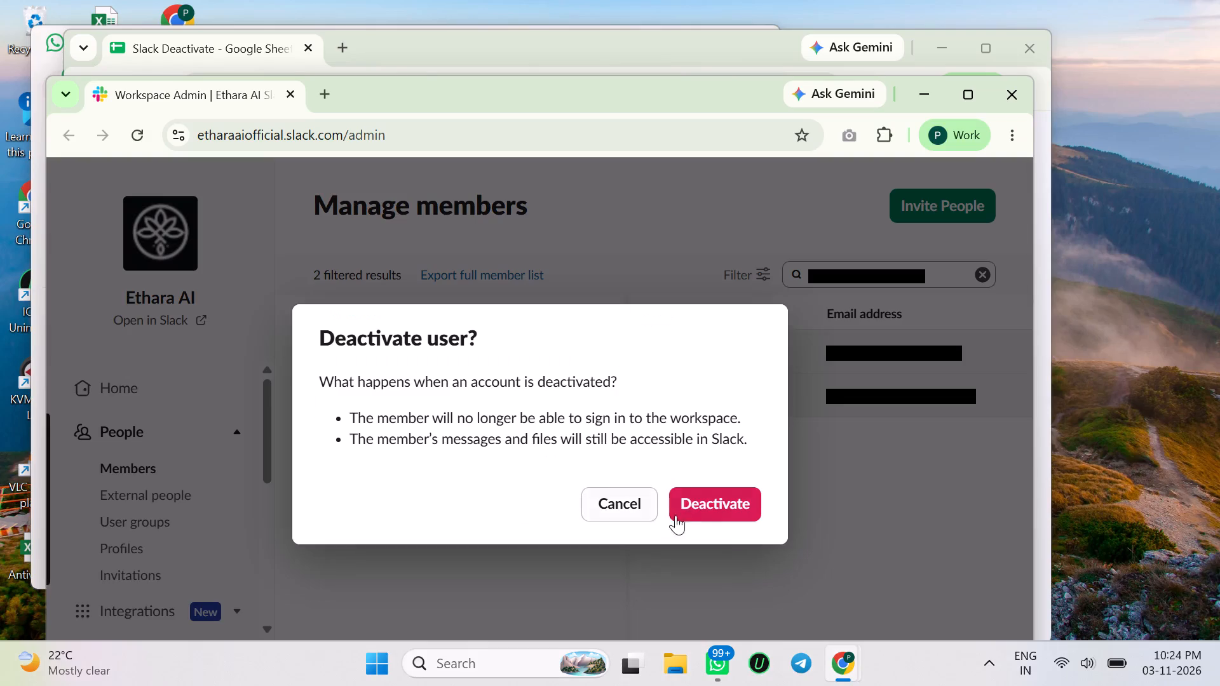
pyautogui.click(707, 504)
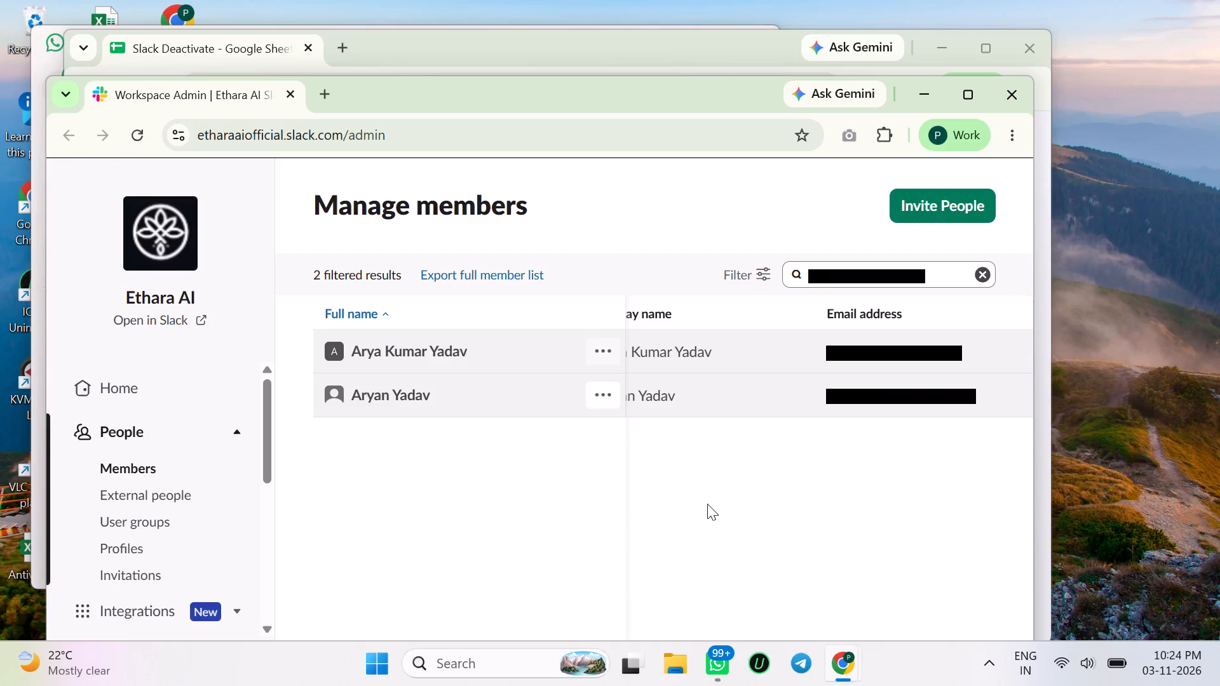
# Look up the row 55 employee in Slack's member list by the email address from the sheet and deactivate that account.
pyautogui.hotkey('alt', 'Tab')
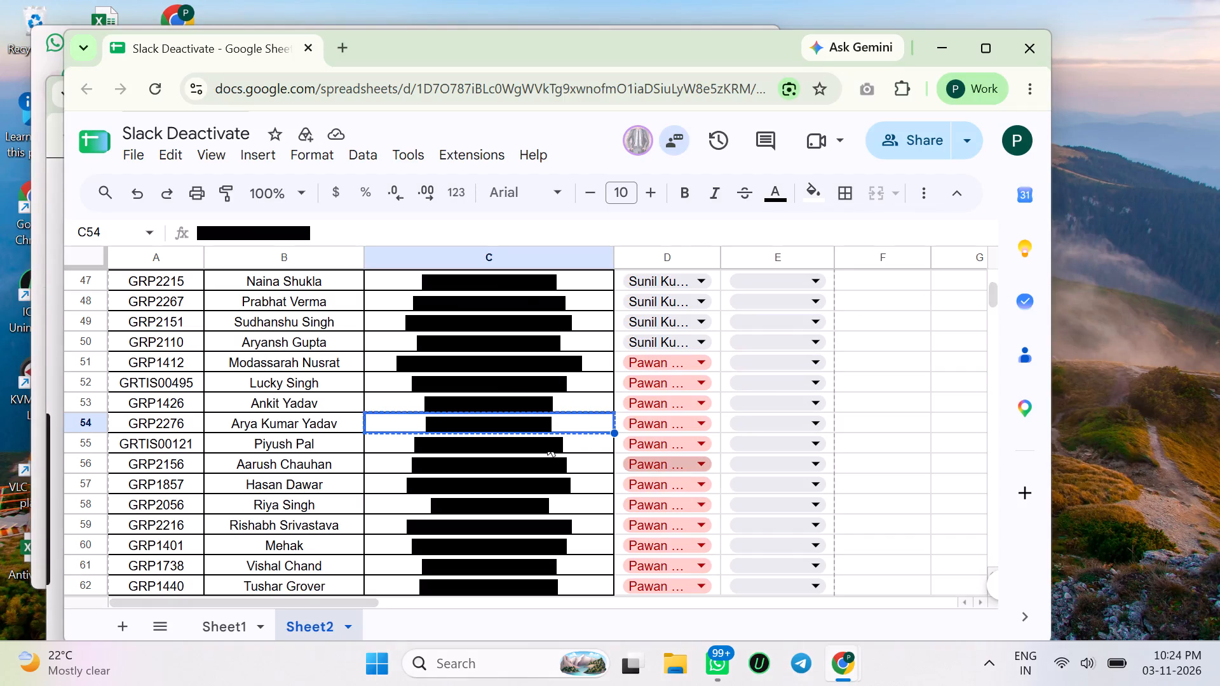
pyautogui.press('Down')
pyautogui.hotkey('ctrl', 'c')
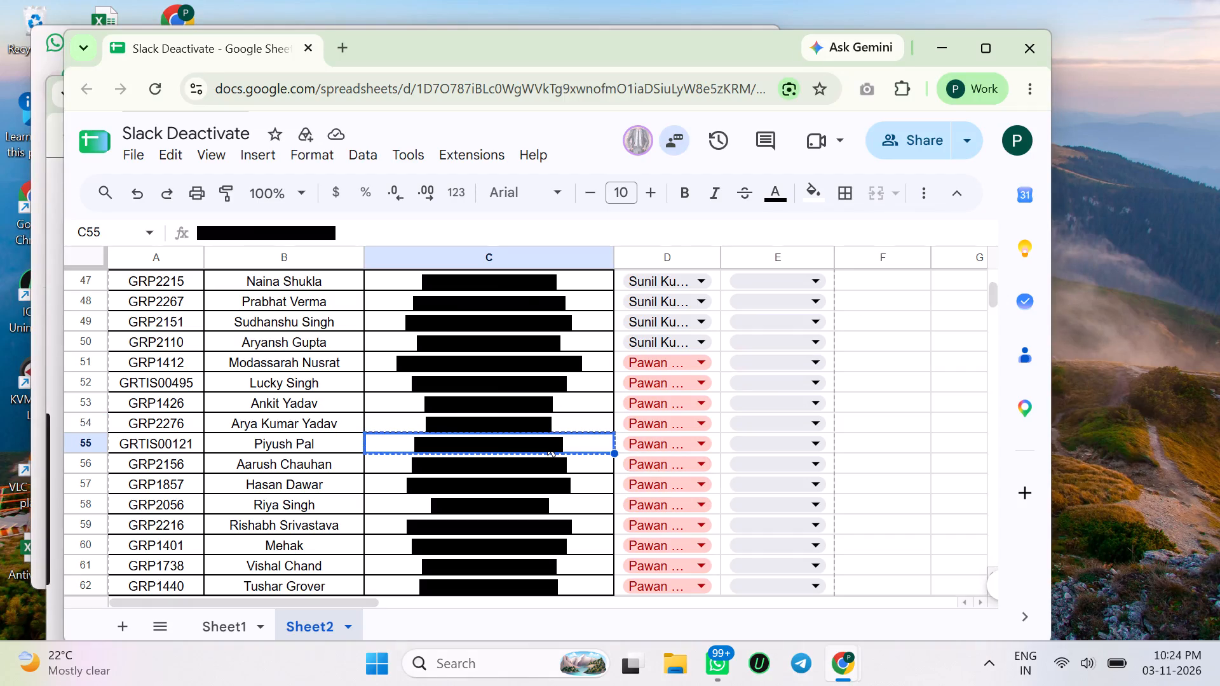
pyautogui.hotkey('alt', 'Tab')
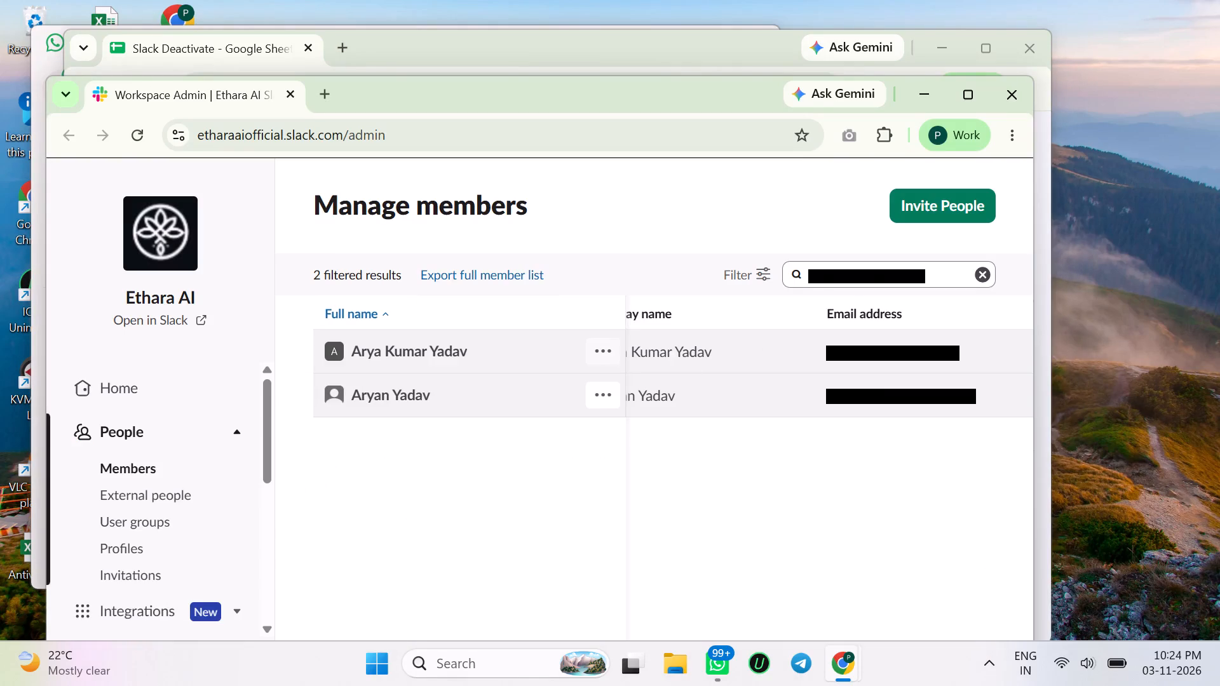
pyautogui.click(864, 276)
pyautogui.hotkey('ctrl', 'a')
pyautogui.hotkey('ctrl', 'v')
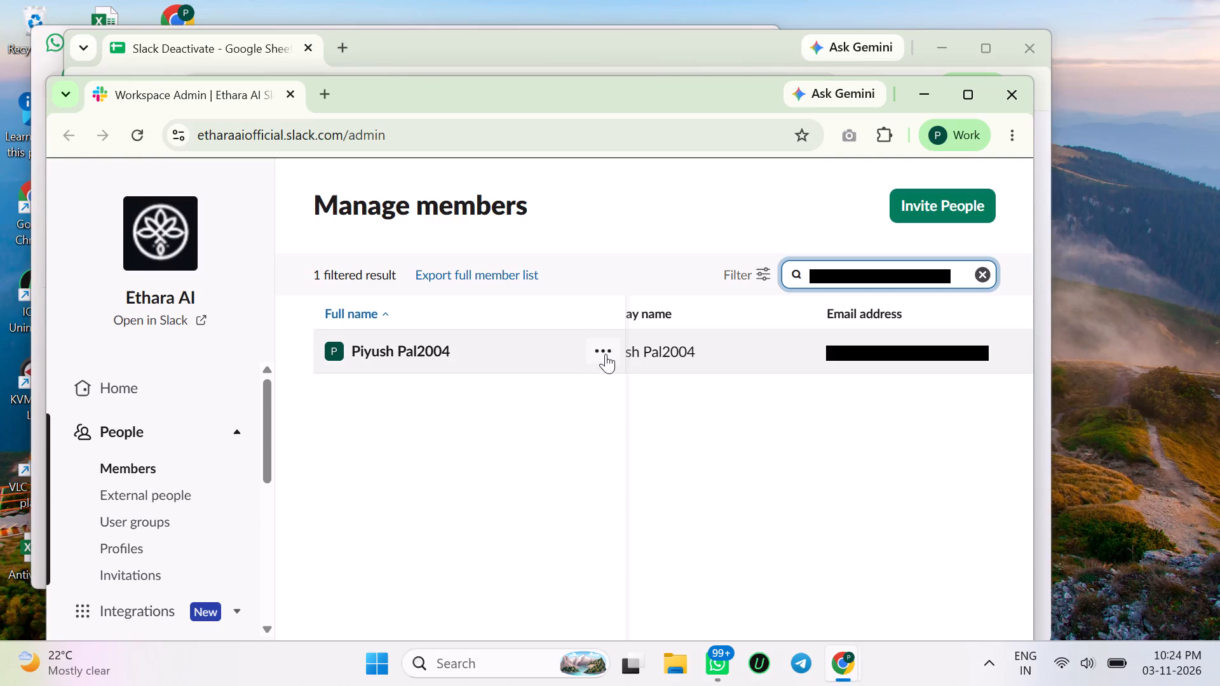
pyautogui.click(606, 354)
pyautogui.click(516, 497)
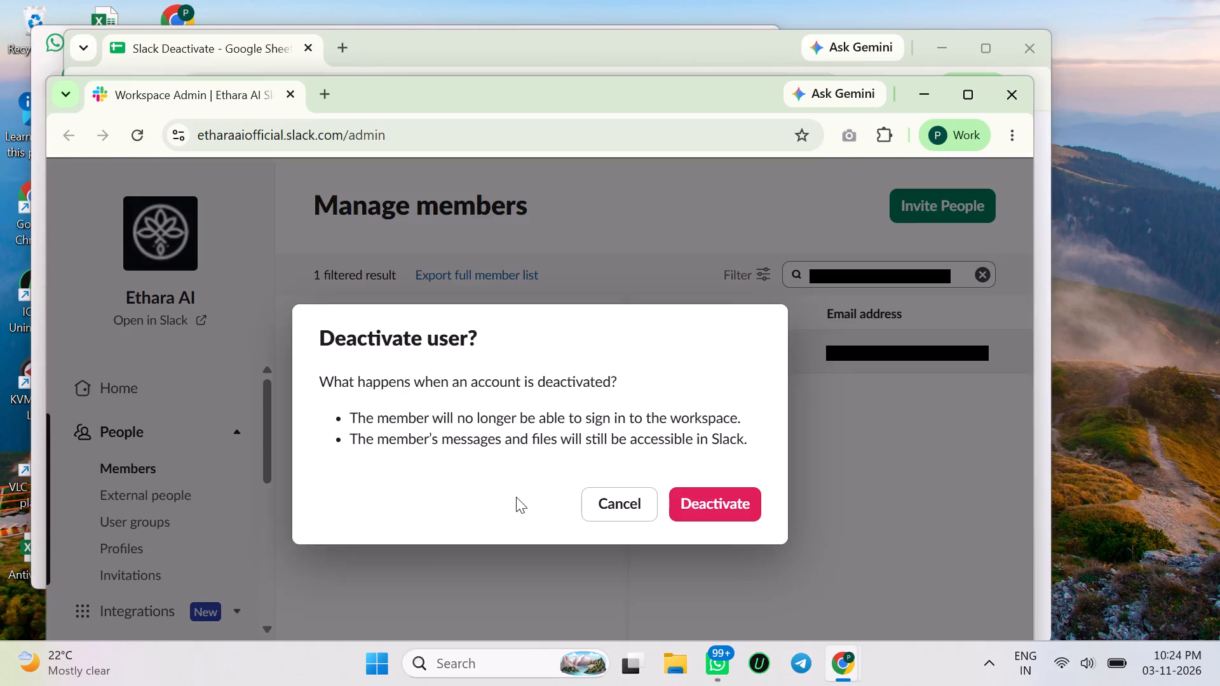
pyautogui.click(728, 501)
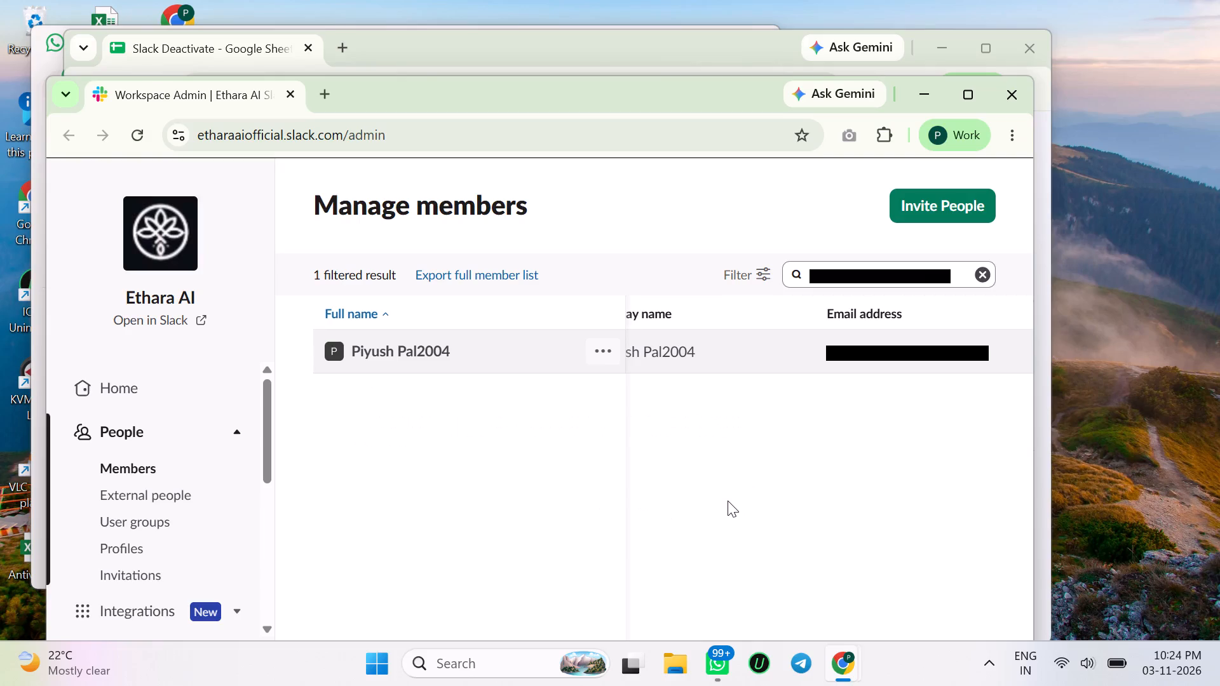
# Look up the row 56 employee in Slack's member list by the email address from the sheet and deactivate that account.
pyautogui.hotkey('alt', 'Tab')
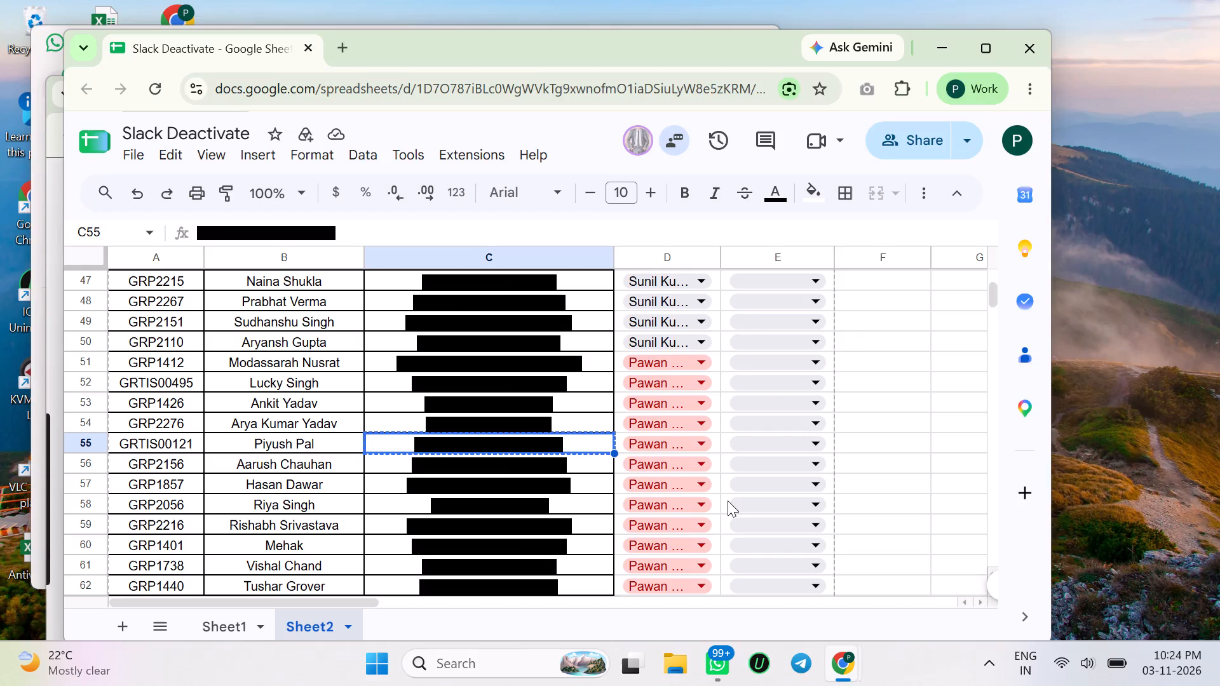
pyautogui.press('Down')
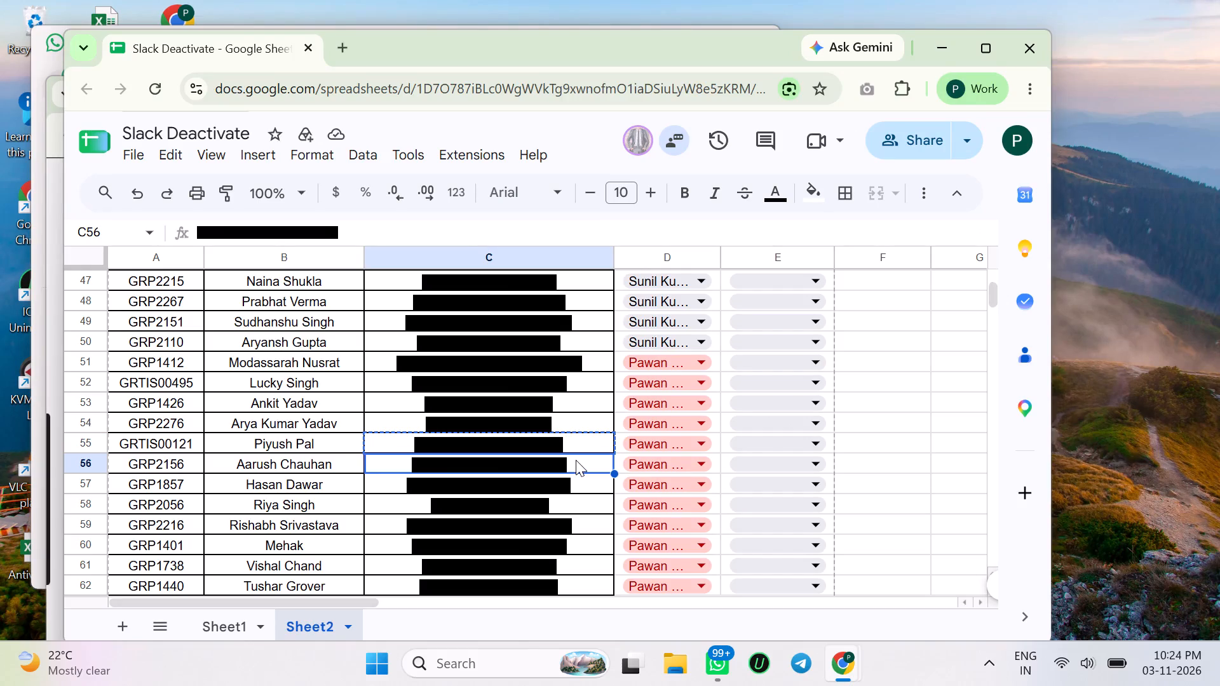
pyautogui.hotkey('ctrl', 'c')
pyautogui.hotkey('alt', 'Tab')
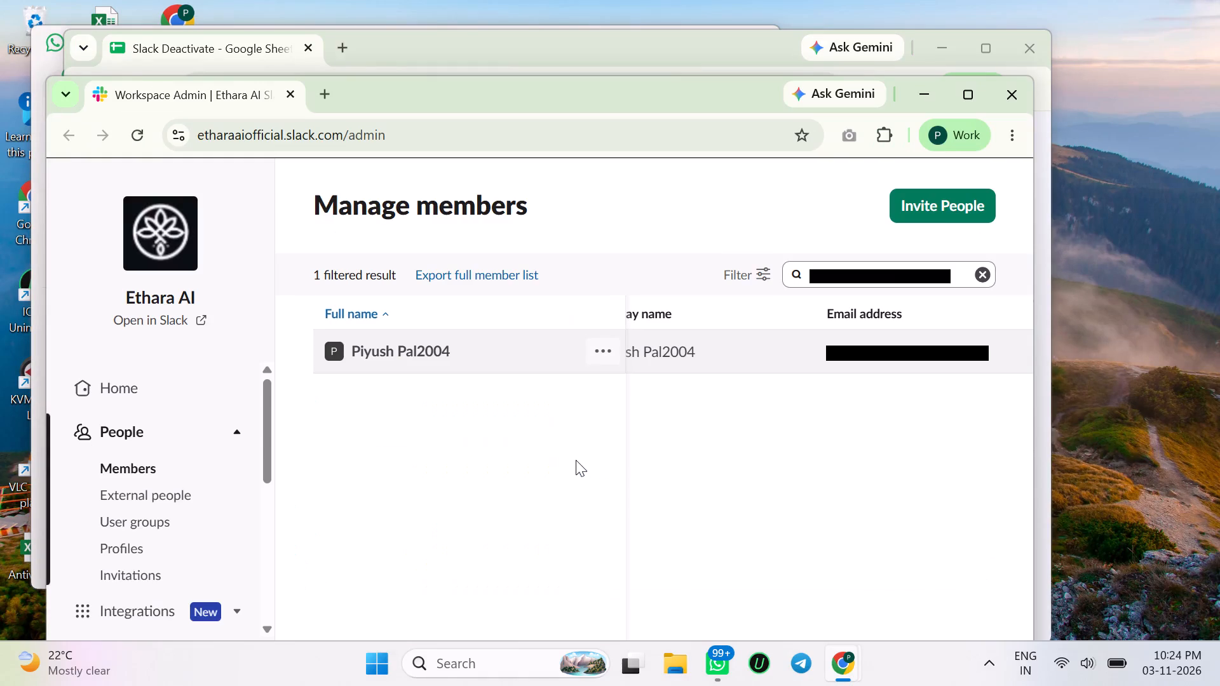
pyautogui.click(914, 276)
pyautogui.hotkey('ctrl', 'a')
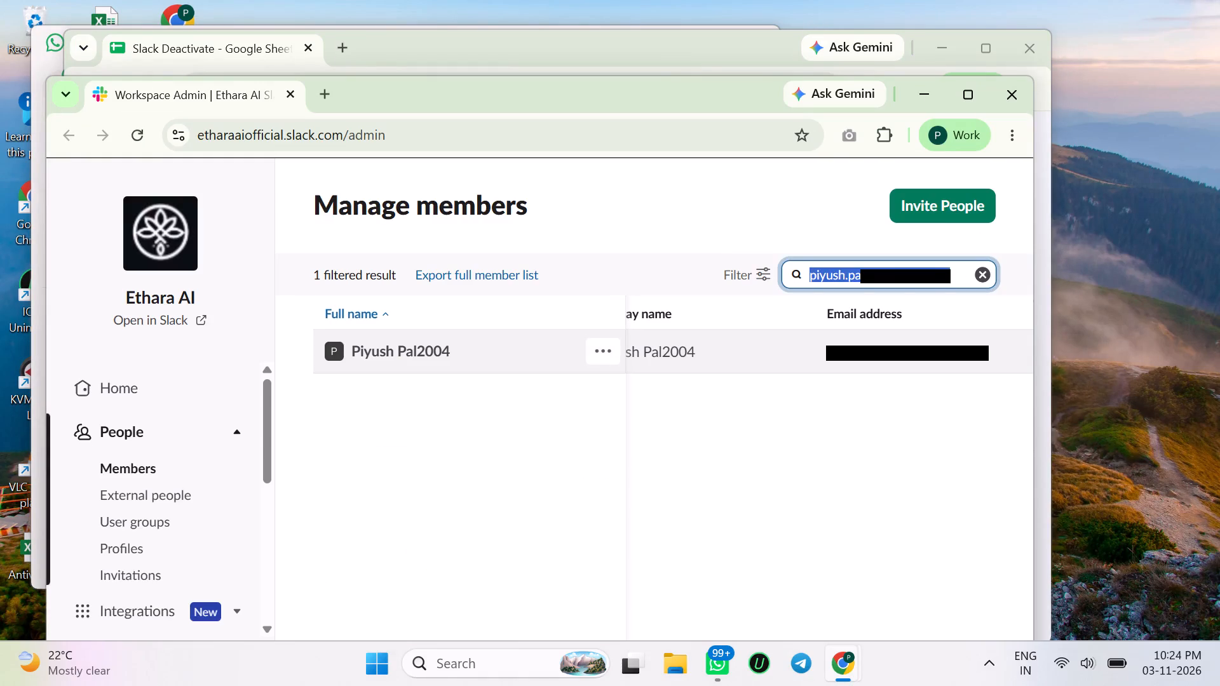
pyautogui.hotkey('ctrl', 'v')
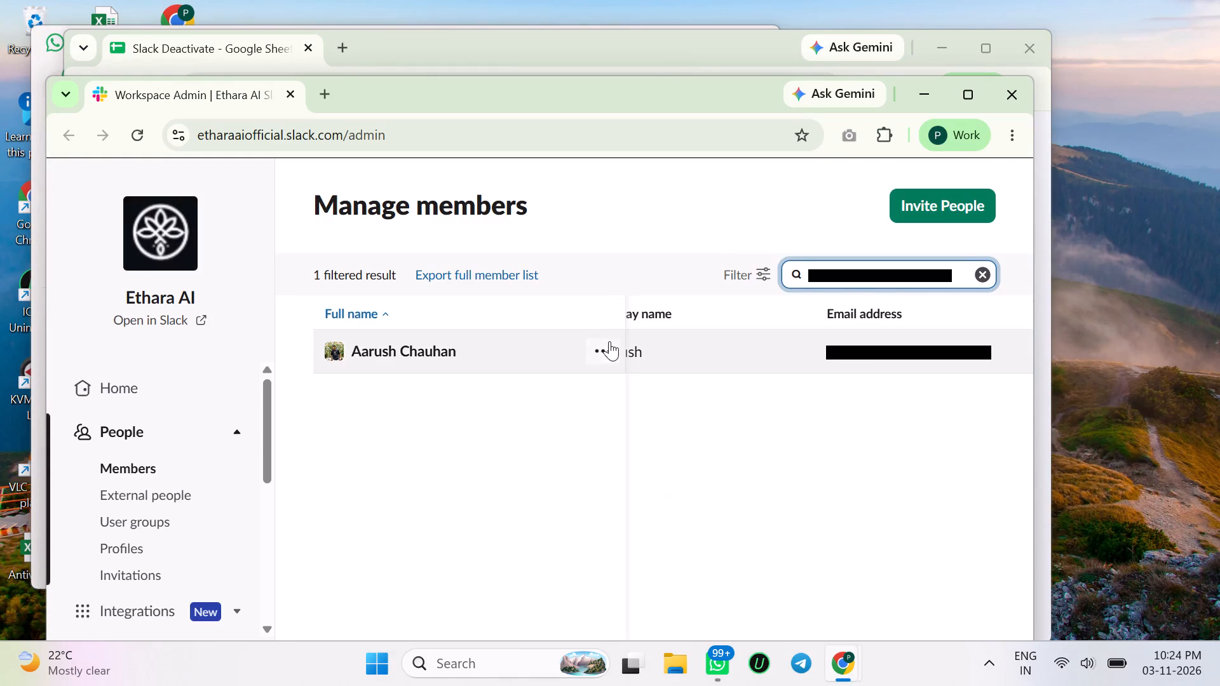
pyautogui.click(607, 344)
pyautogui.click(496, 512)
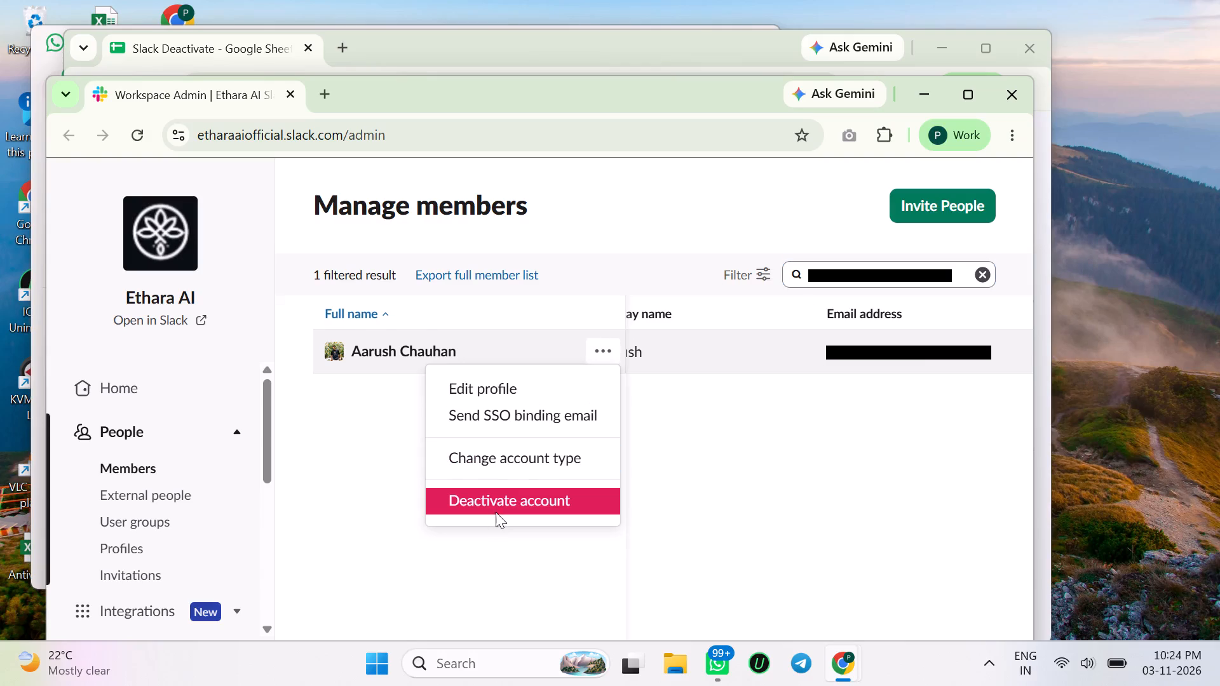
pyautogui.click(728, 509)
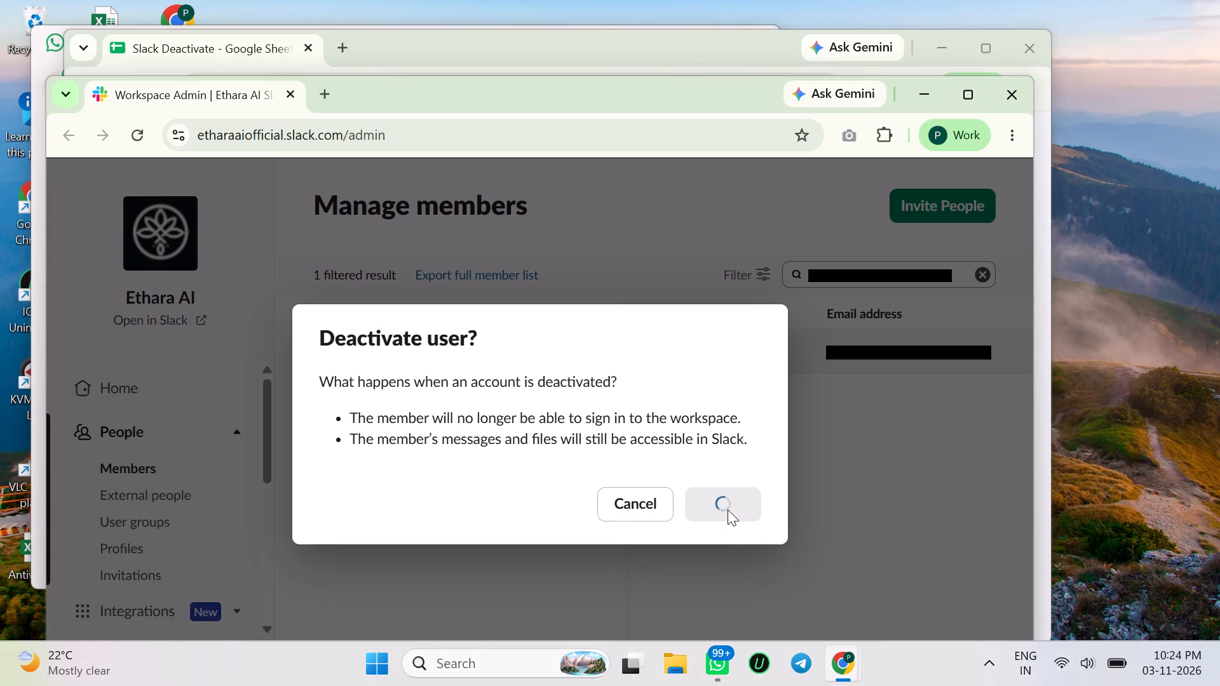
# Look up the row 57 employee in Slack's member list by the email address from the sheet and deactivate that account.
pyautogui.hotkey('alt', 'Tab')
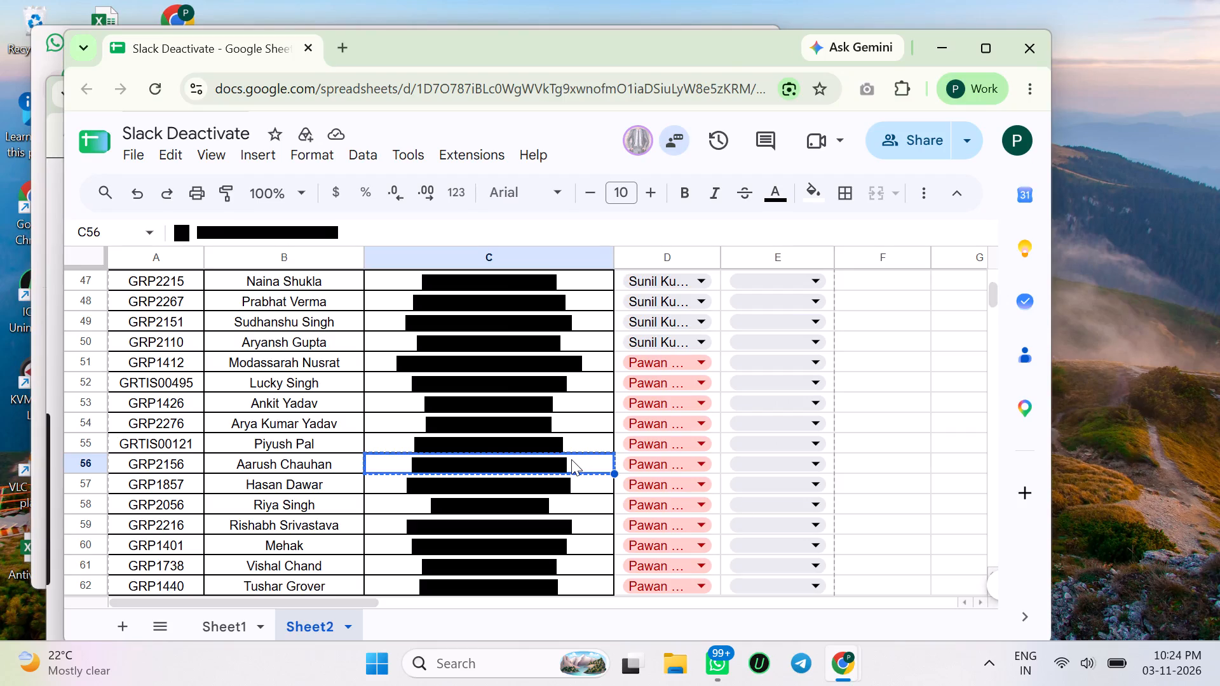
pyautogui.press('Down')
pyautogui.hotkey('ctrl', 'c')
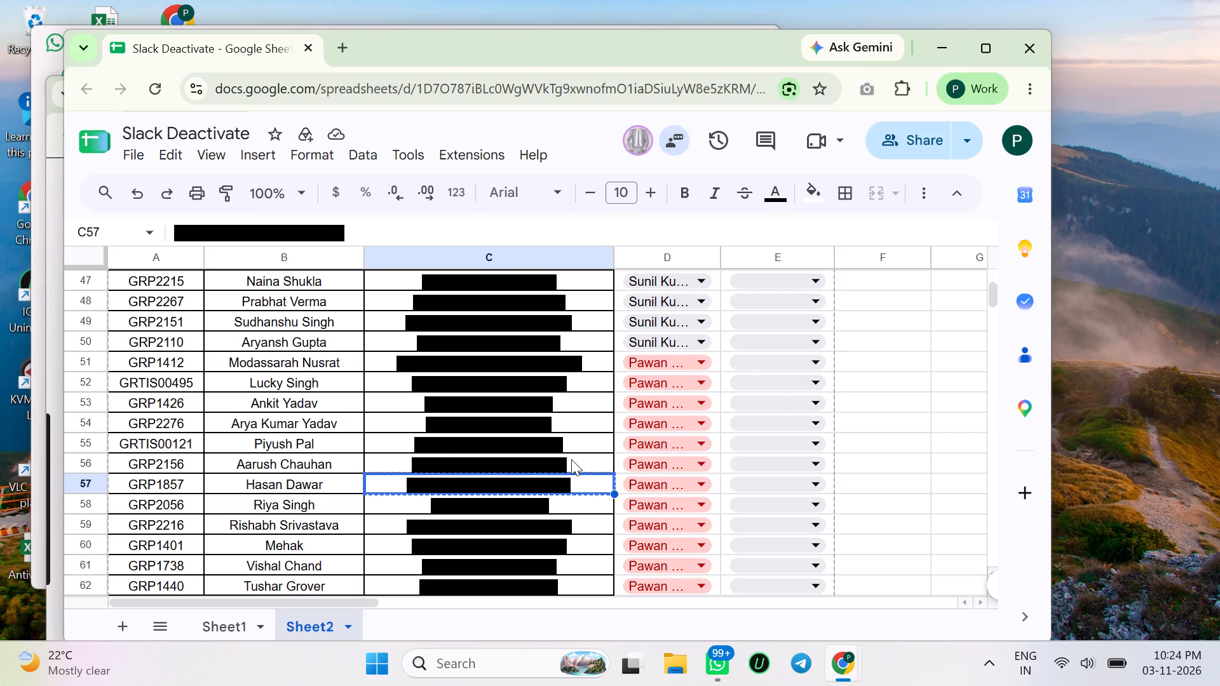
pyautogui.hotkey('alt', 'Tab')
pyautogui.click(879, 264)
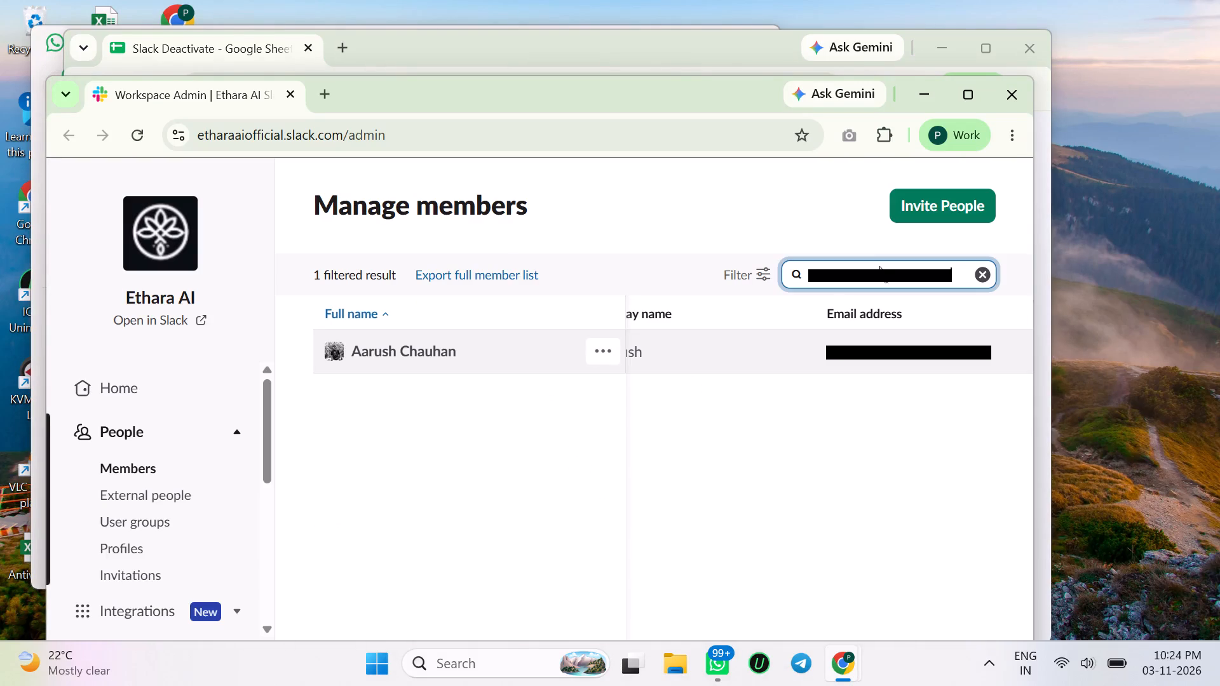
pyautogui.click(879, 273)
pyautogui.hotkey('ctrl', 'a')
pyautogui.hotkey('ctrl', 'v')
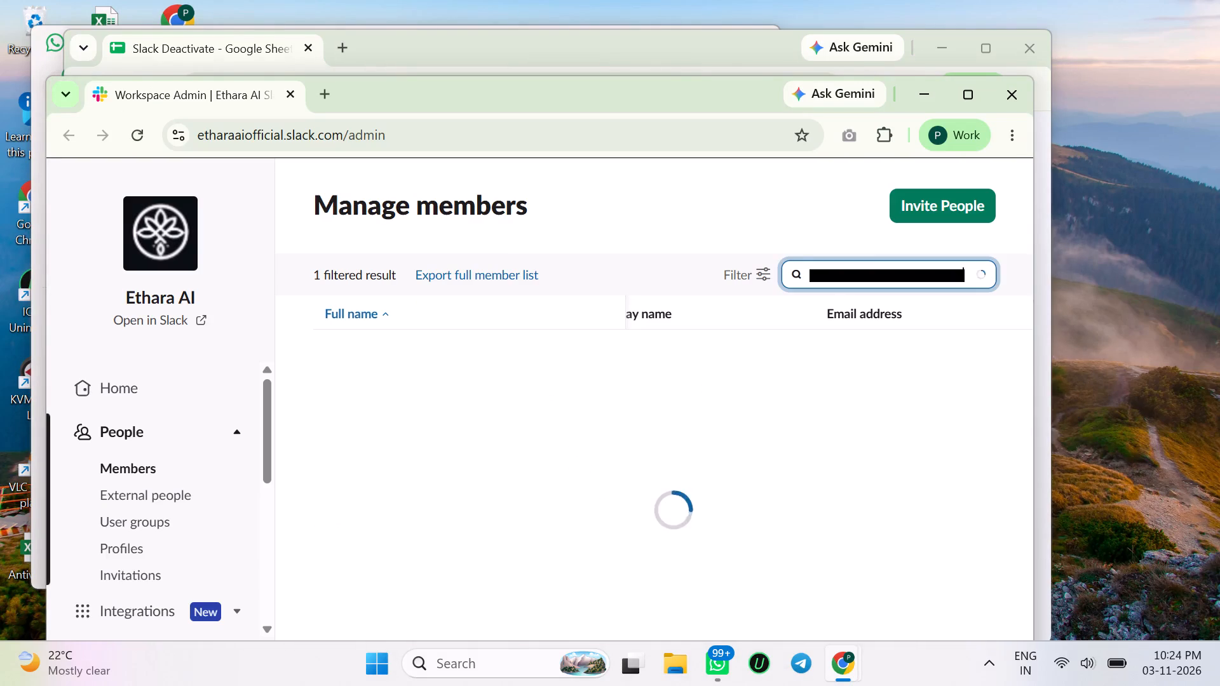
pyautogui.click(590, 349)
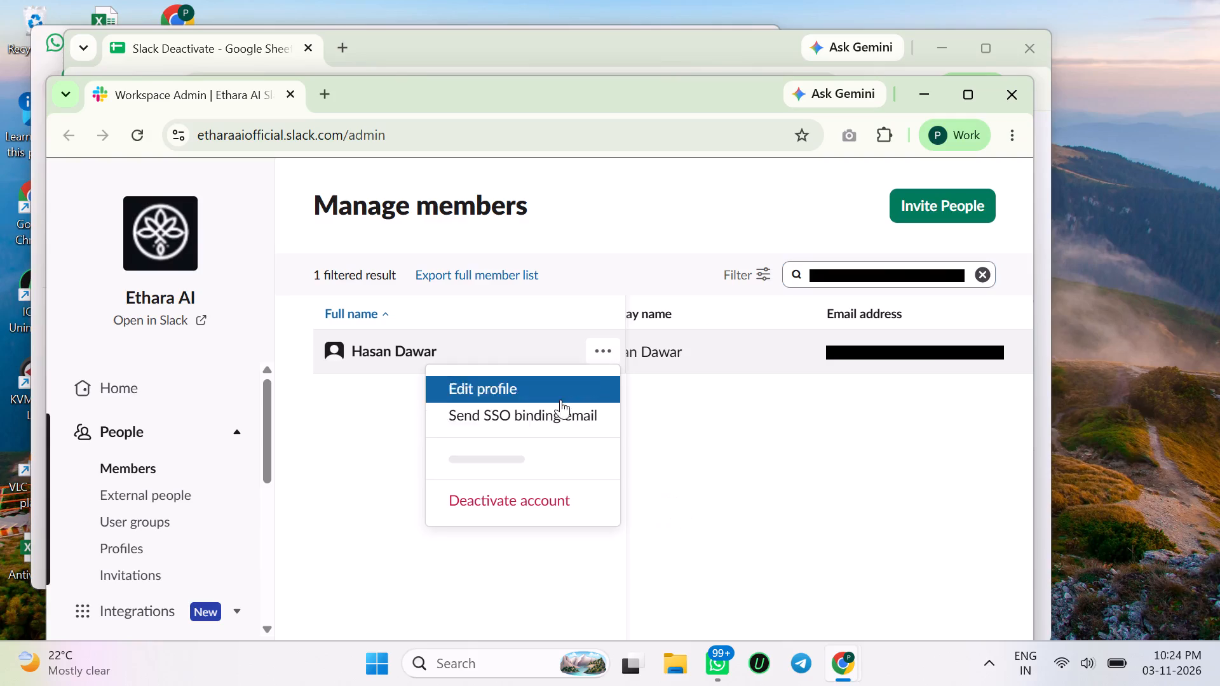
pyautogui.click(515, 491)
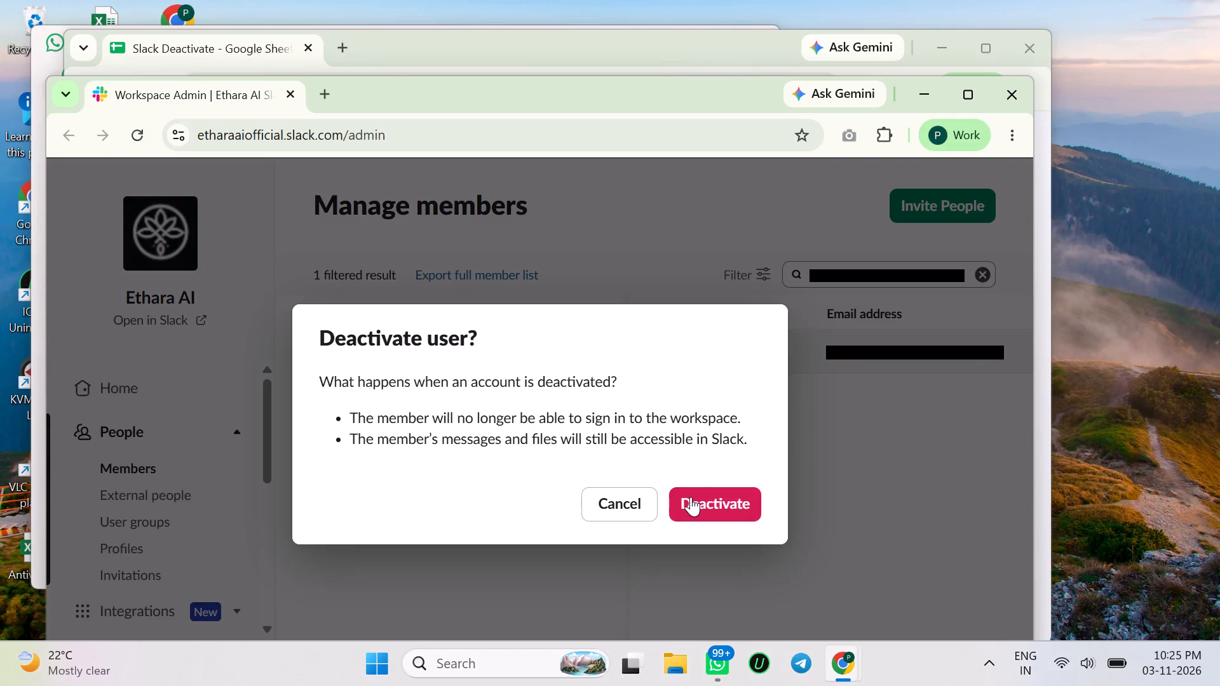
pyautogui.click(691, 497)
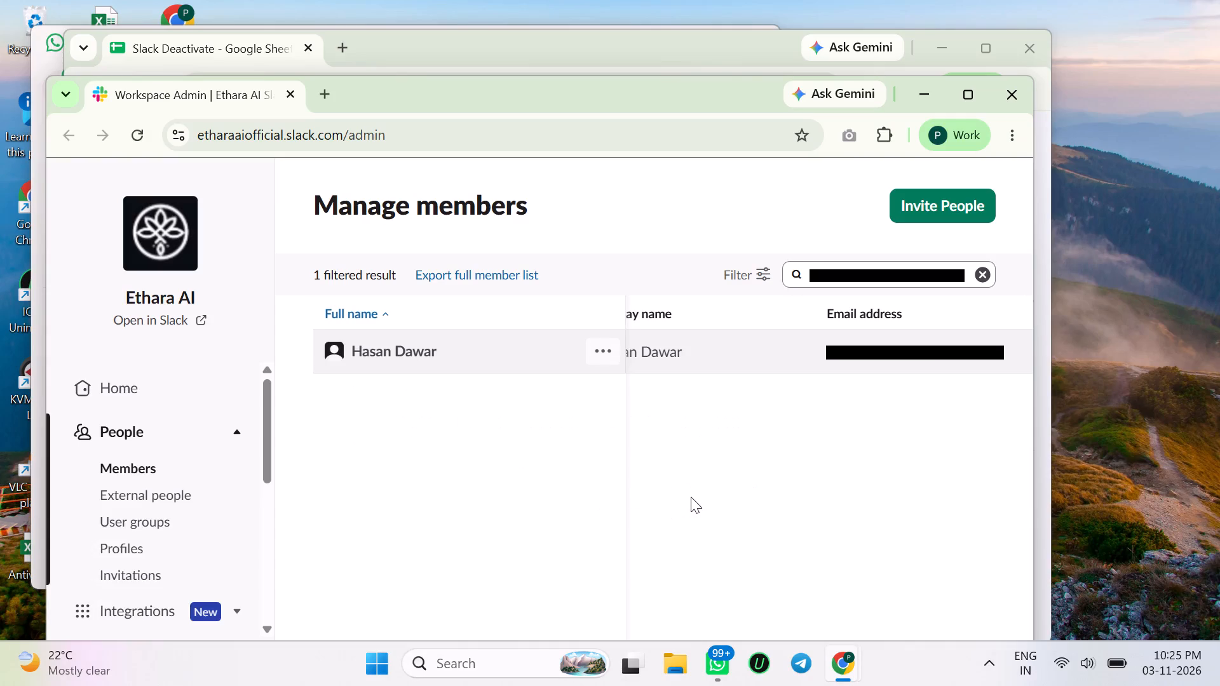
# Look up the row 58 employee in Slack's member list by the sheet's email address and deactivate the account matching that address.
pyautogui.hotkey('alt', 'Tab')
pyautogui.click(539, 501)
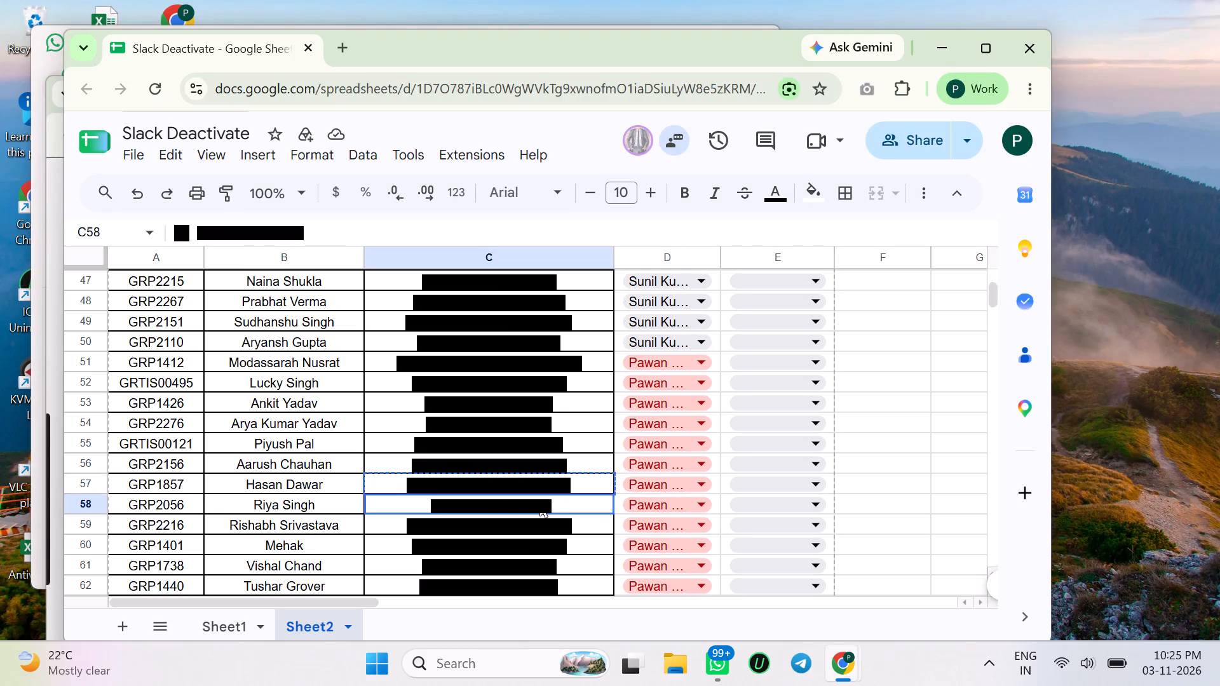
pyautogui.hotkey('ctrl', 'c')
pyautogui.hotkey('alt', 'Tab')
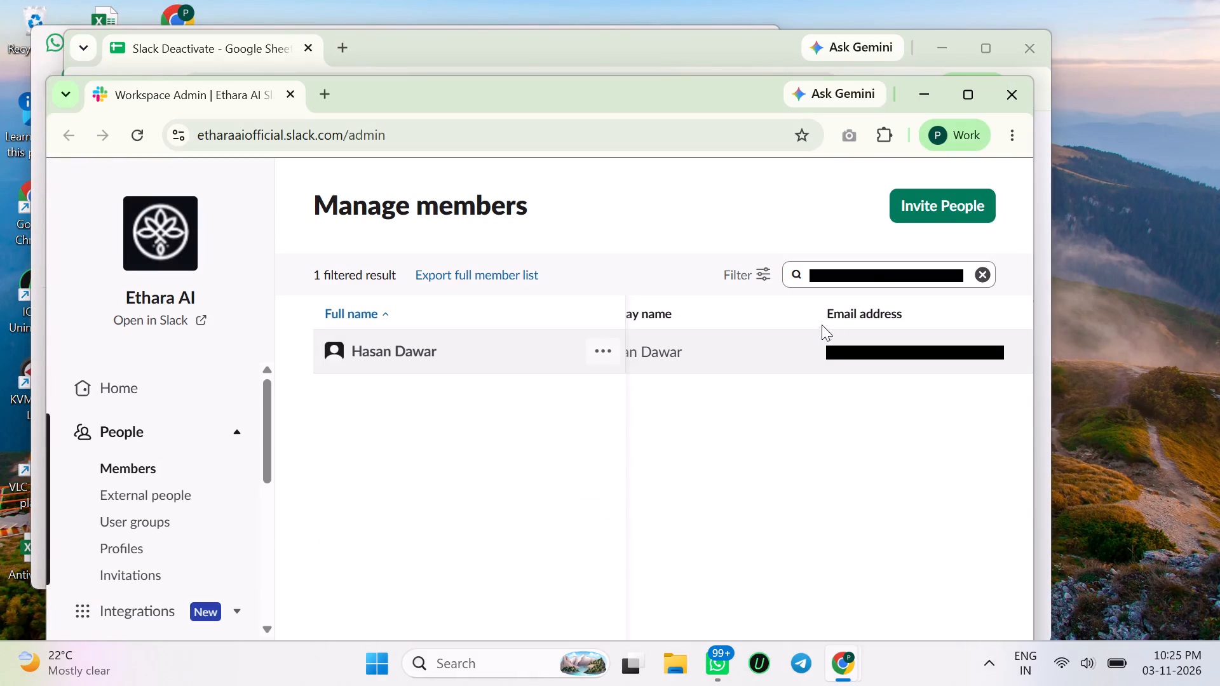
pyautogui.click(880, 276)
pyautogui.hotkey('ctrl', 'a')
pyautogui.hotkey('ctrl', 'v')
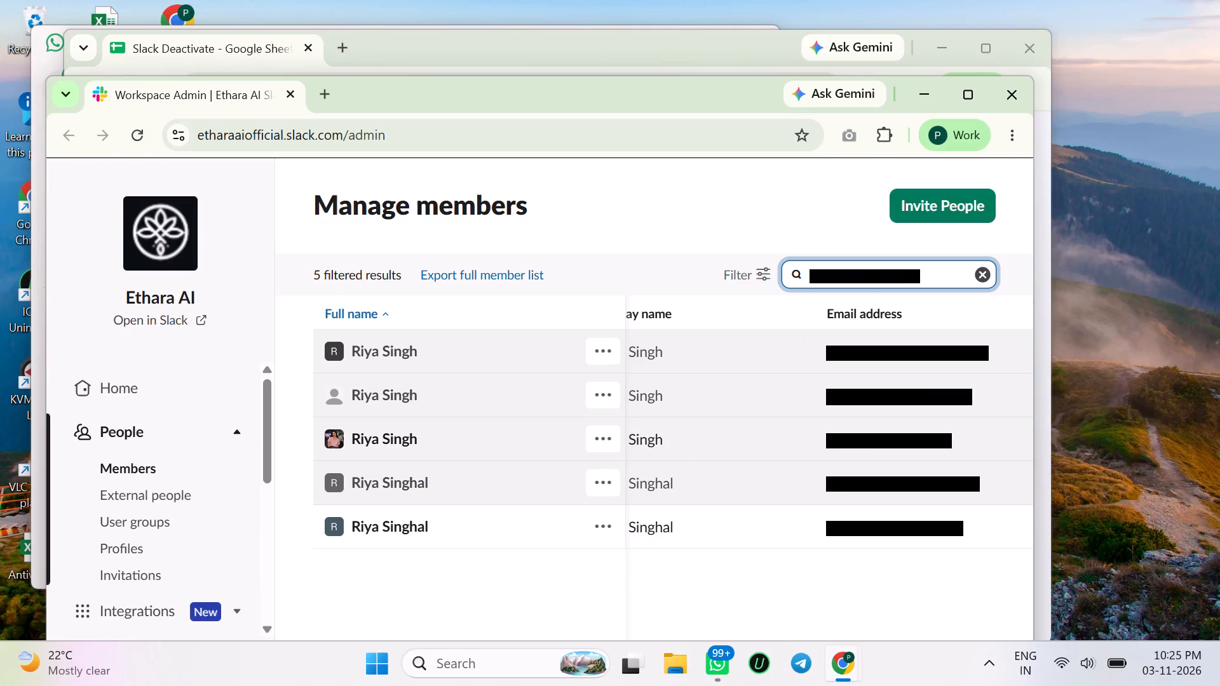
pyautogui.click(593, 439)
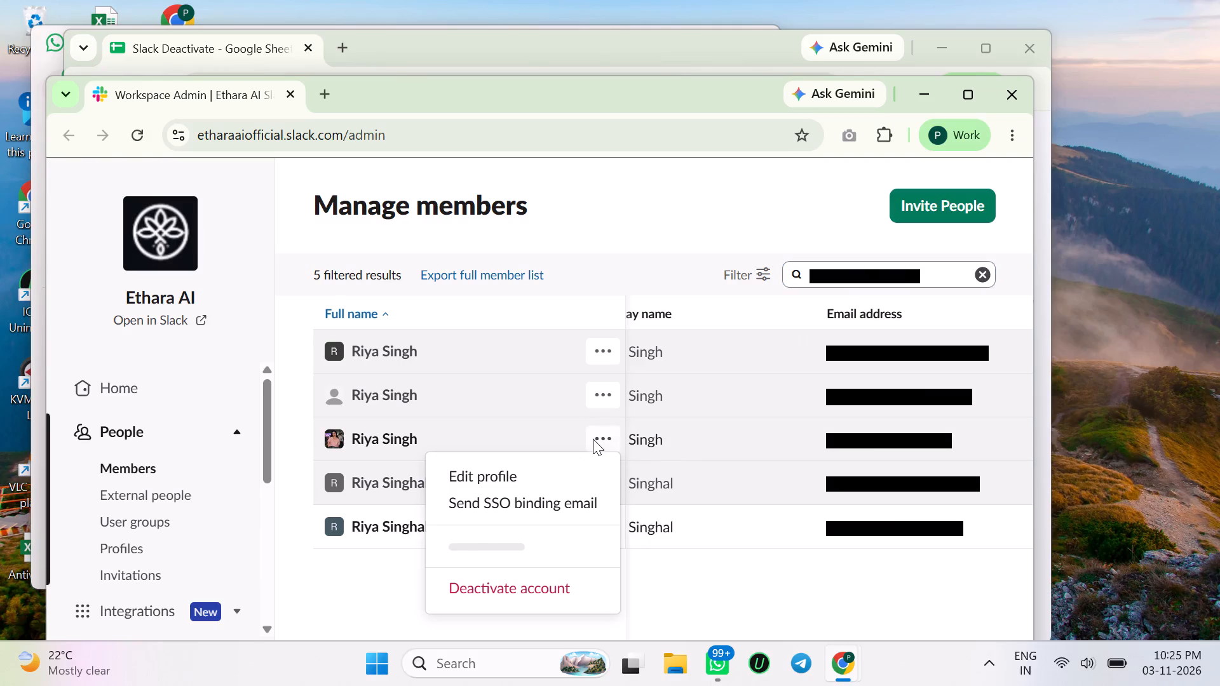
pyautogui.click(525, 589)
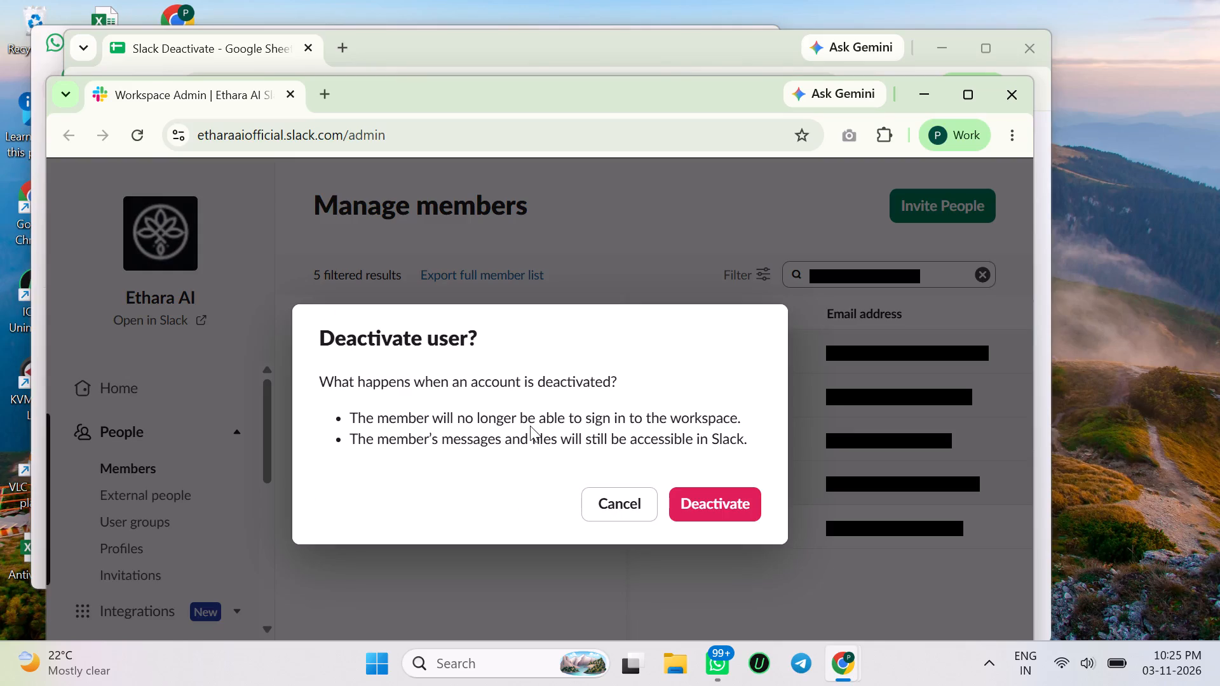
pyautogui.click(740, 512)
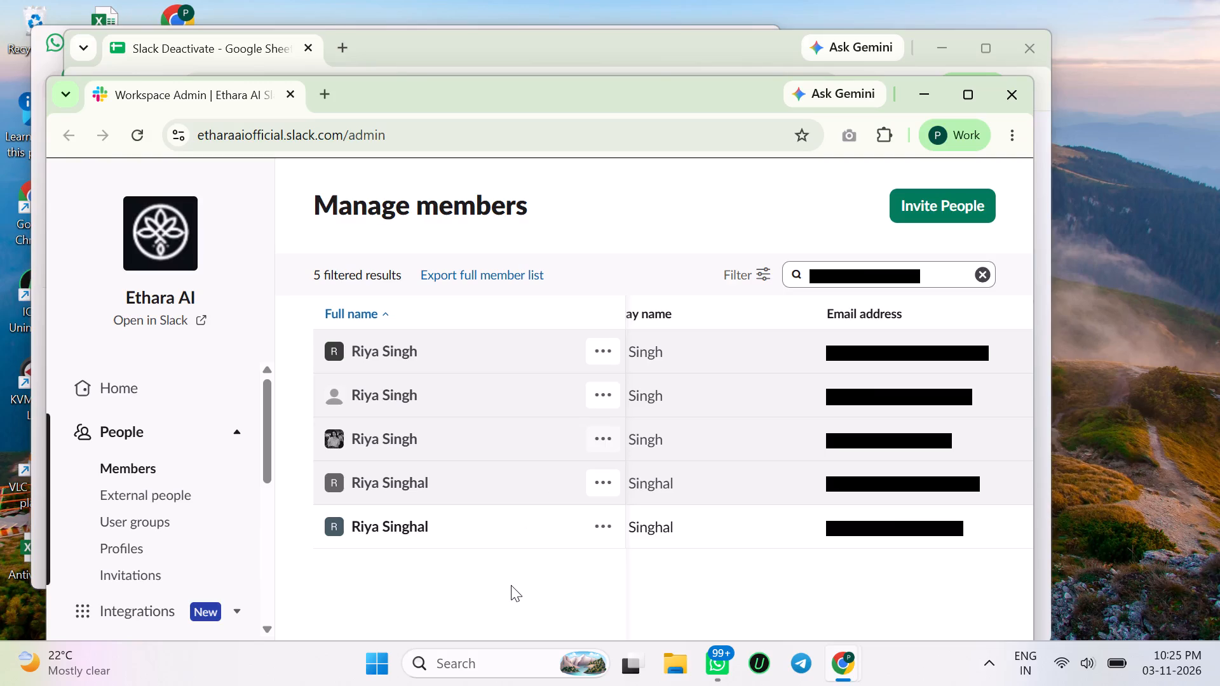
pyautogui.click(604, 434)
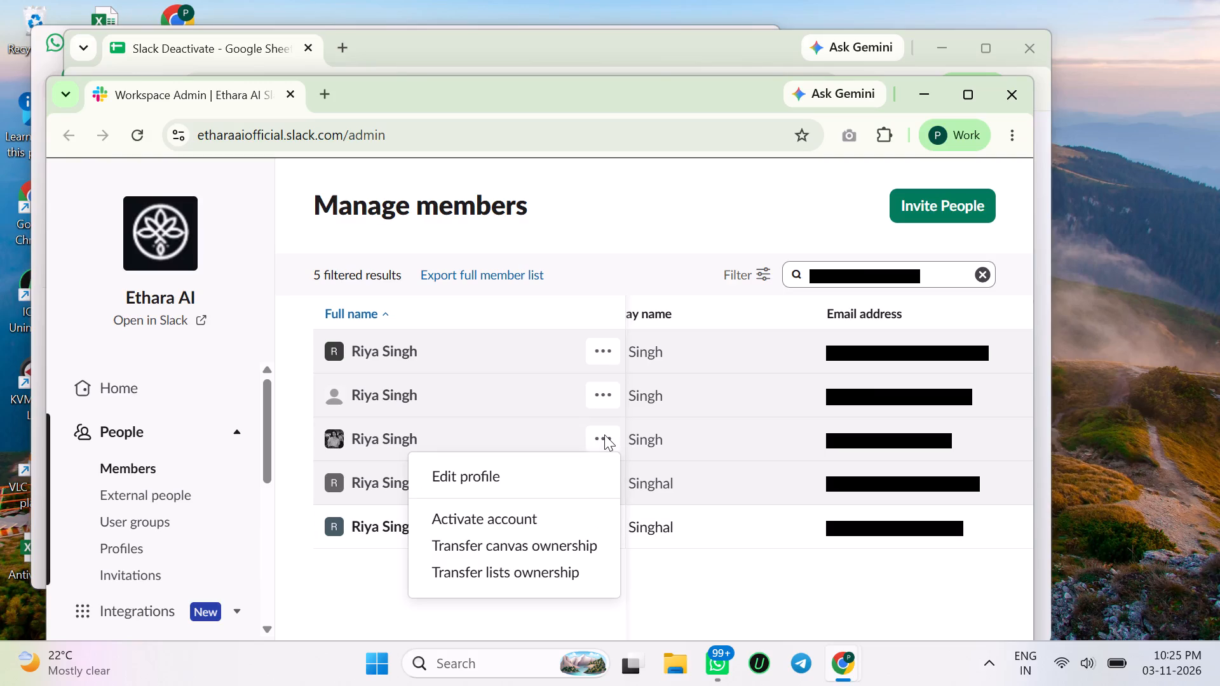
pyautogui.click(762, 615)
# Look up the row 59 employee in Slack's member list by the email address from the sheet and deactivate that account.
pyautogui.hotkey('alt', 'Tab')
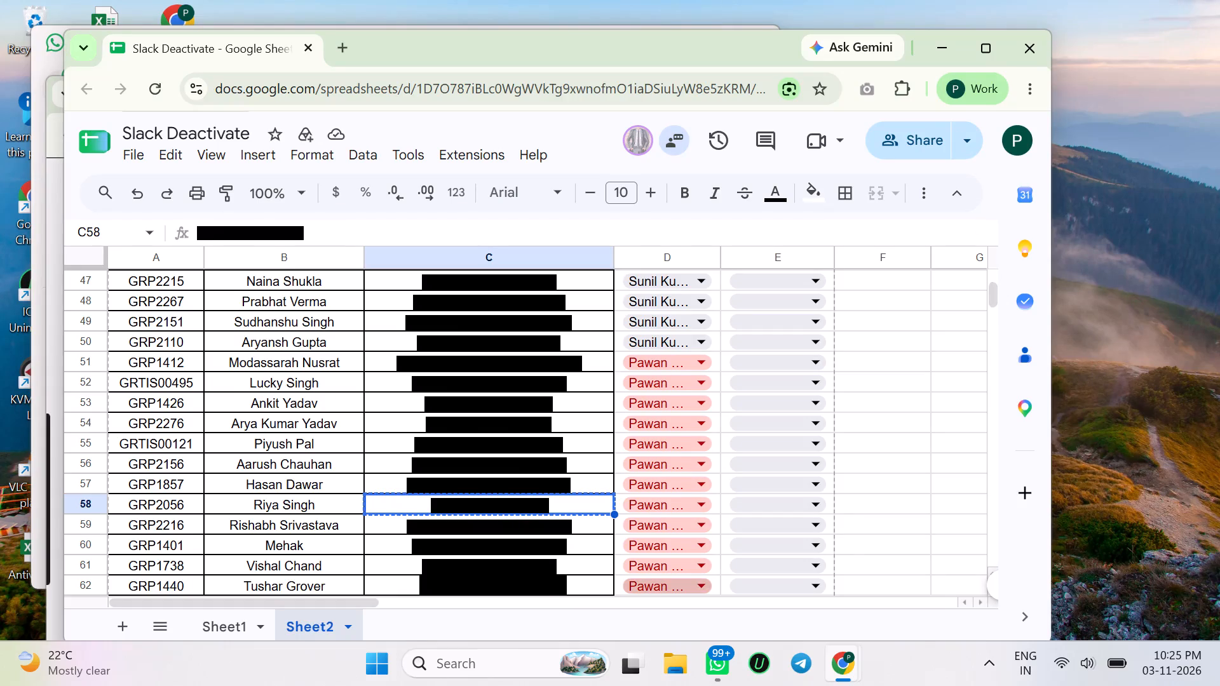
pyautogui.press('Down')
pyautogui.hotkey('ctrl', 'c')
pyautogui.hotkey('alt', 'Tab')
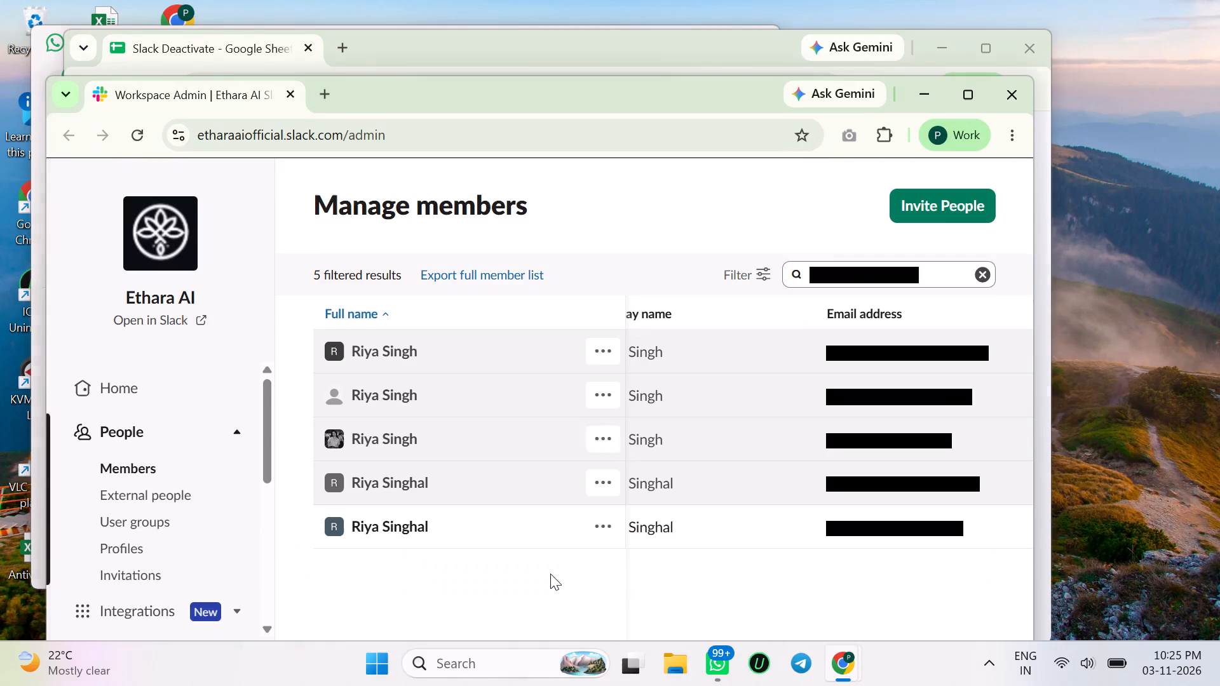
pyautogui.click(874, 276)
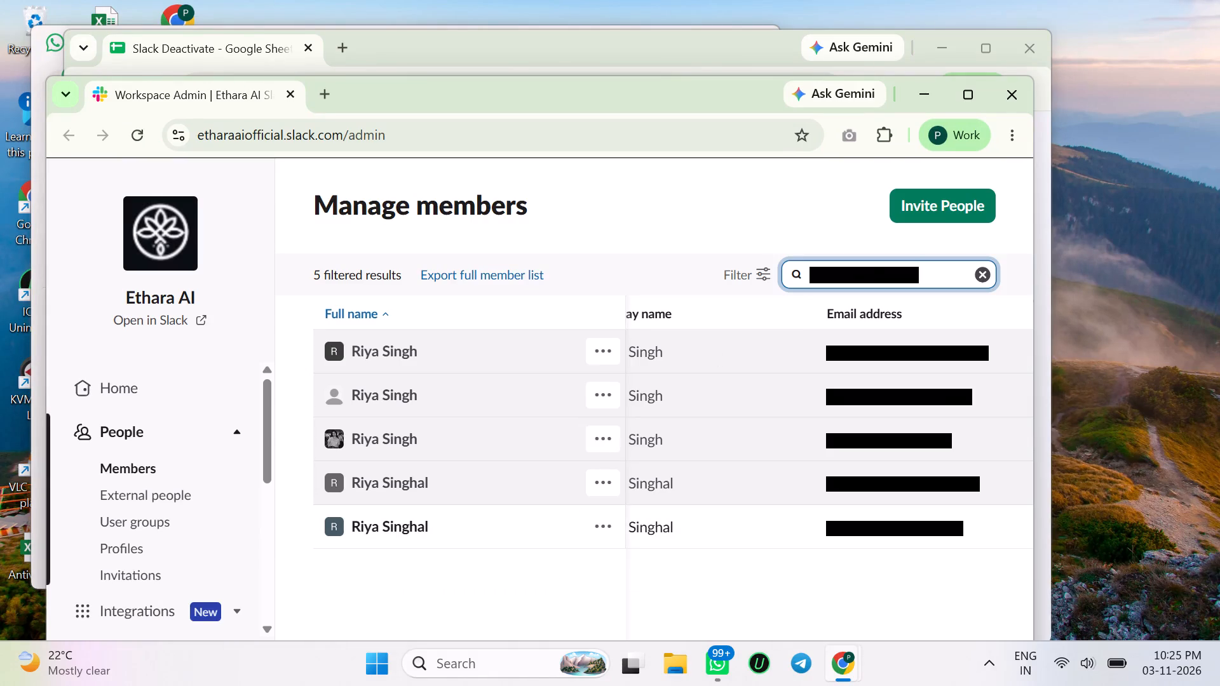
pyautogui.hotkey('ctrl', 'a')
pyautogui.hotkey('ctrl', 'v')
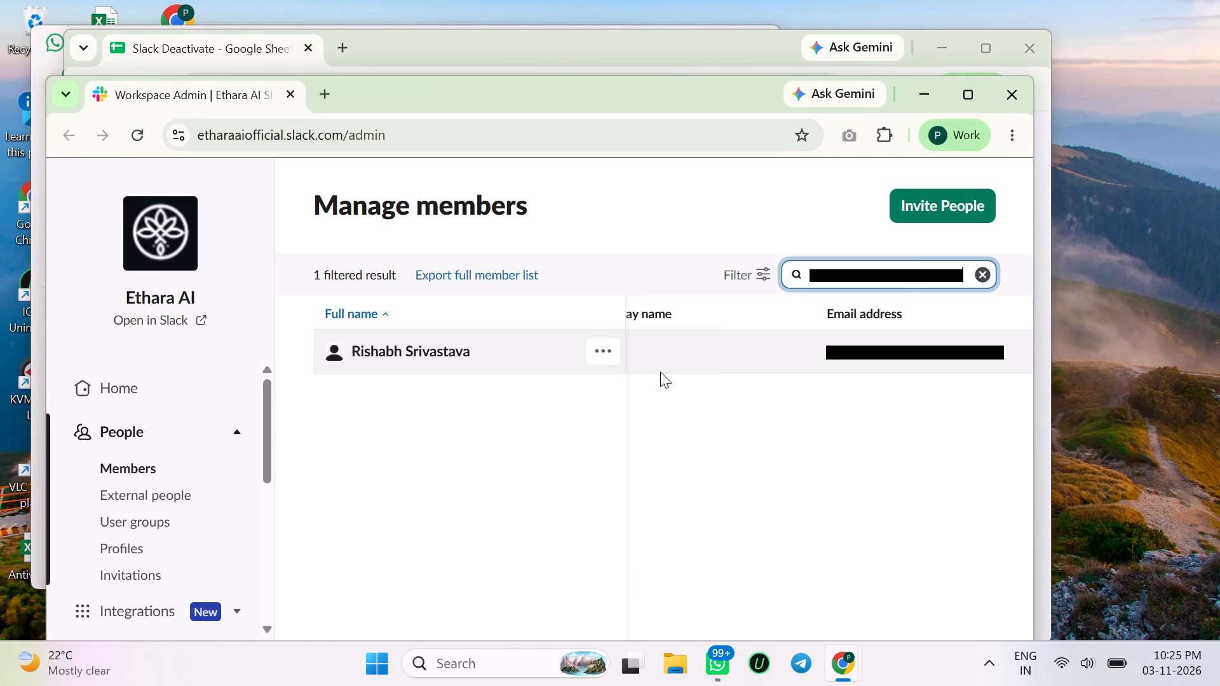
pyautogui.click(586, 347)
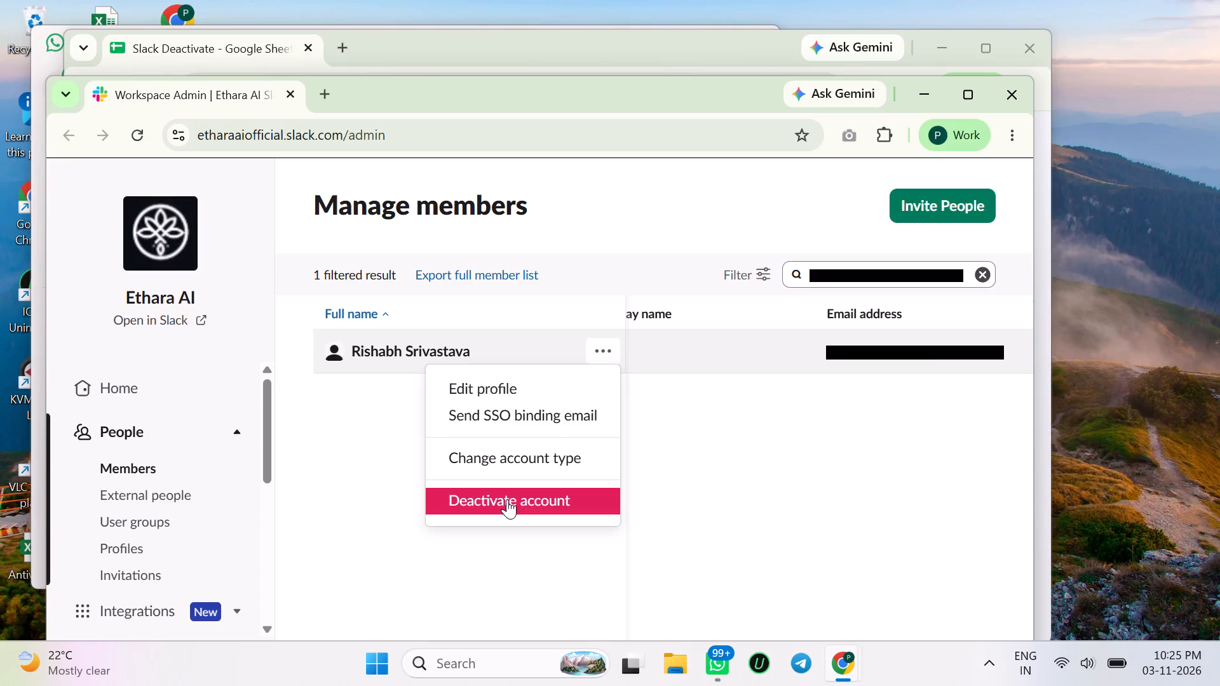
pyautogui.click(507, 501)
pyautogui.click(737, 499)
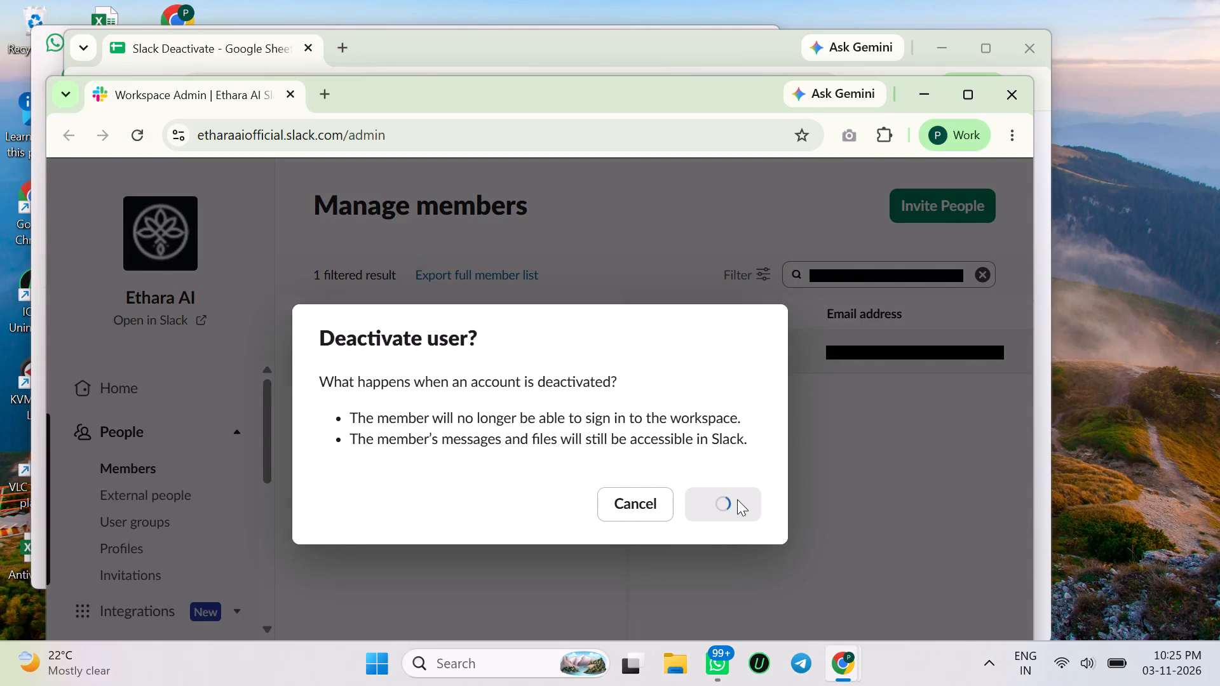
# Look up the row 60 employee in Slack's member list by the email address from the sheet and deactivate that account.
pyautogui.hotkey('alt', 'Tab')
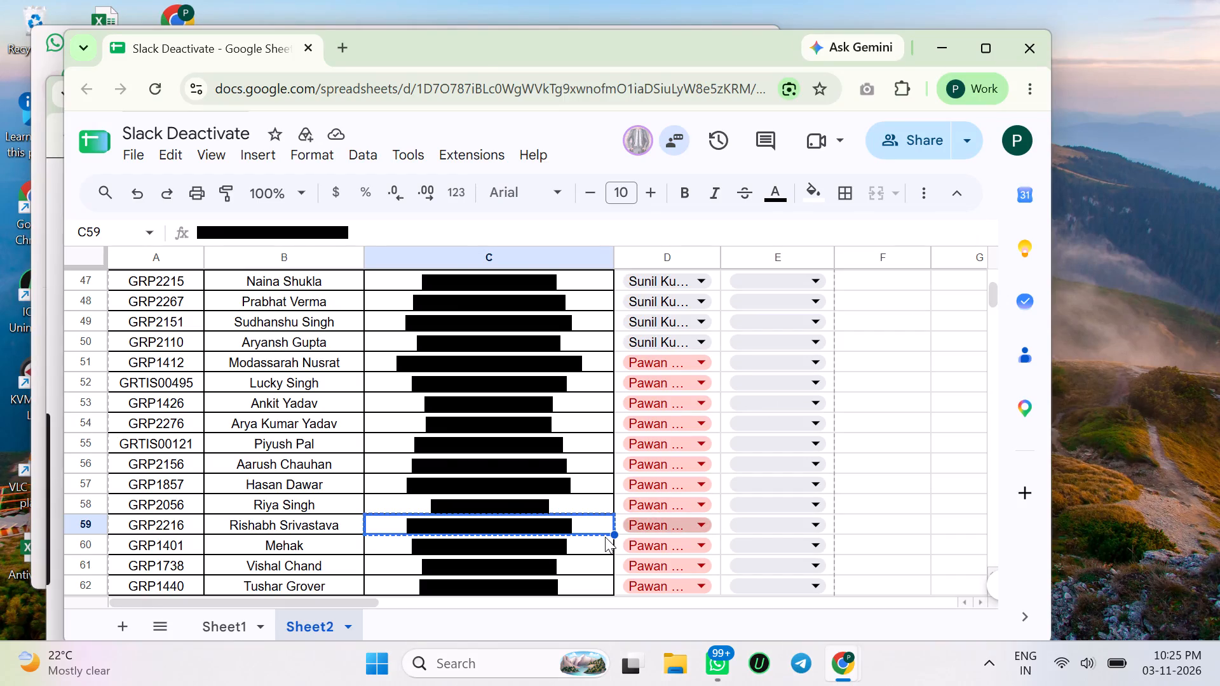
pyautogui.press('Down')
pyautogui.hotkey('ctrl', 'c')
pyautogui.hotkey('alt', 'Tab')
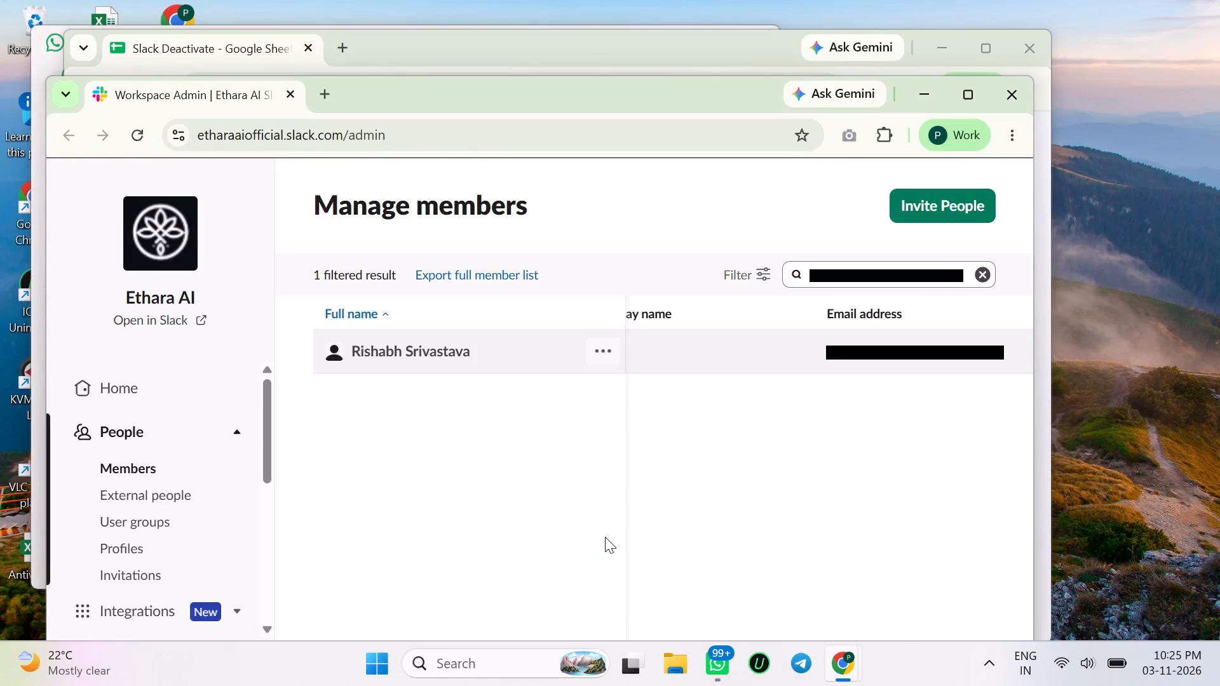
pyautogui.click(859, 278)
pyautogui.hotkey('ctrl', 'a')
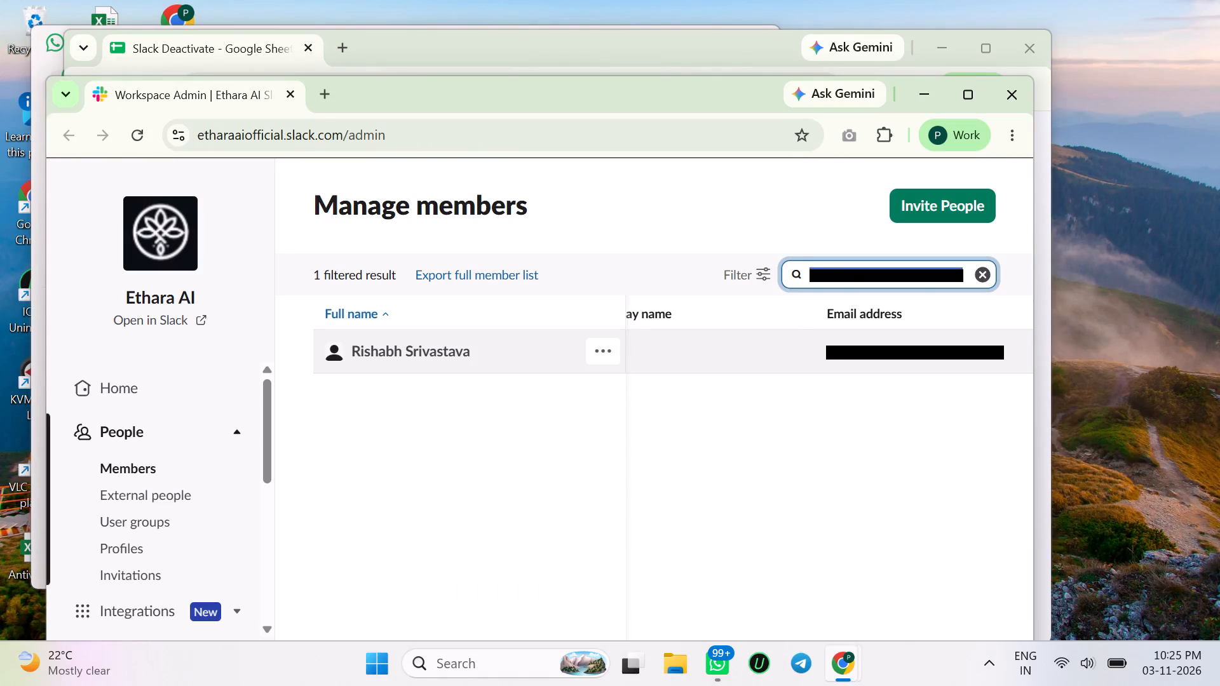
pyautogui.hotkey('ctrl', 'v')
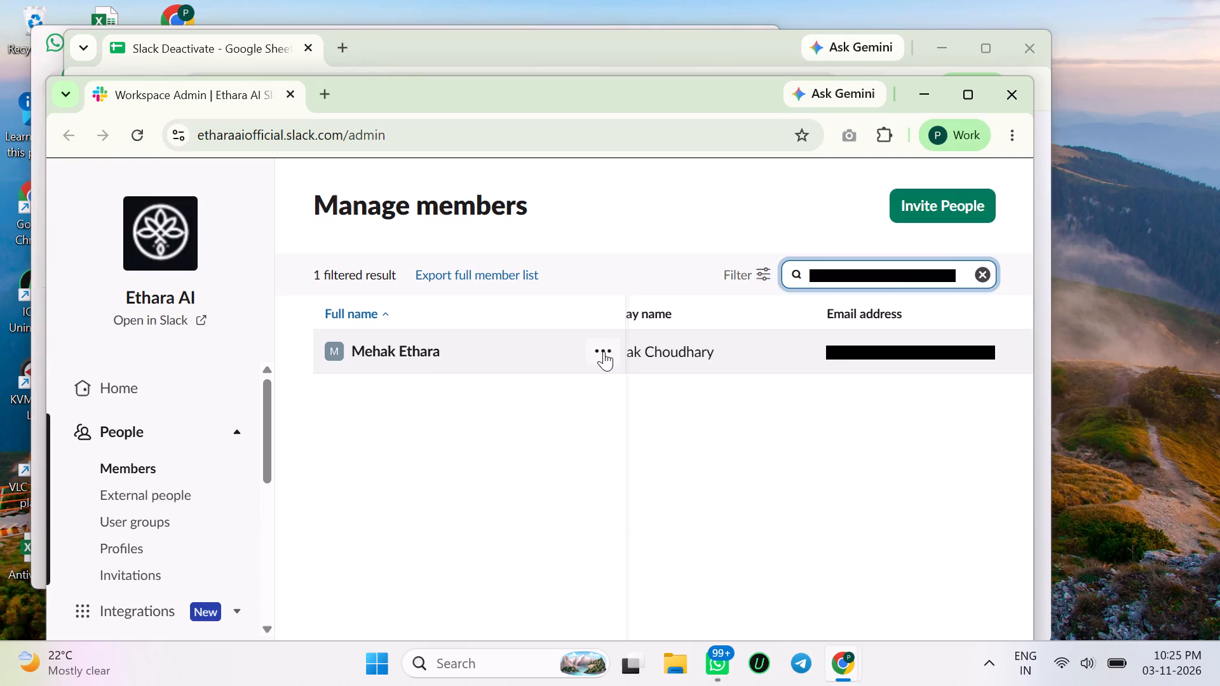
pyautogui.click(604, 351)
pyautogui.click(536, 505)
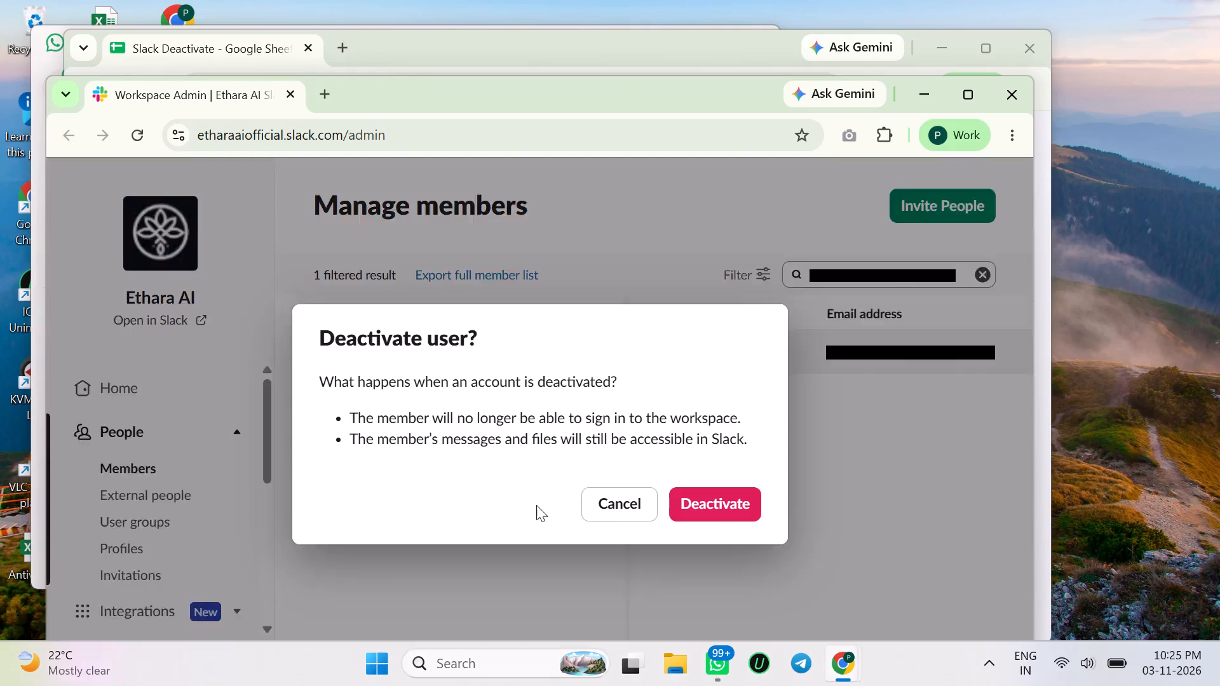
pyautogui.click(705, 502)
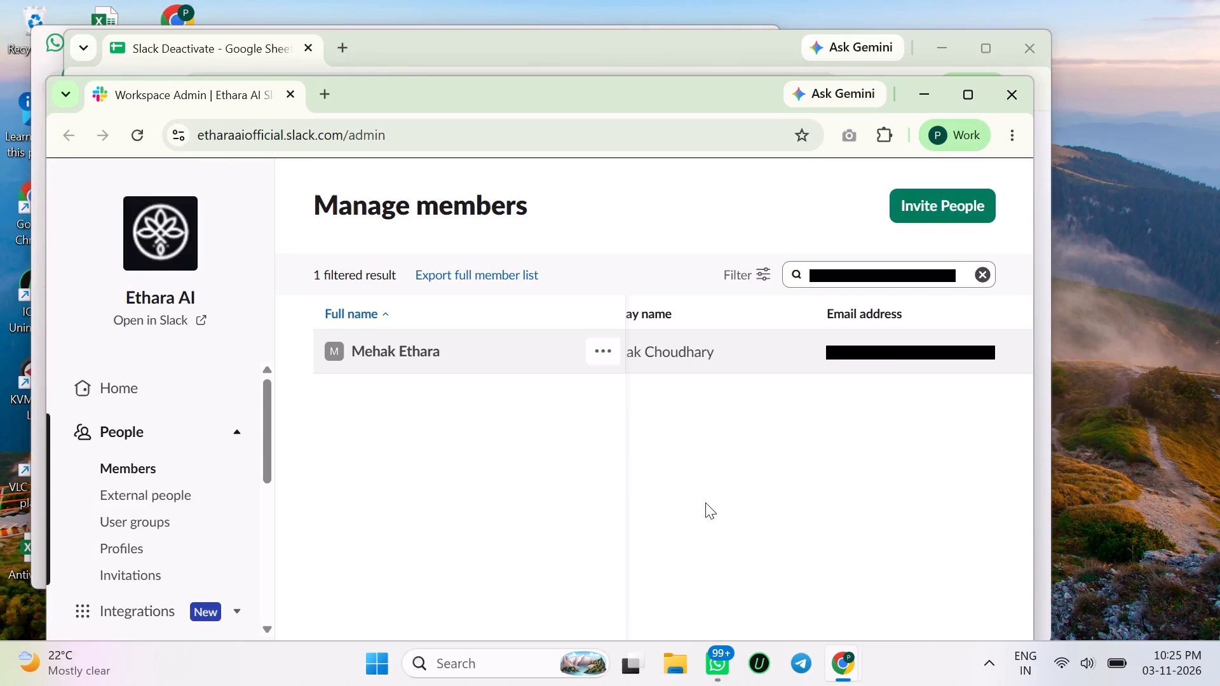
# Look up the row 61 employee in Slack's member list by the email address from the sheet and deactivate that account.
pyautogui.hotkey('alt', 'Tab')
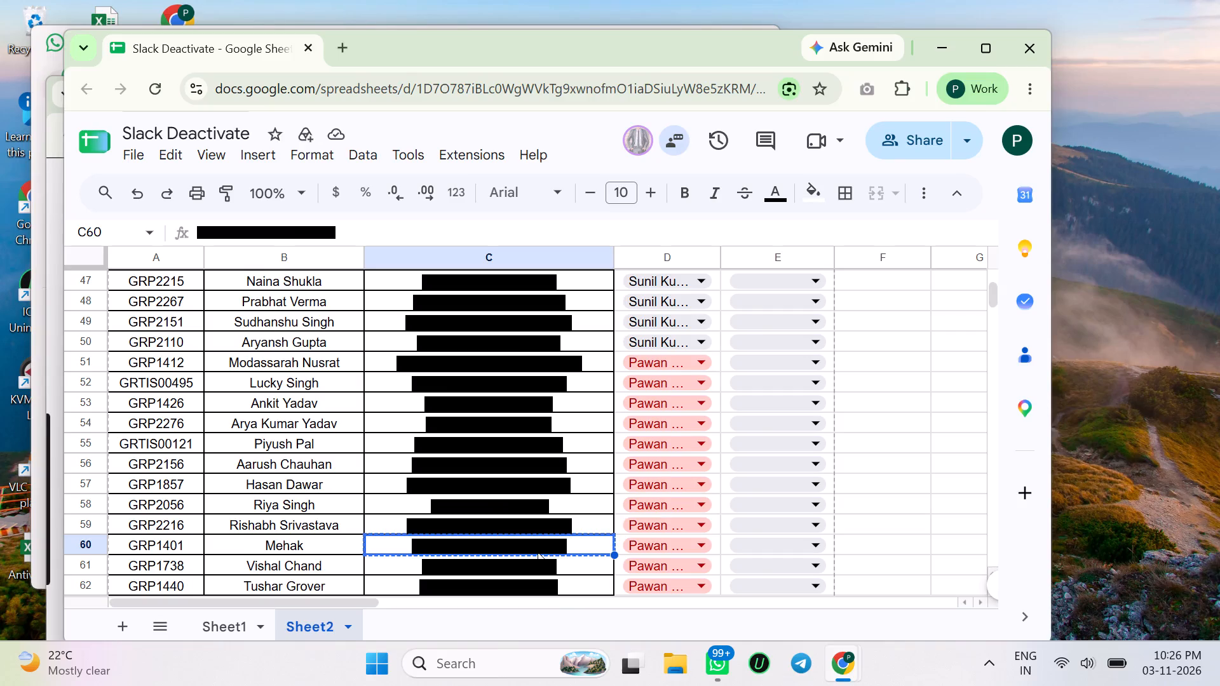
pyautogui.press('Down')
pyautogui.hotkey('ctrl', 'c')
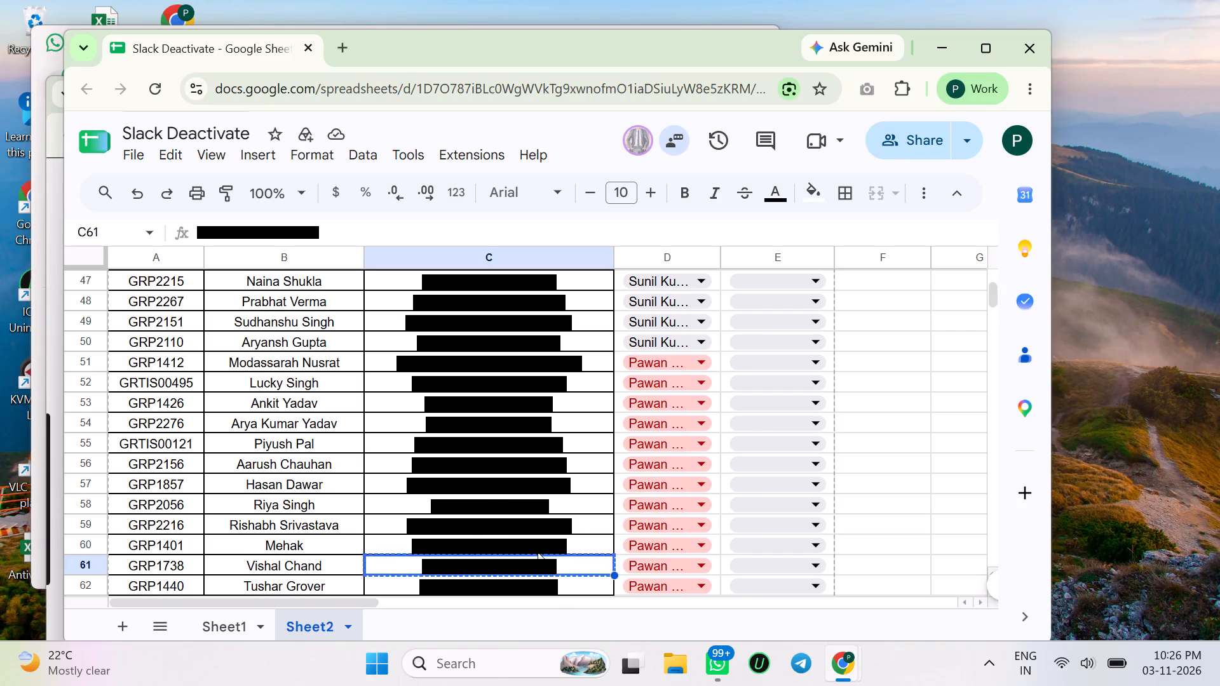
pyautogui.hotkey('alt', 'Tab')
pyautogui.click(853, 267)
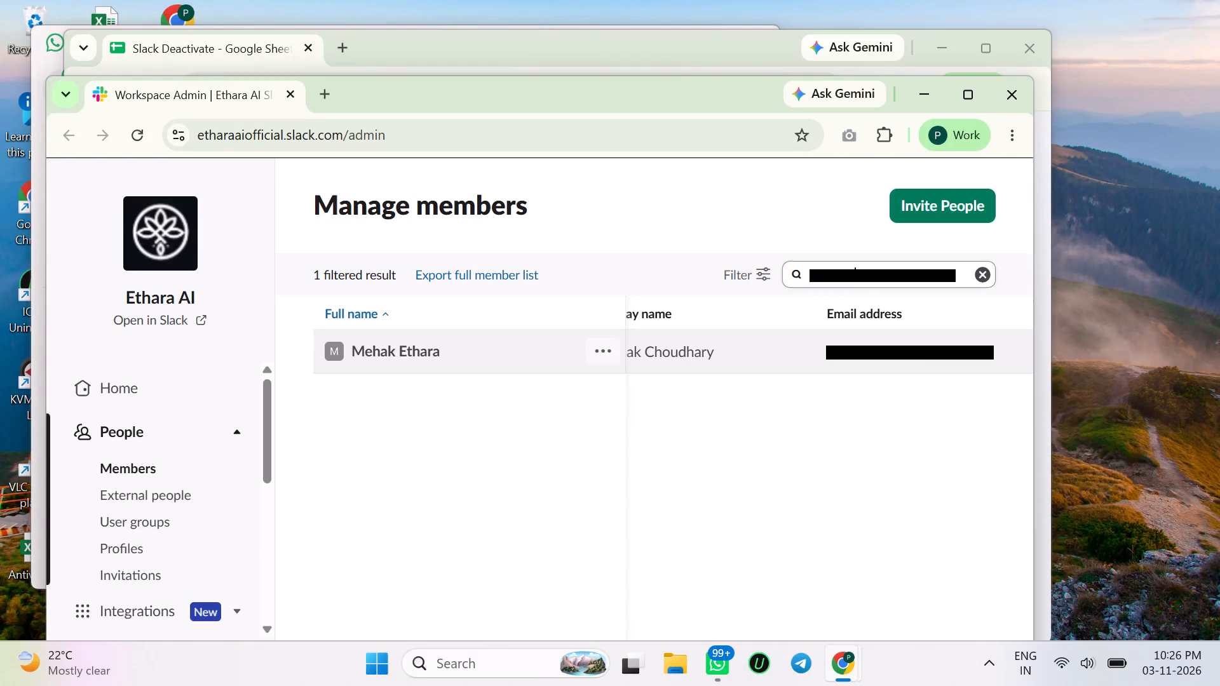
pyautogui.hotkey('ctrl', 'a')
pyautogui.hotkey('ctrl', 'v')
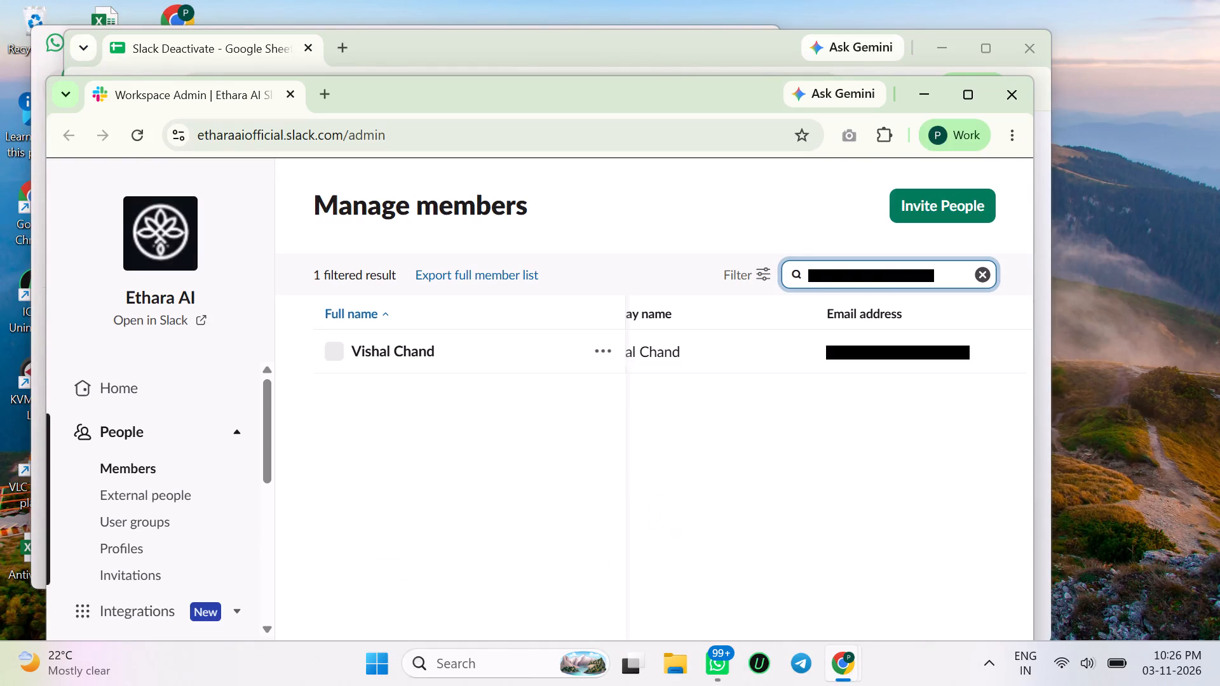
pyautogui.click(603, 356)
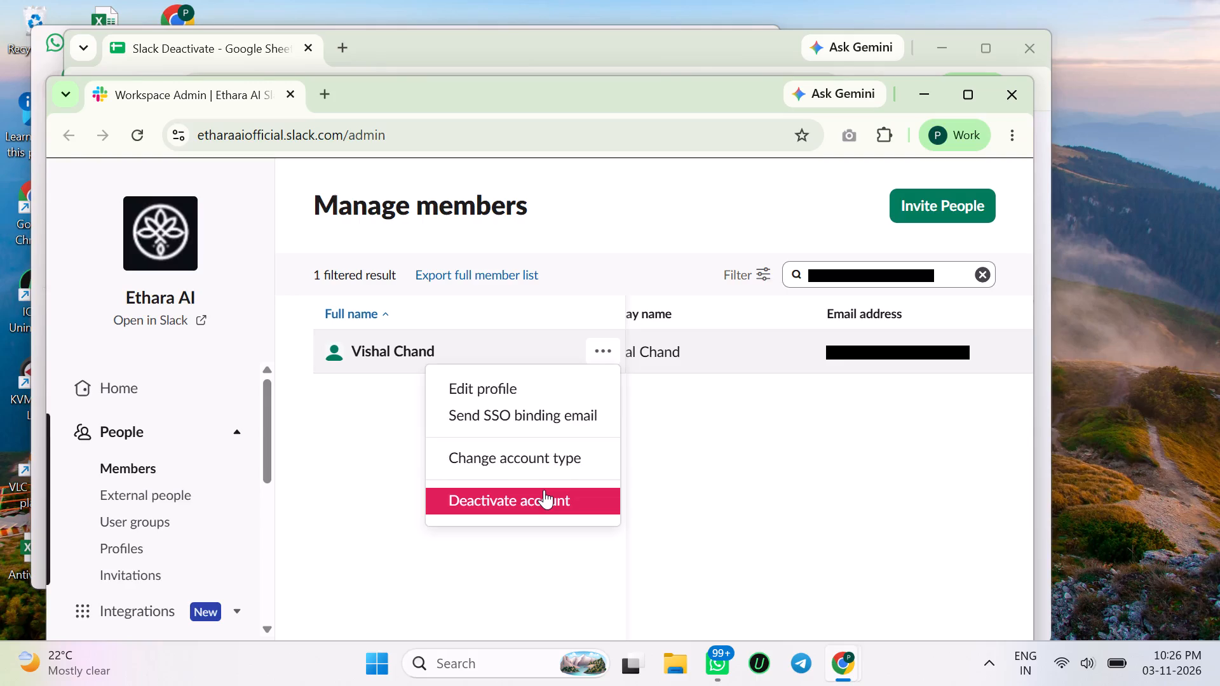
pyautogui.click(544, 490)
pyautogui.click(748, 499)
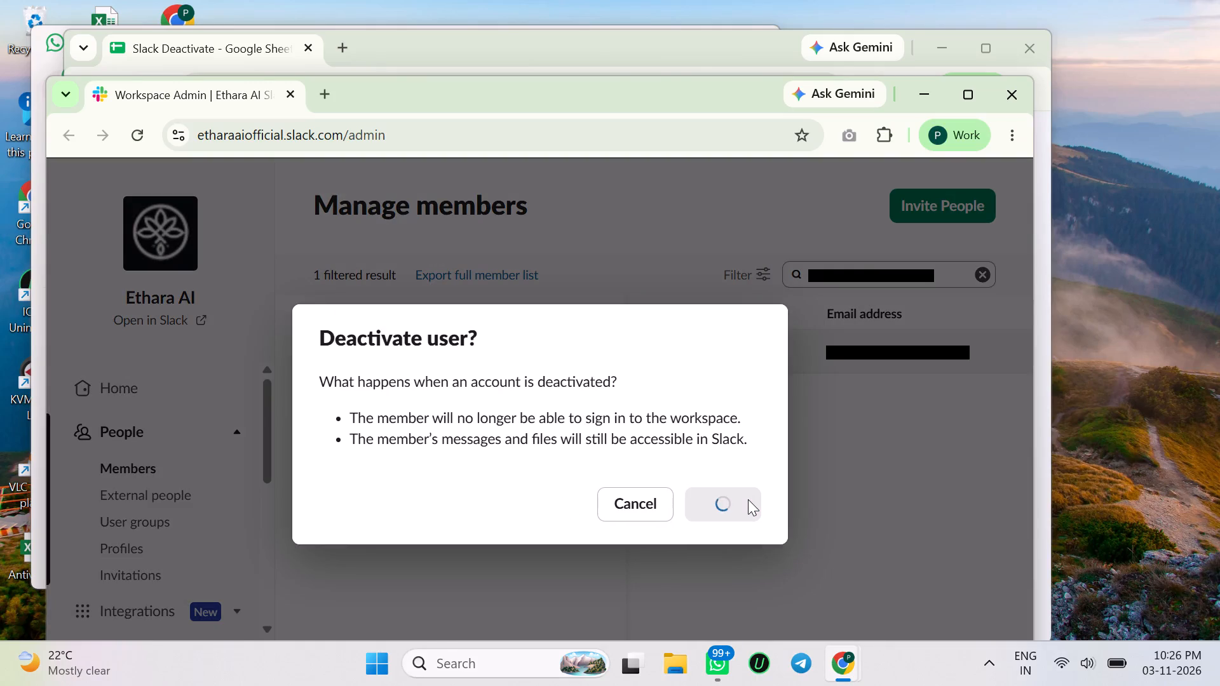
# Look up the row 62 employee in Slack's member list by the email address from the sheet and deactivate that account.
pyautogui.hotkey('alt', 'Tab')
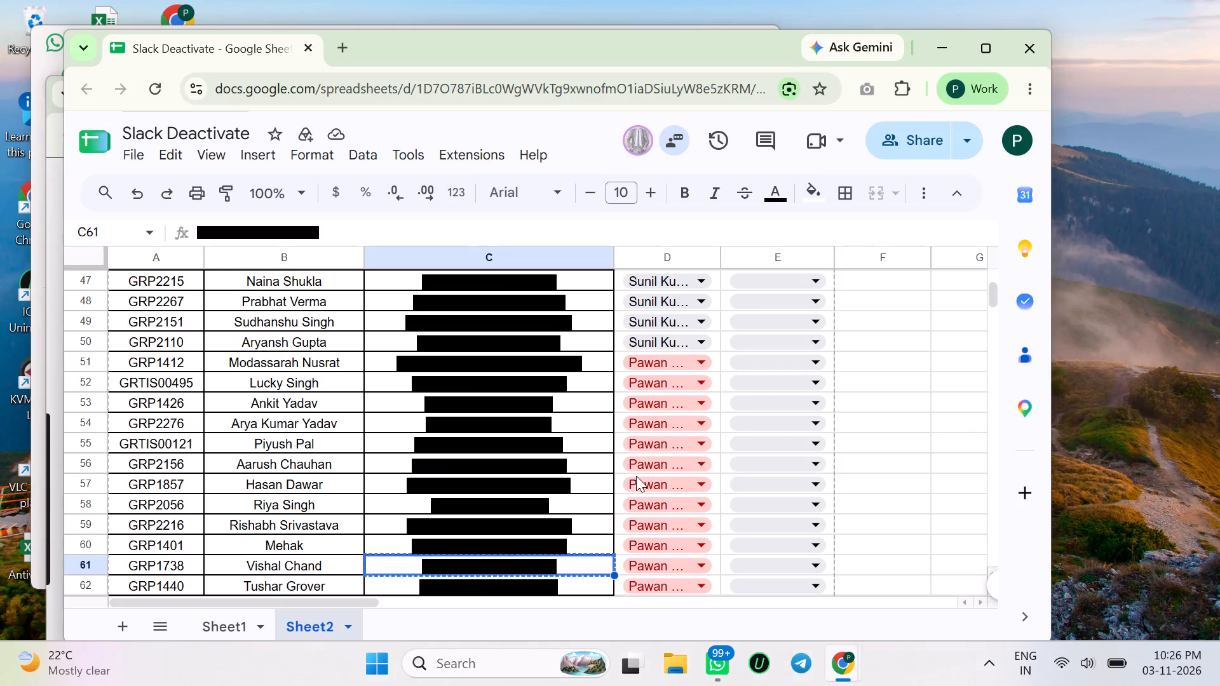
pyautogui.press('Down')
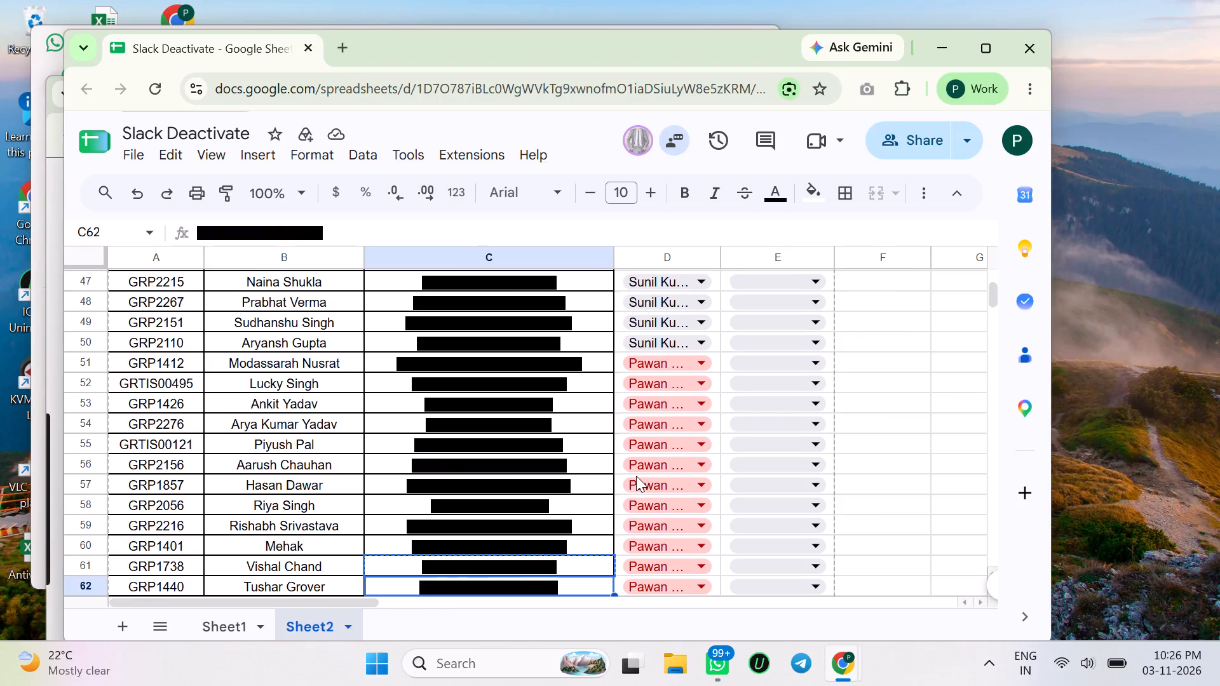
pyautogui.hotkey('ctrl', 'c')
pyautogui.hotkey('alt', 'Tab')
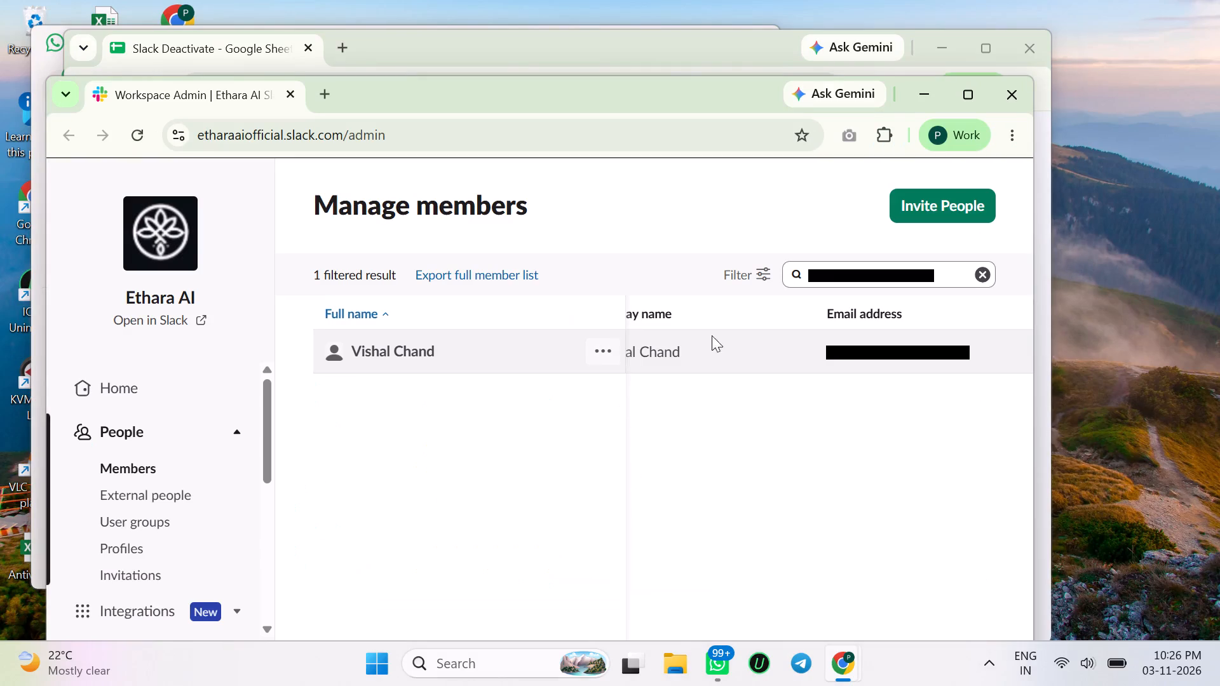
pyautogui.click(860, 274)
pyautogui.hotkey('ctrl', 'a')
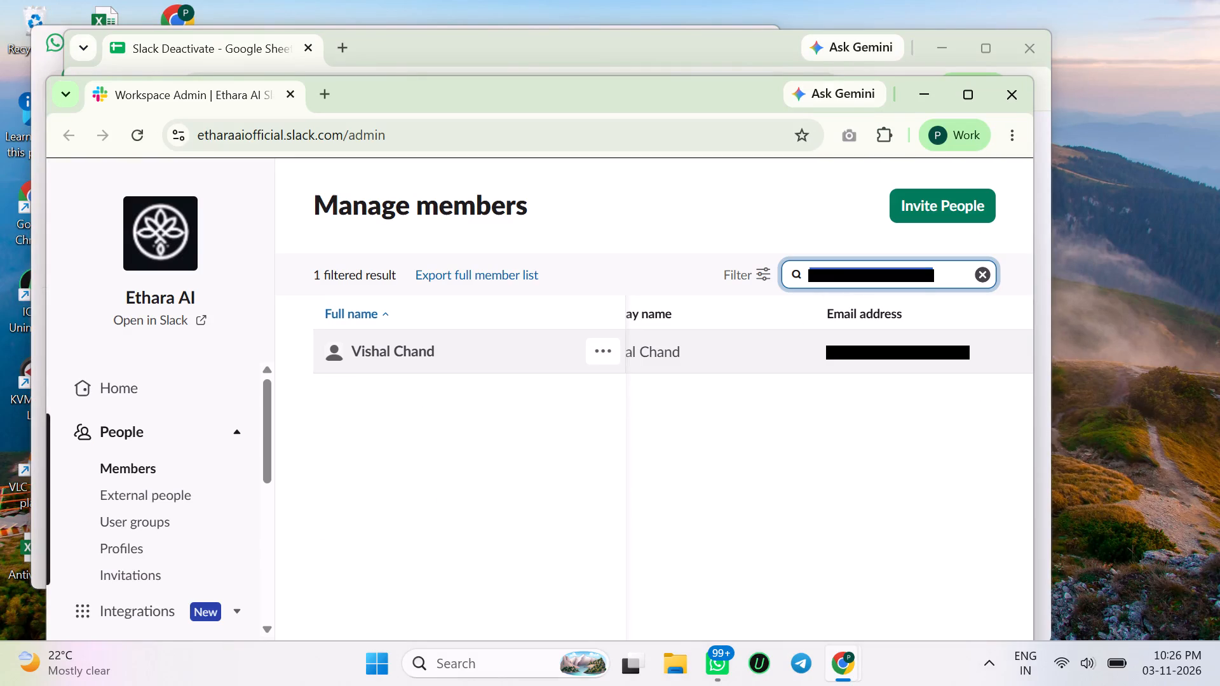
pyautogui.hotkey('ctrl', 'v')
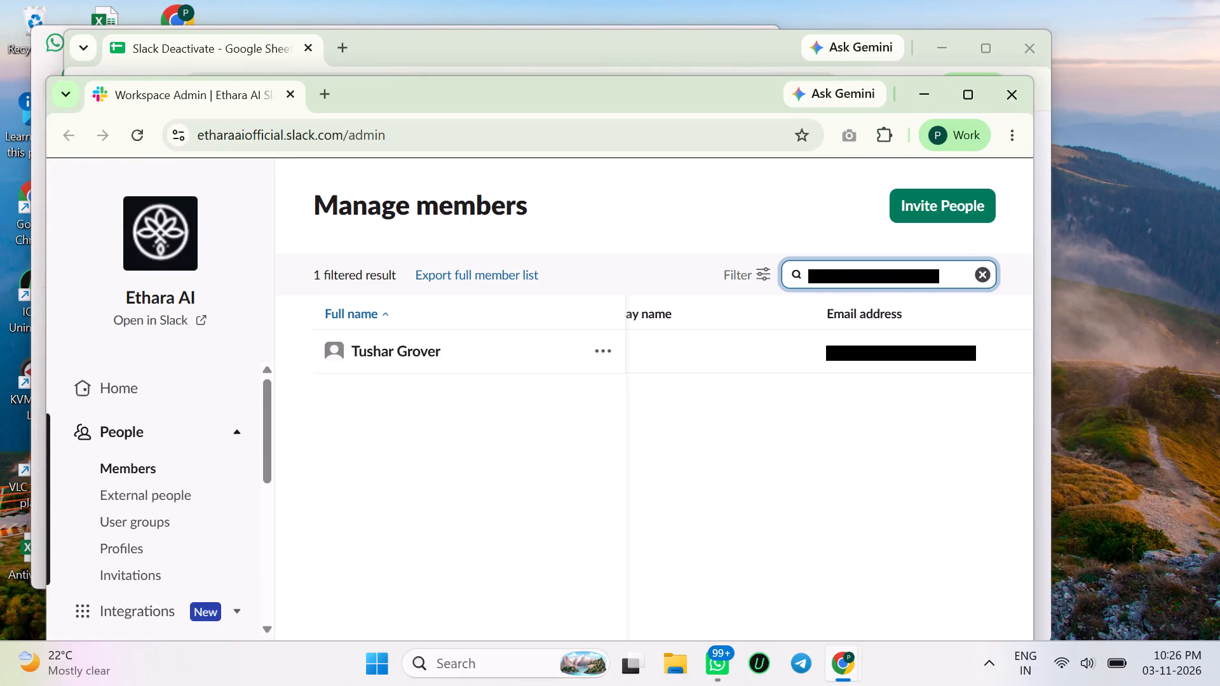
pyautogui.click(606, 349)
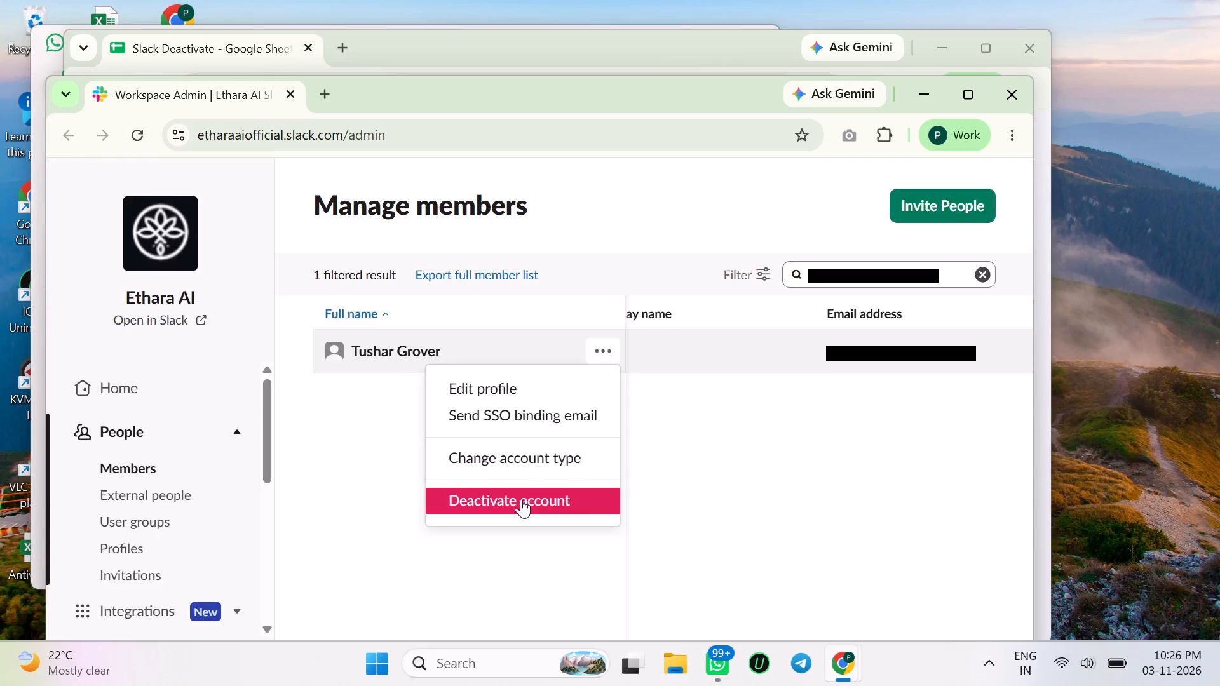
pyautogui.click(521, 499)
pyautogui.click(700, 505)
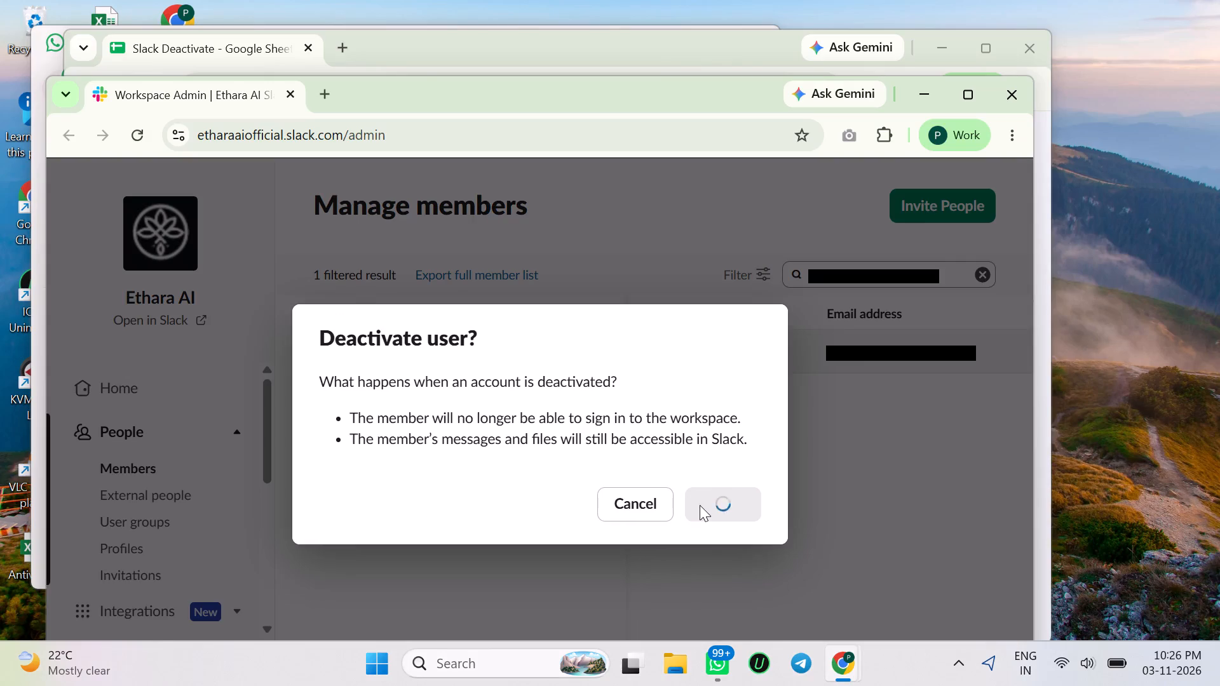
# Look up the row 63 employee in Slack's member list by the email address from the sheet and deactivate that account.
pyautogui.hotkey('alt', 'Tab')
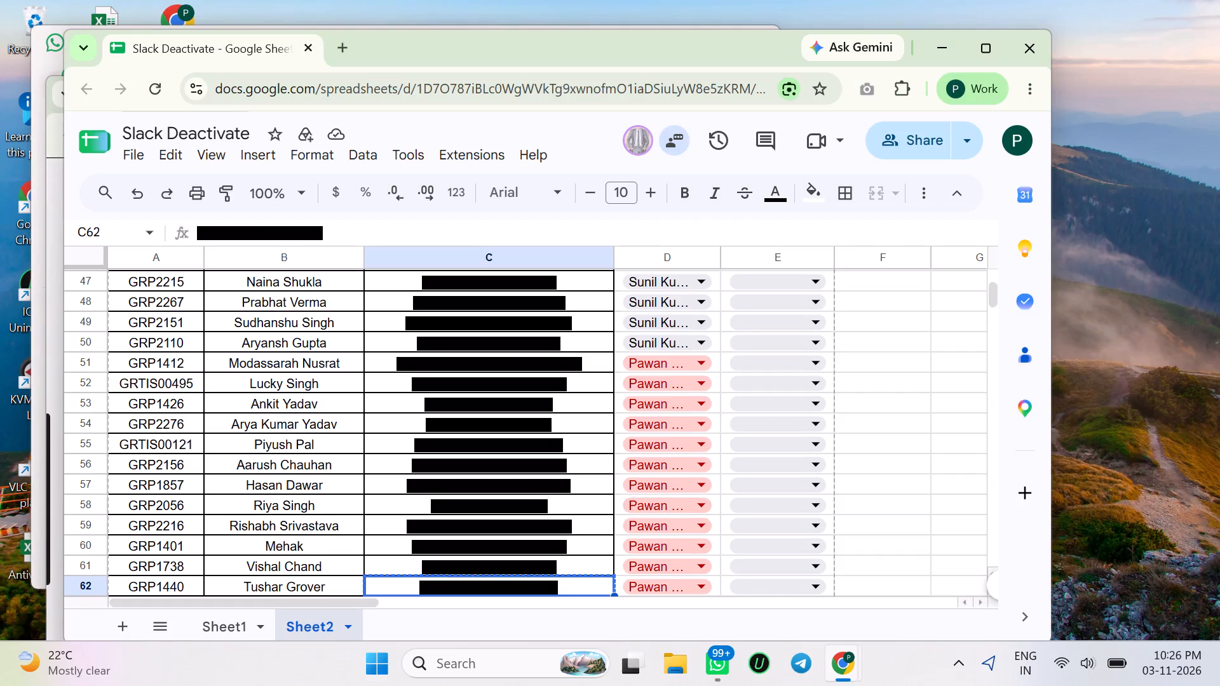
pyautogui.scroll(-1, 533, 574)
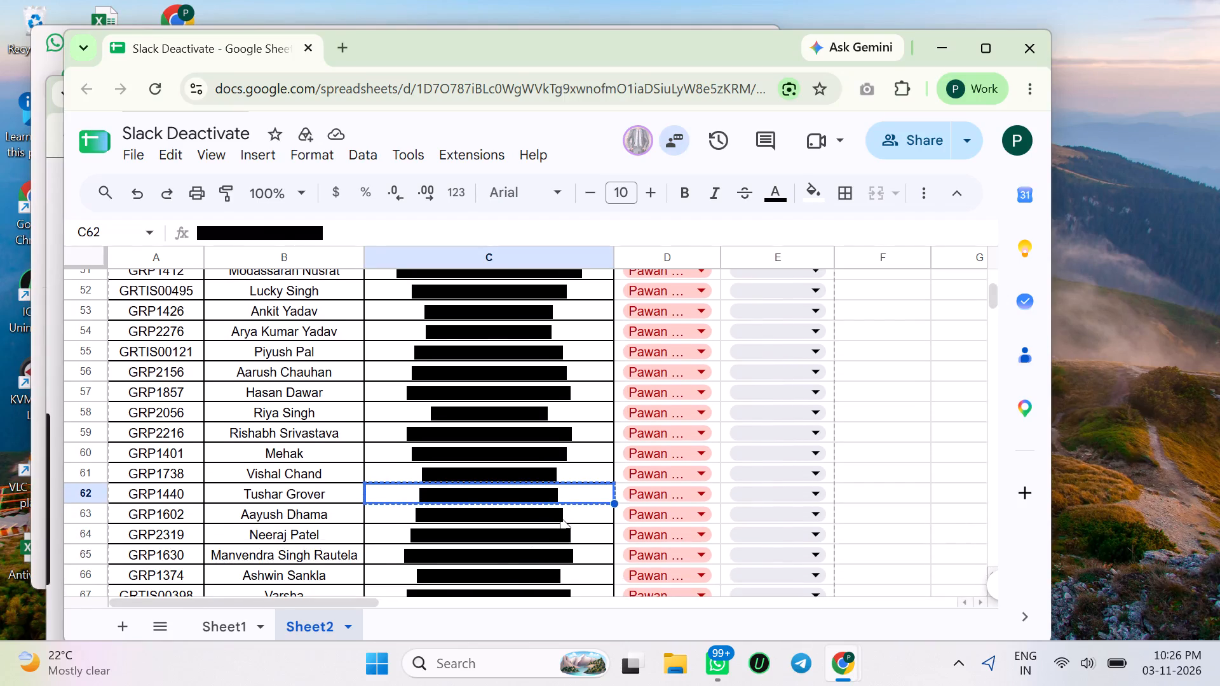
pyautogui.click(560, 516)
pyautogui.hotkey('ctrl', 'c')
pyautogui.hotkey('alt', 'Tab')
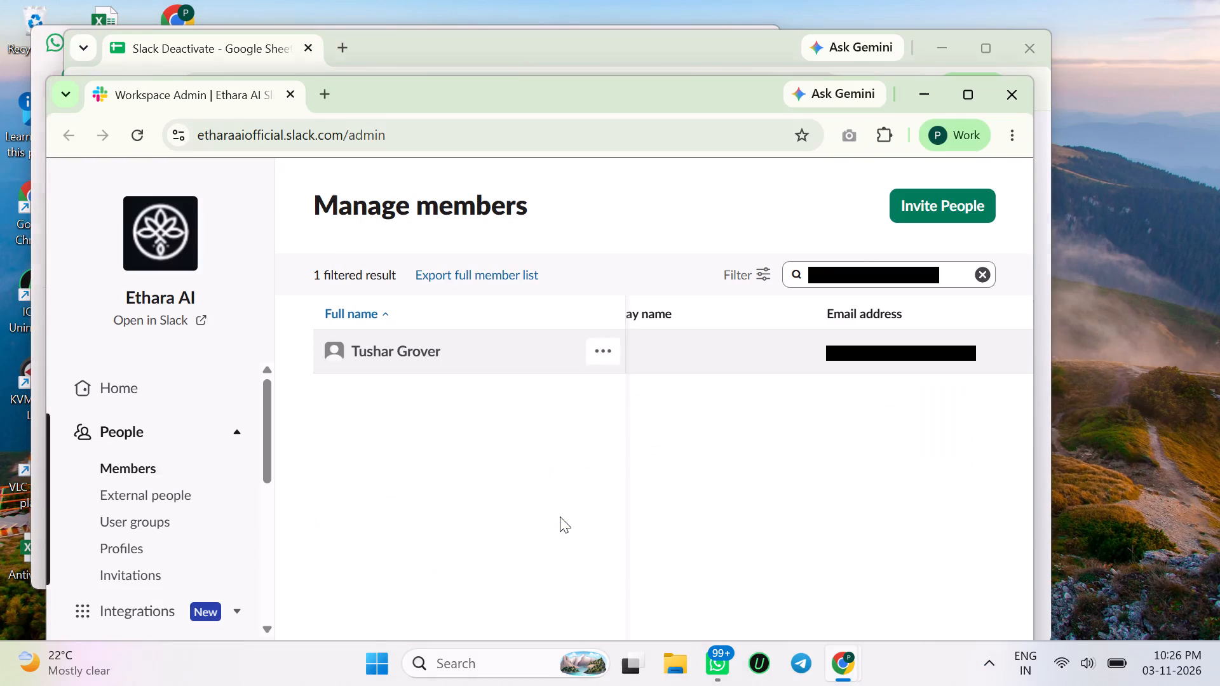
pyautogui.click(864, 273)
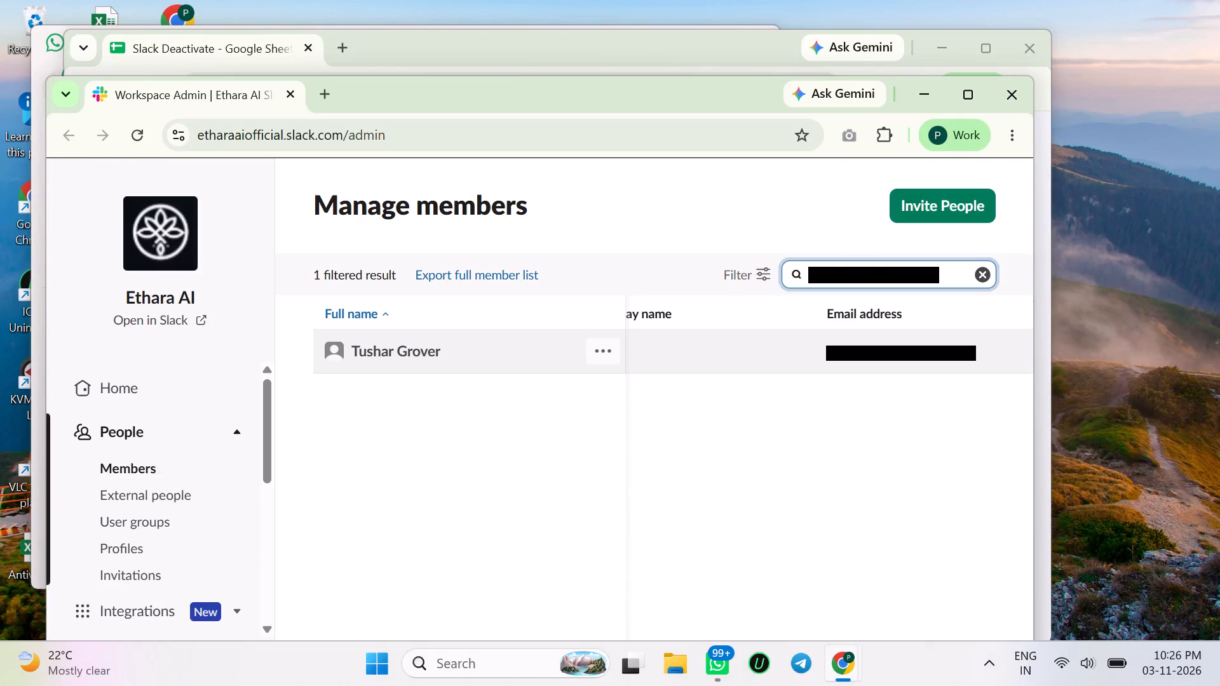
pyautogui.hotkey('ctrl', 'a')
pyautogui.hotkey('ctrl', 'v')
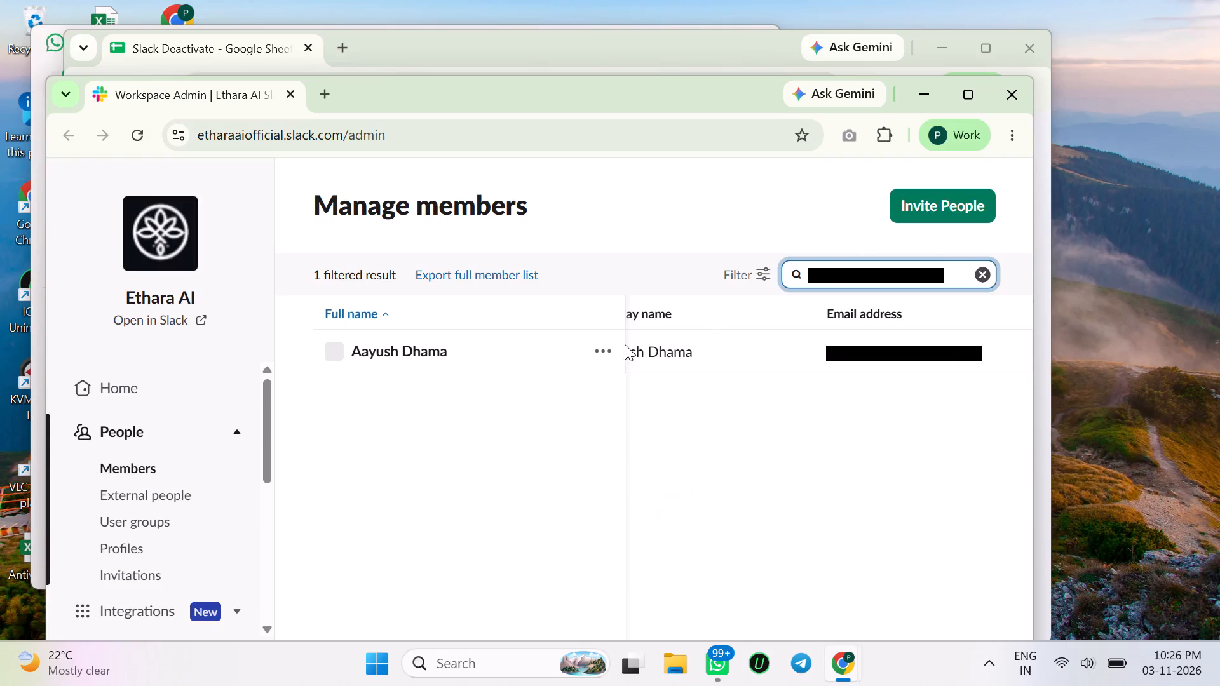
pyautogui.click(602, 353)
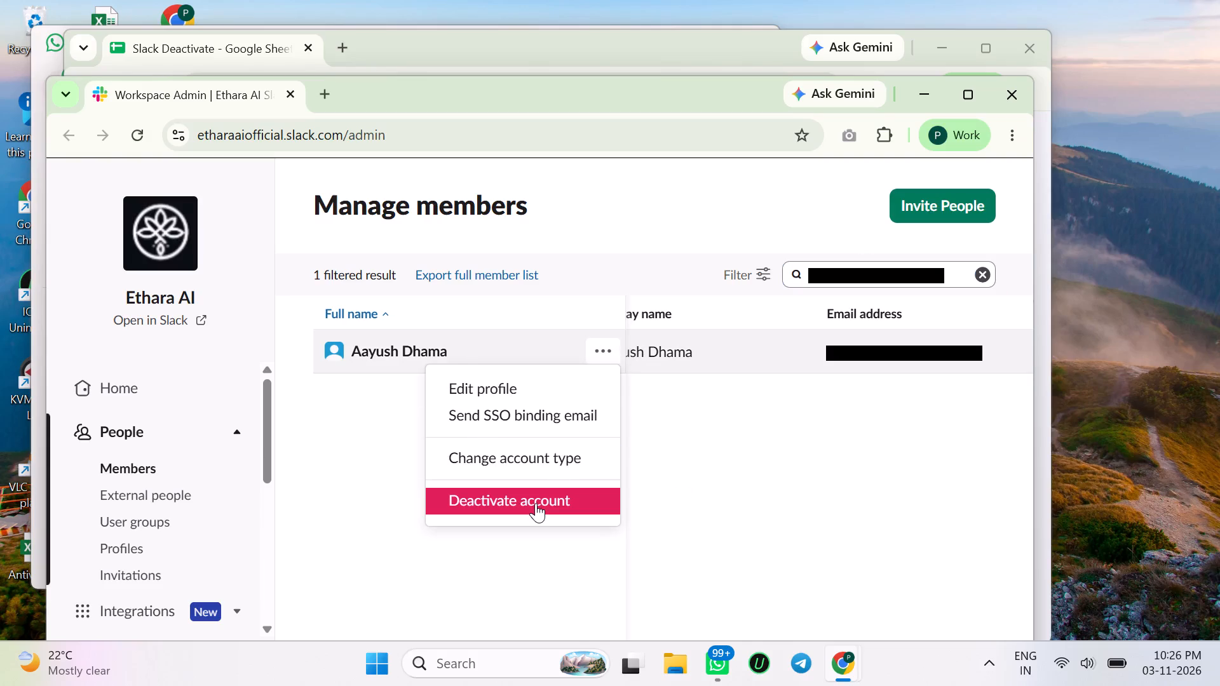
pyautogui.click(536, 503)
pyautogui.click(714, 511)
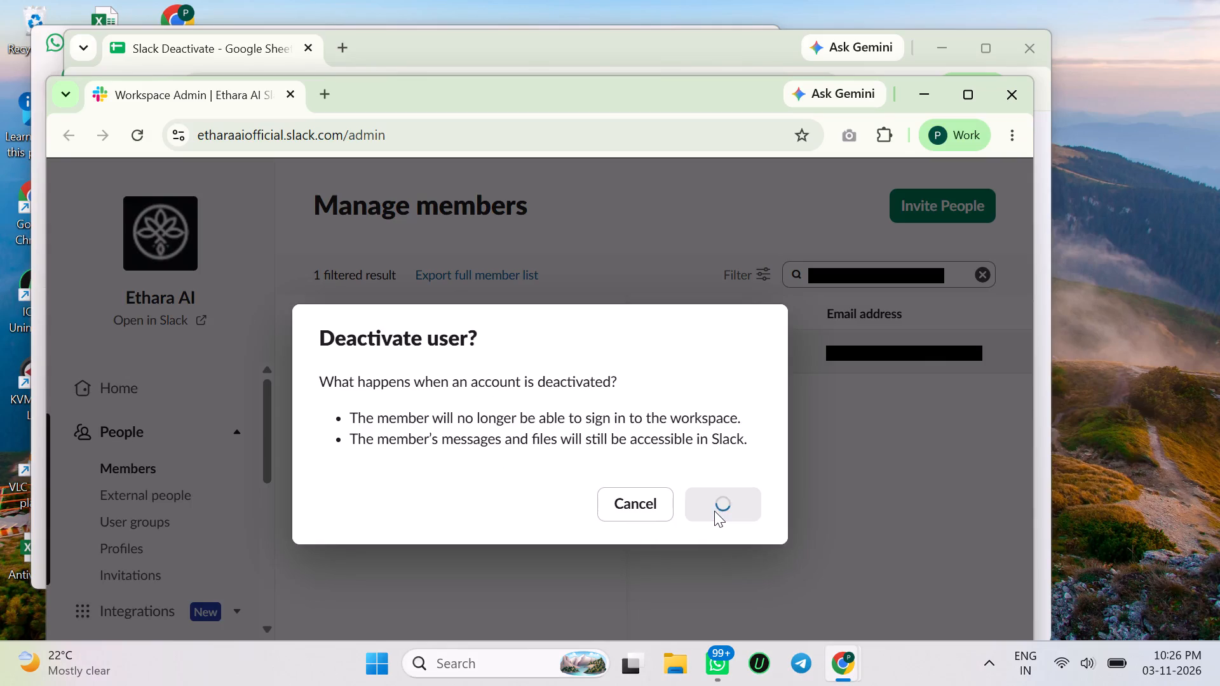
# Look up the row 64 employee in Slack's member list by the email address from the sheet and deactivate that account.
pyautogui.hotkey('alt', 'Tab')
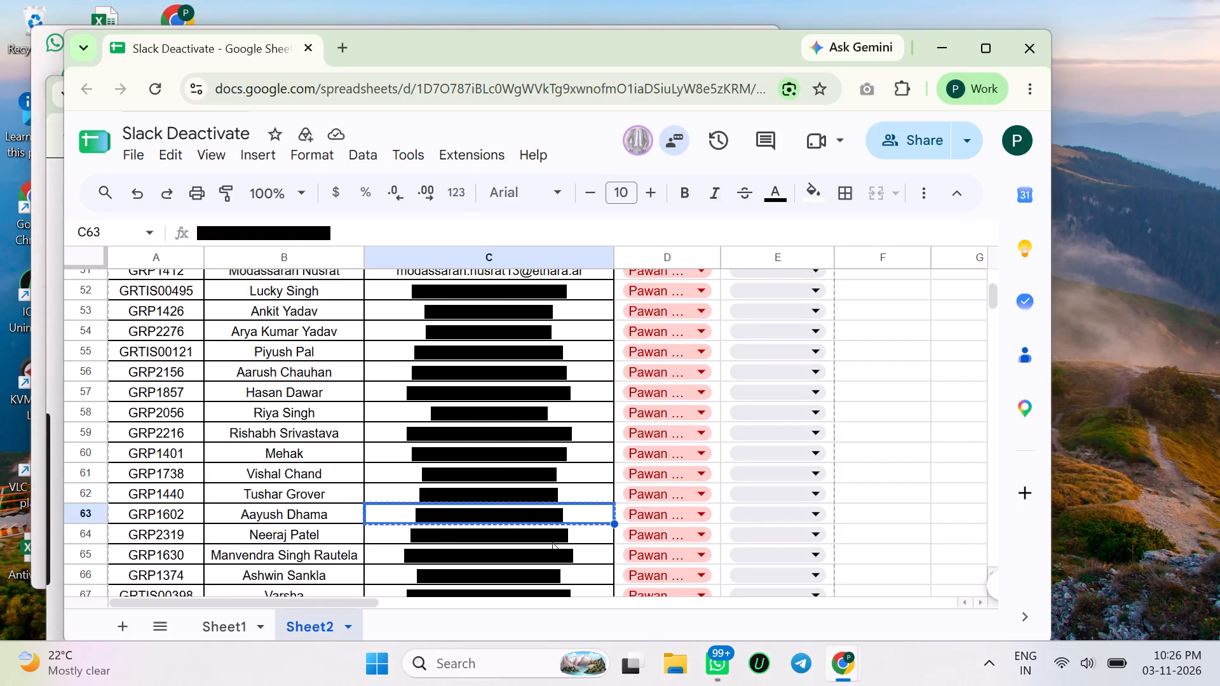
pyautogui.press('Down')
pyautogui.hotkey('ctrl', 'c')
pyautogui.hotkey('alt', 'Tab')
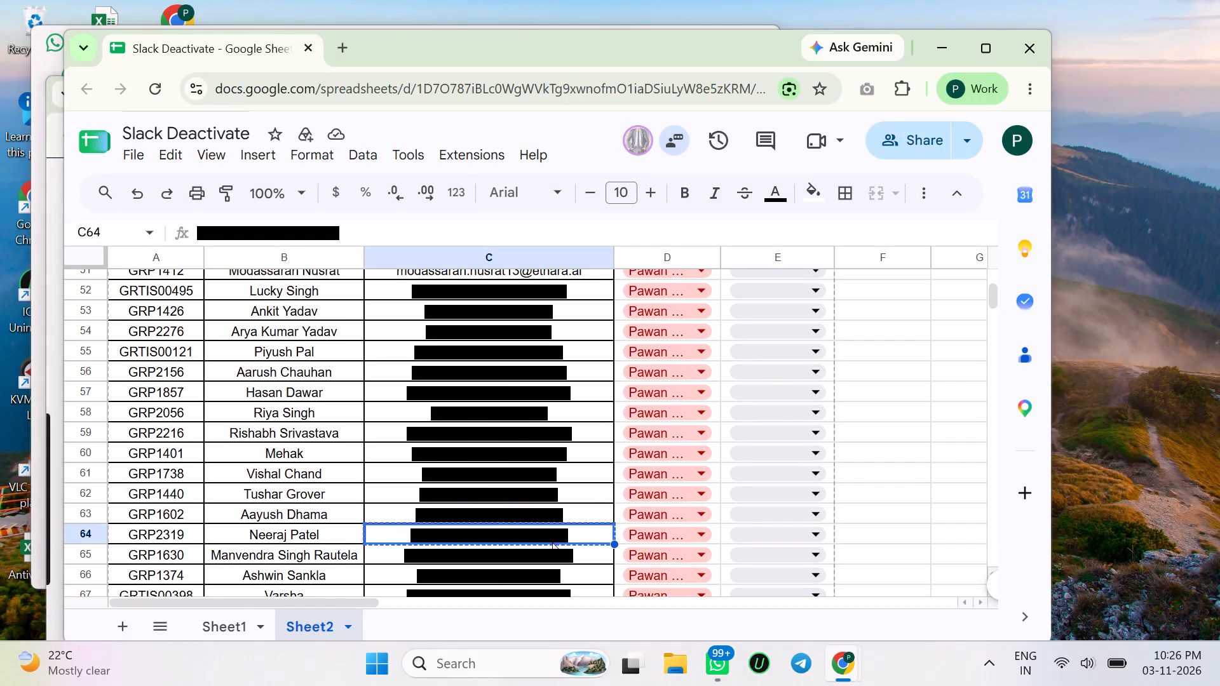
pyautogui.click(910, 267)
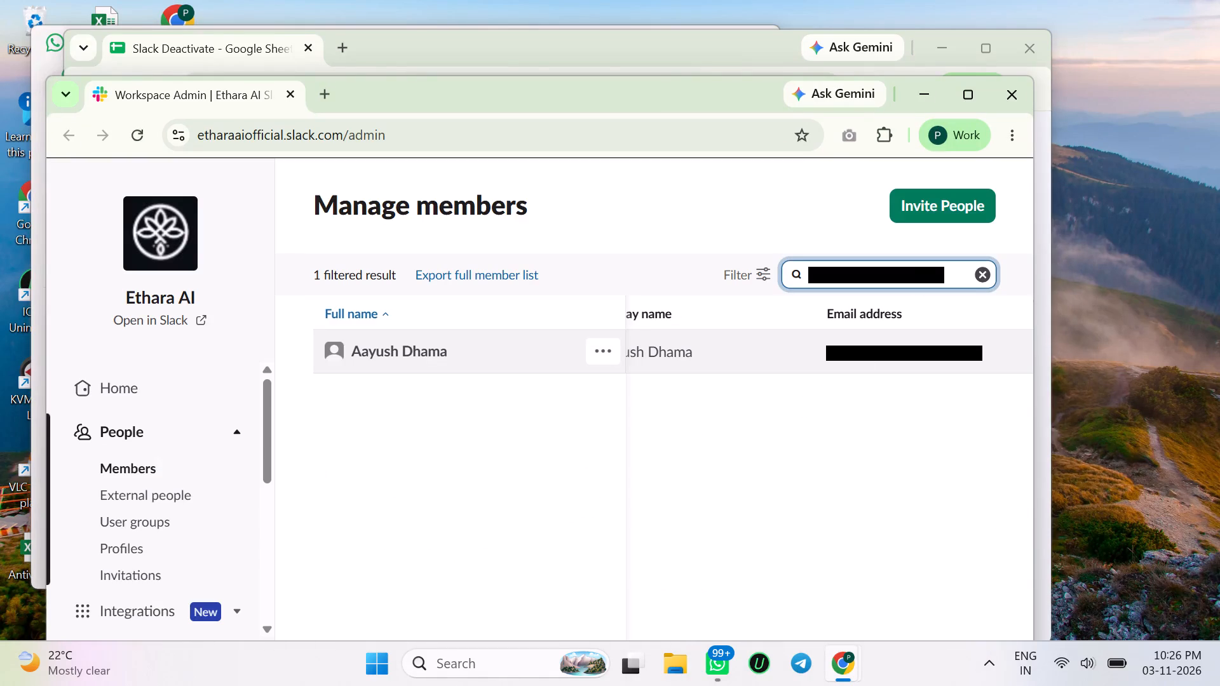
pyautogui.hotkey('ctrl', 'a')
pyautogui.hotkey('ctrl', 'v')
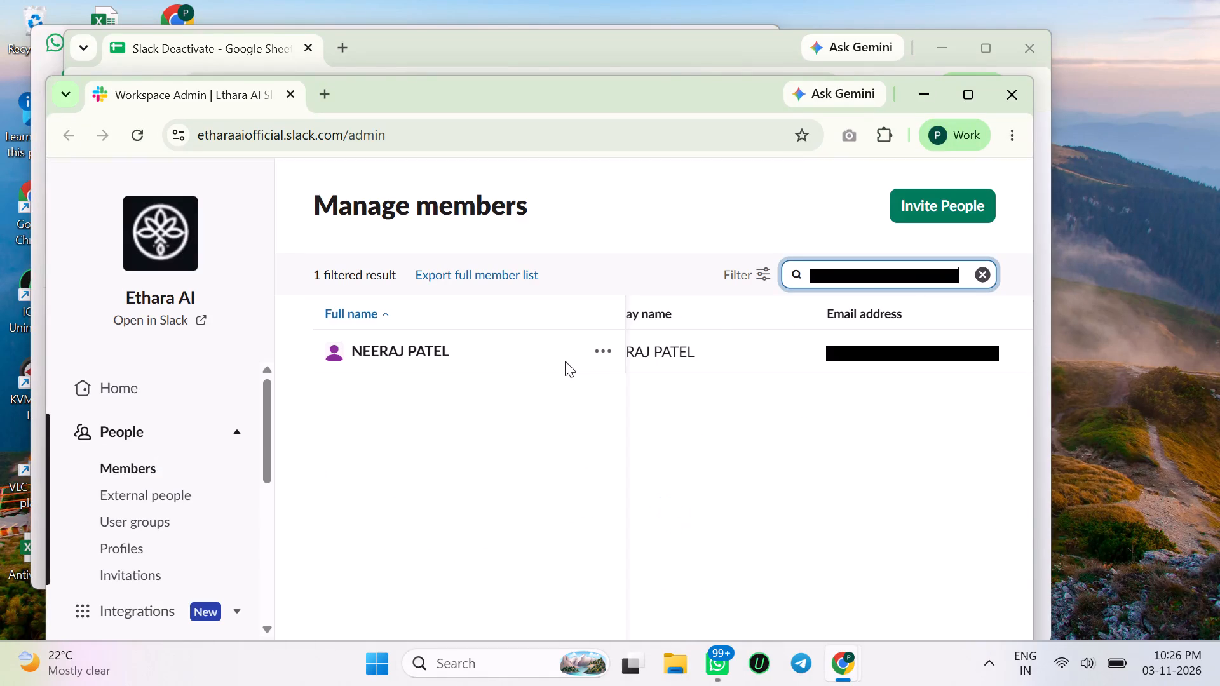
pyautogui.click(600, 358)
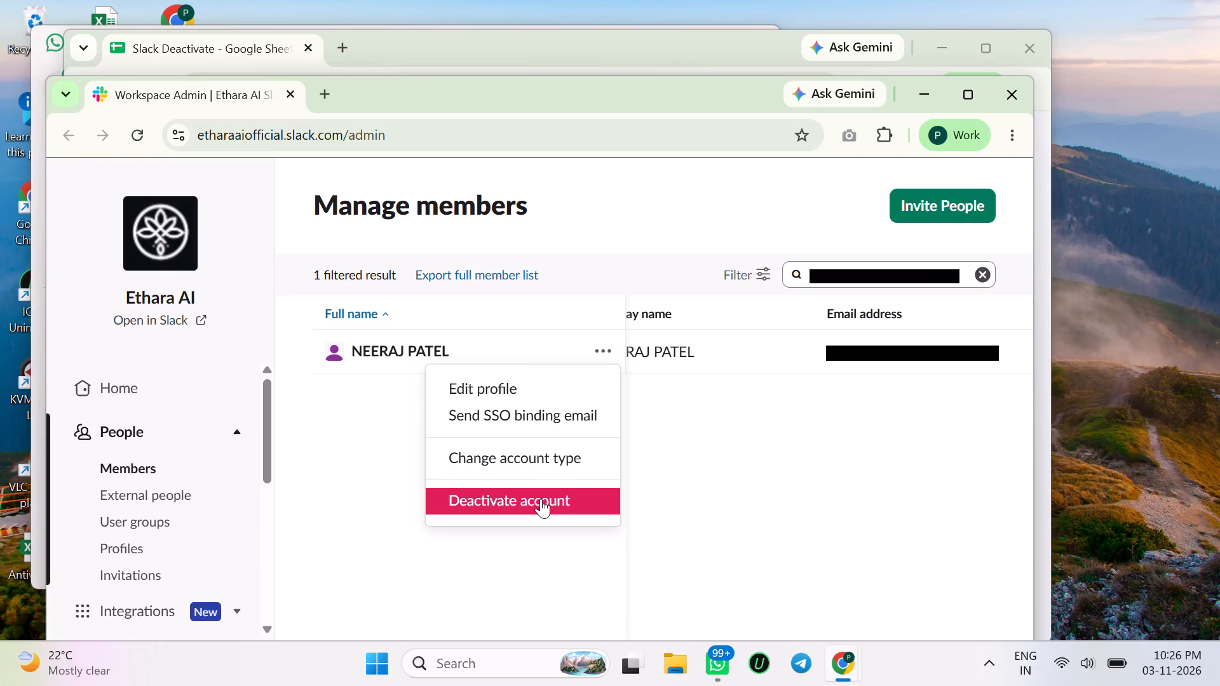
pyautogui.click(541, 499)
pyautogui.click(718, 506)
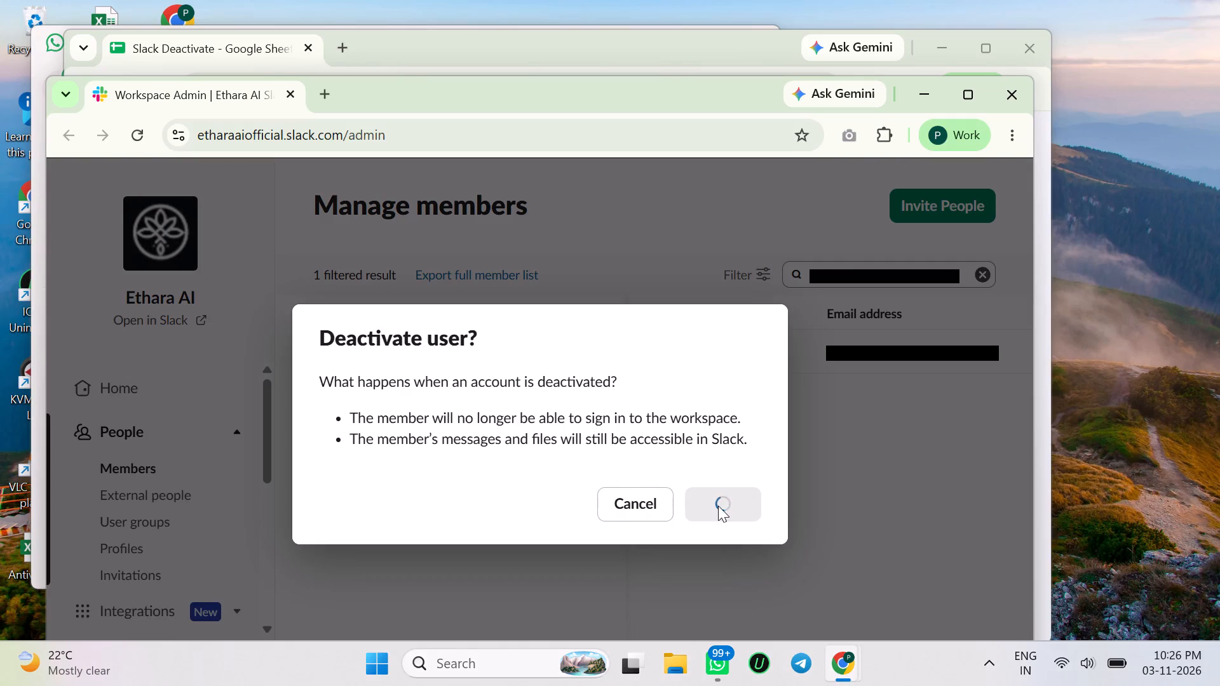
# Look up the row 65 employee in Slack's member list by the email address from the sheet and deactivate that account.
pyautogui.hotkey('alt', 'Tab')
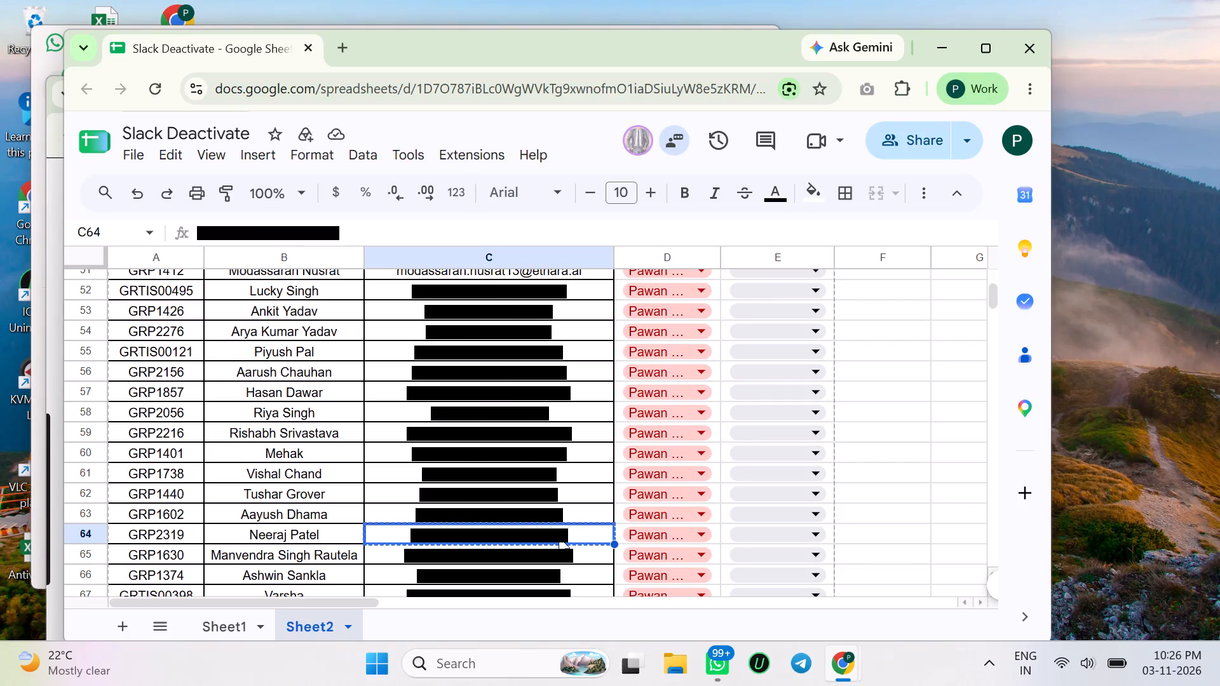
pyautogui.press('Down')
pyautogui.hotkey('ctrl', 'c')
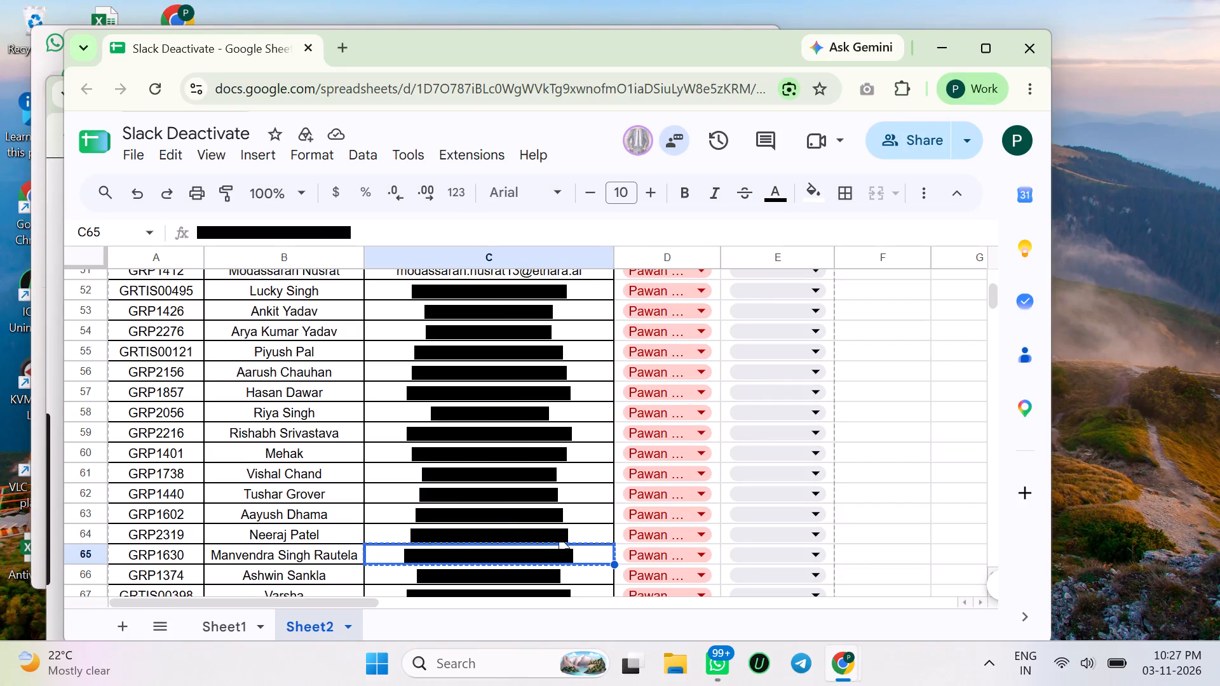
pyautogui.hotkey('alt', 'Tab')
pyautogui.click(883, 273)
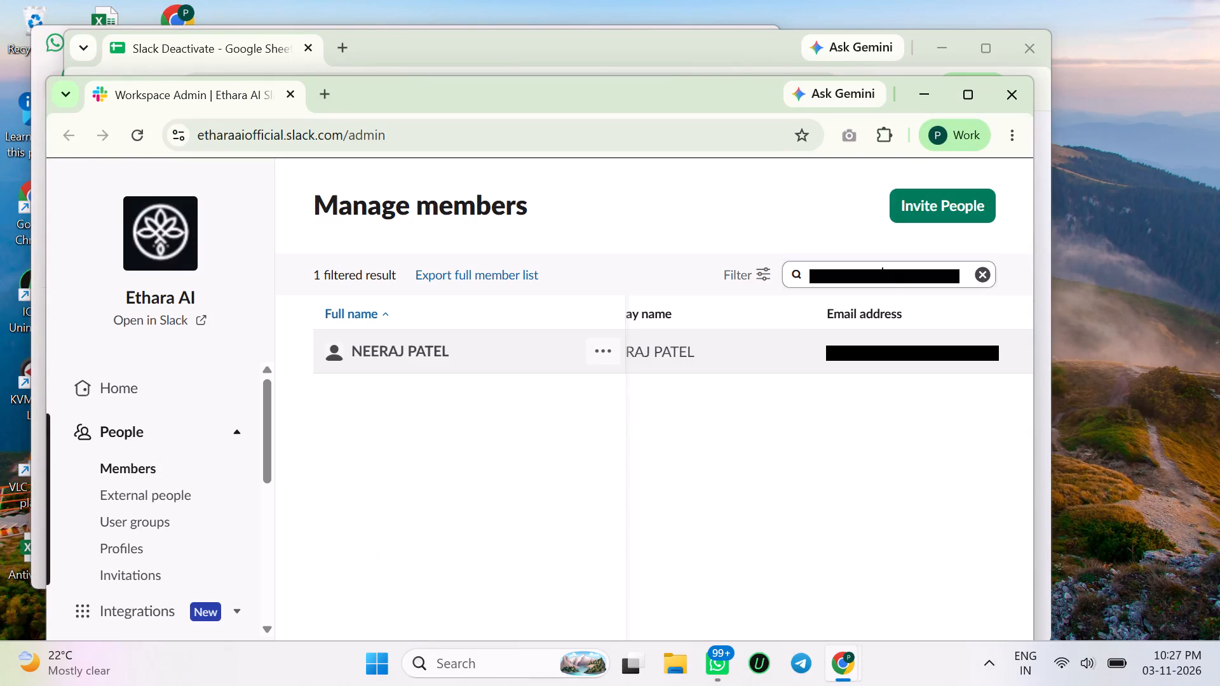
pyautogui.hotkey('ctrl', 'a')
pyautogui.hotkey('ctrl', 'v')
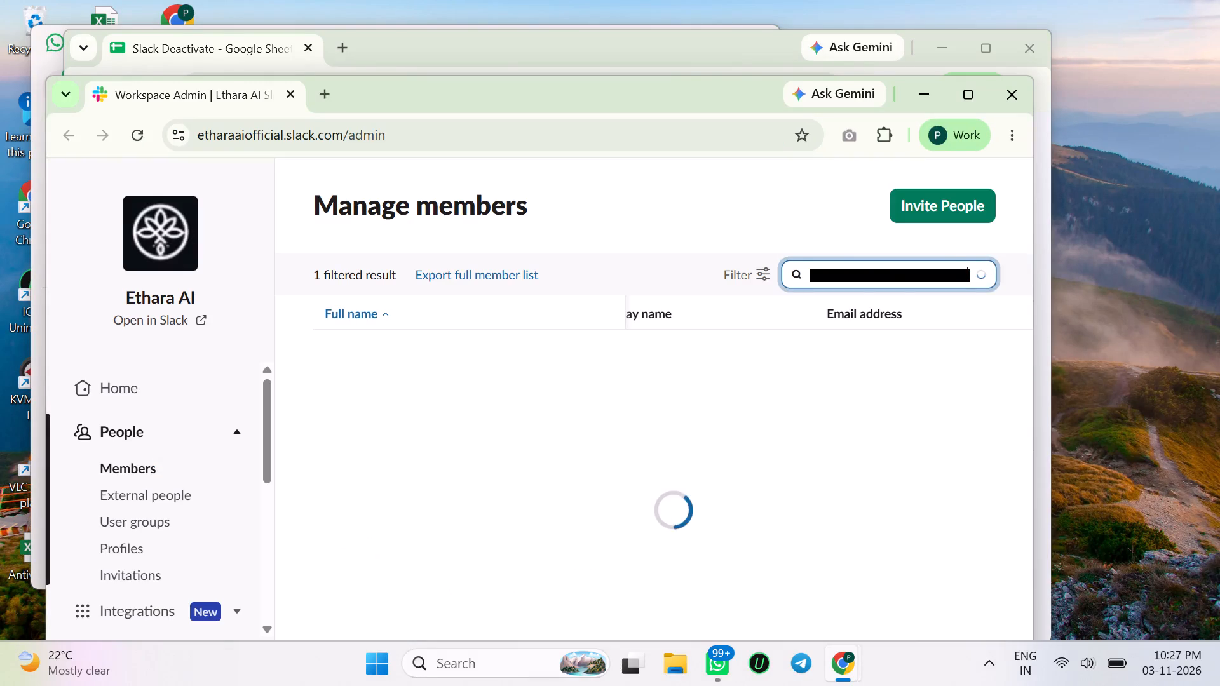
pyautogui.click(601, 356)
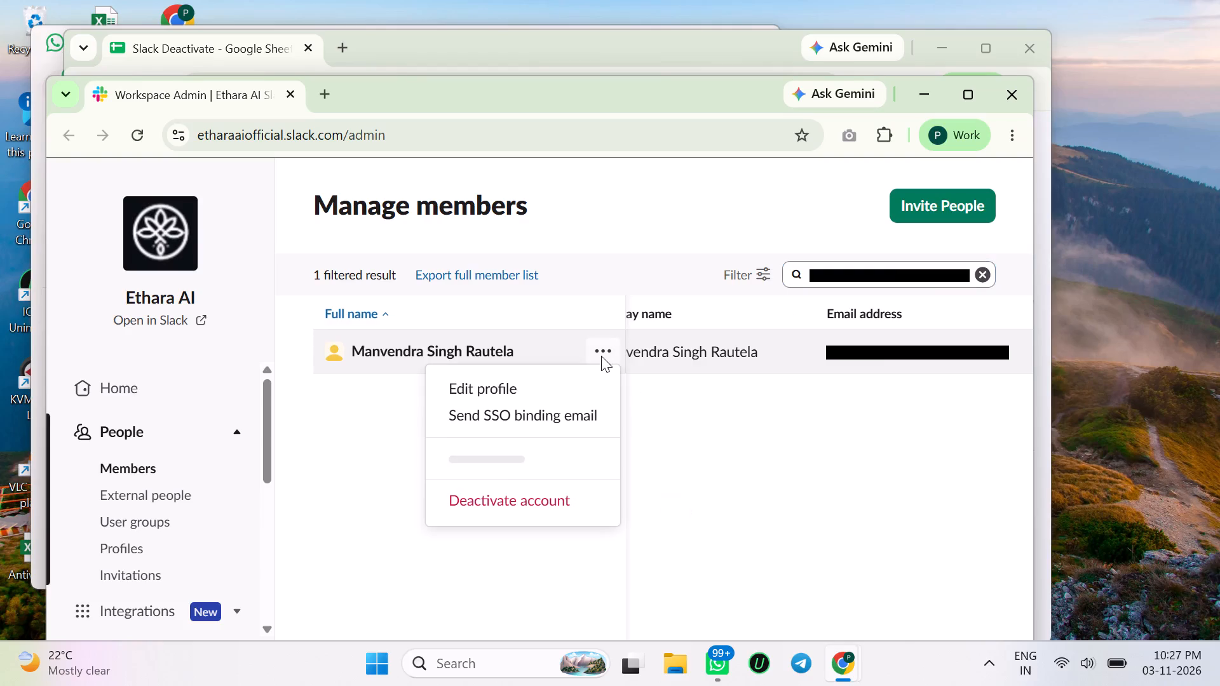
pyautogui.click(506, 500)
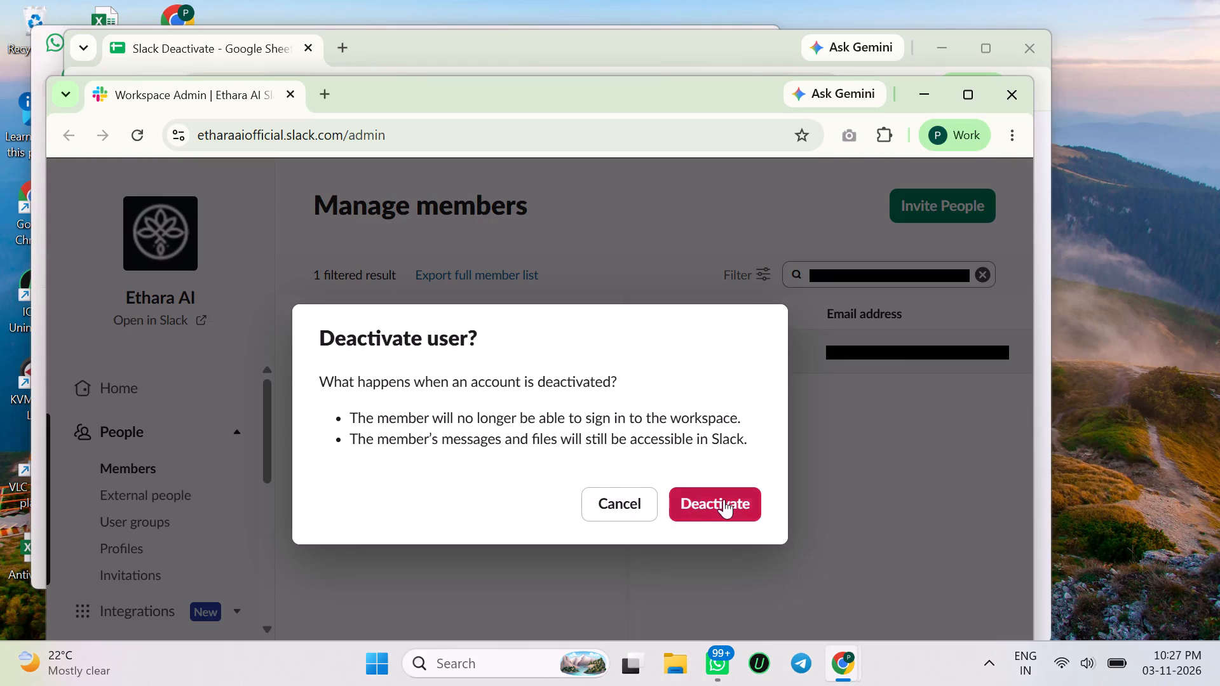
pyautogui.click(724, 499)
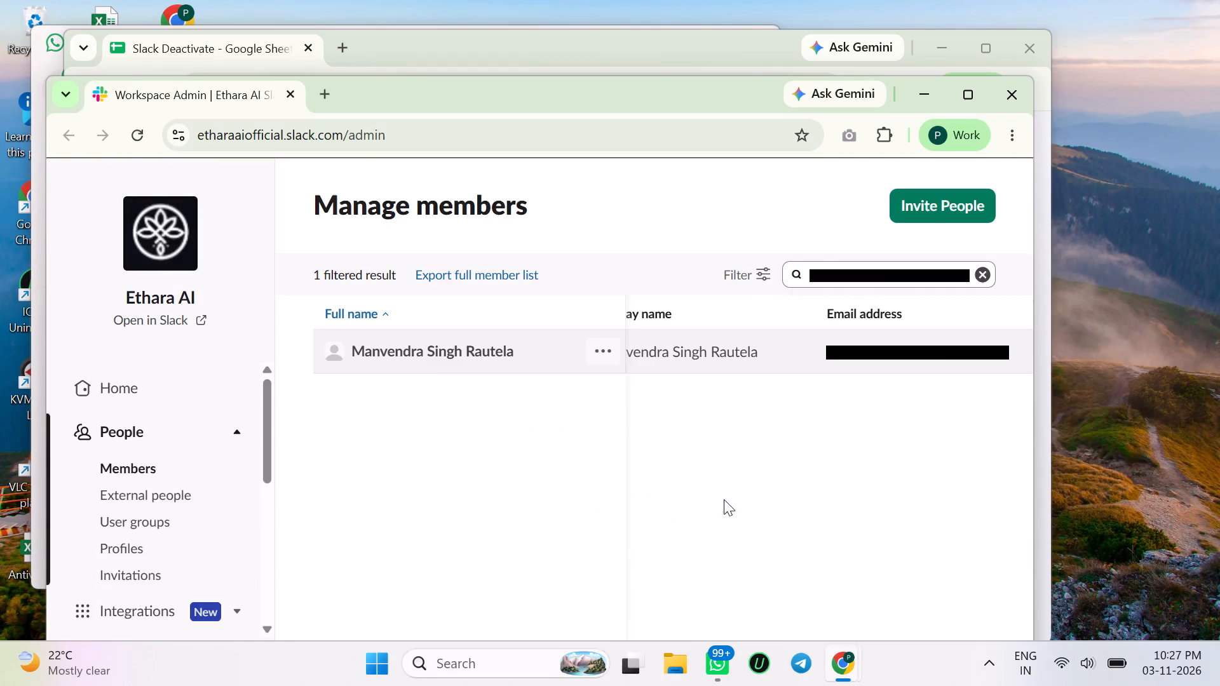
# Look up the row 66 employee in Slack's member list by the email address from the sheet and deactivate that account.
pyautogui.hotkey('alt', 'Tab')
pyautogui.press('Down')
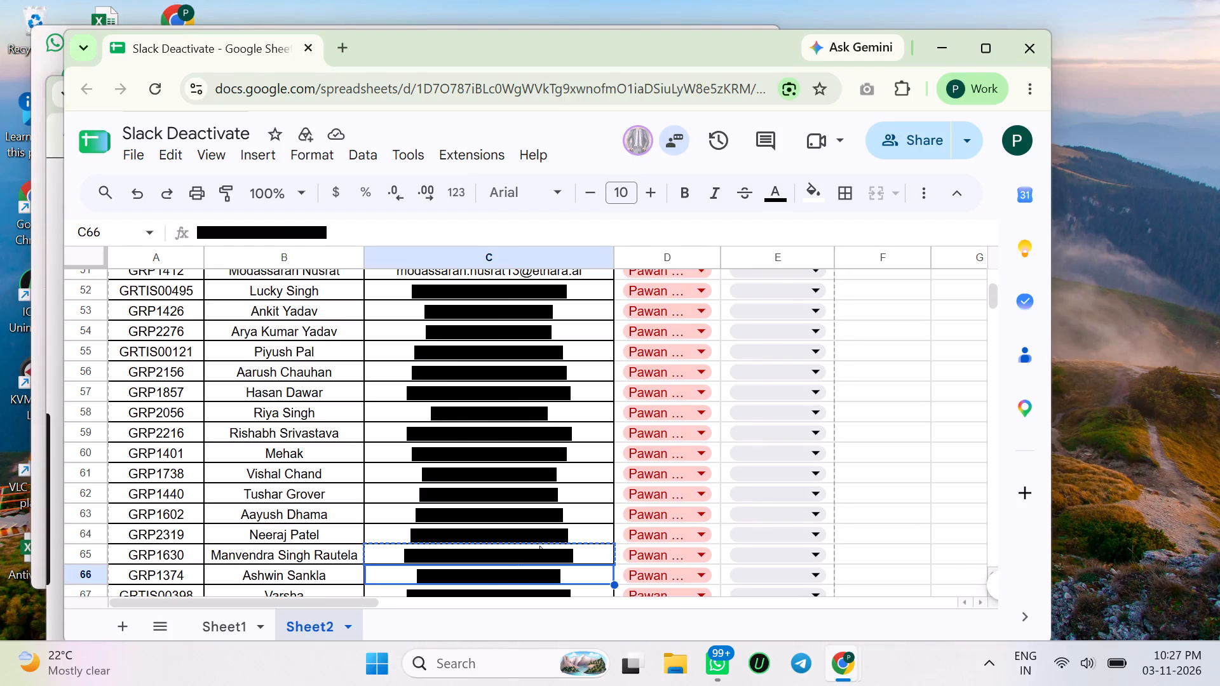
pyautogui.hotkey('ctrl', 'c')
pyautogui.hotkey('alt', 'Tab')
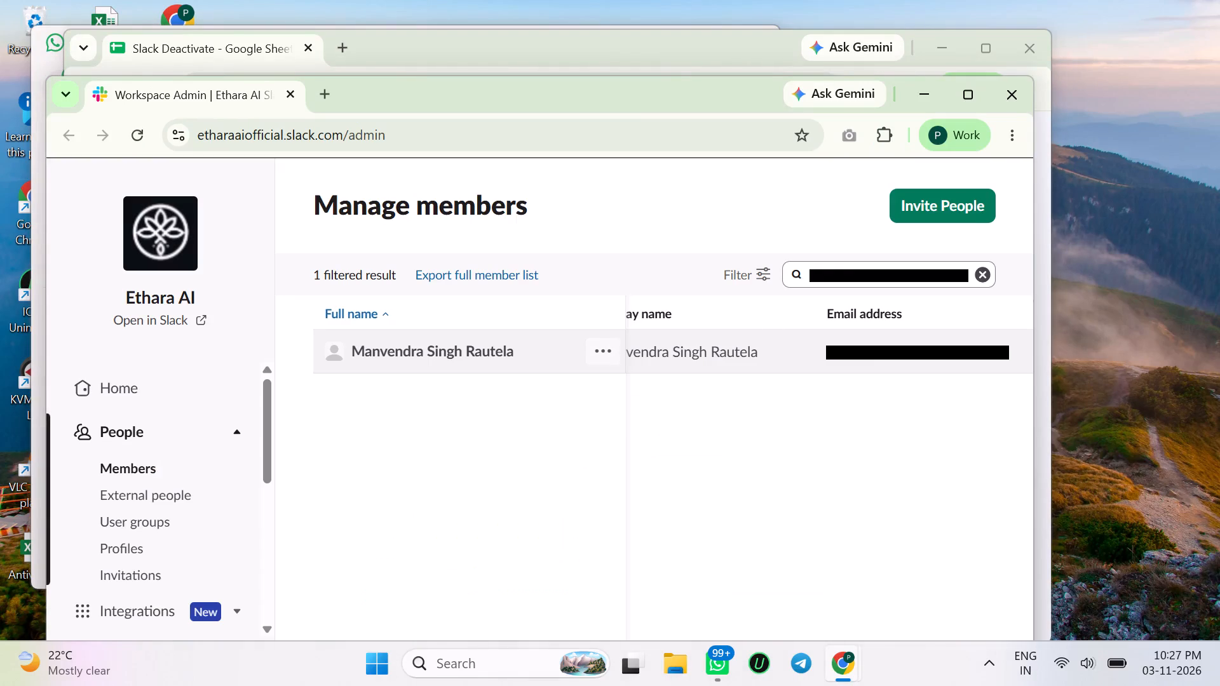
pyautogui.click(862, 273)
pyautogui.hotkey('ctrl', 'a')
pyautogui.hotkey('ctrl', 'v')
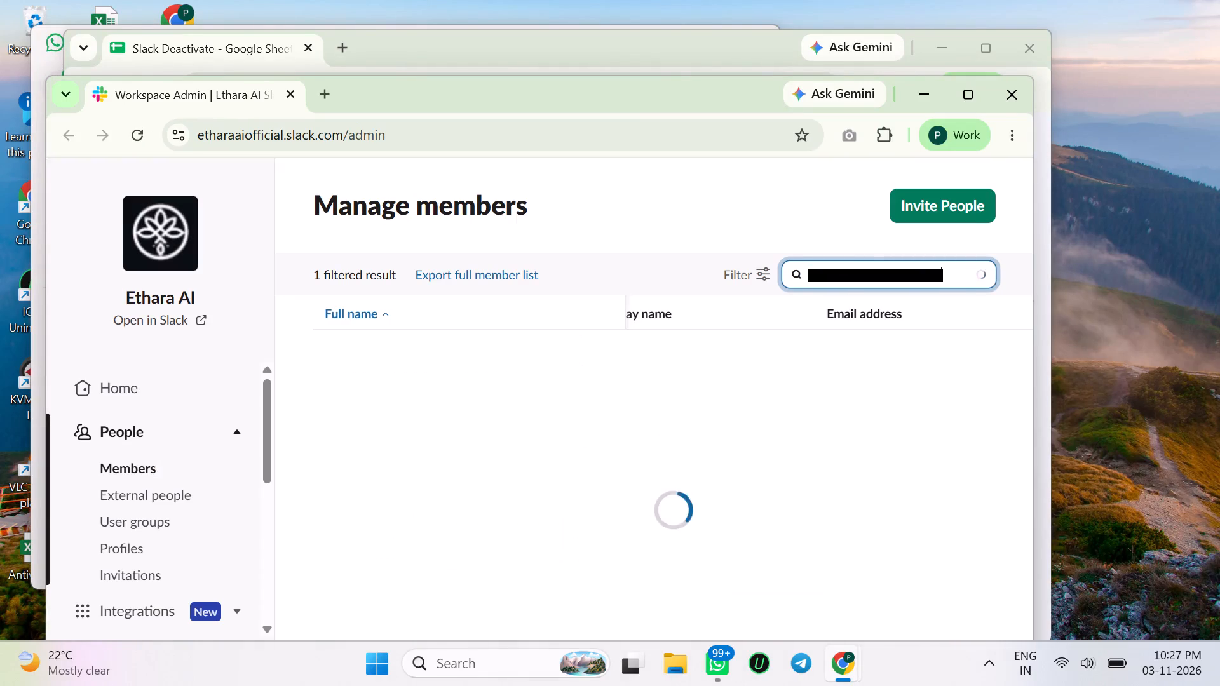
pyautogui.click(602, 342)
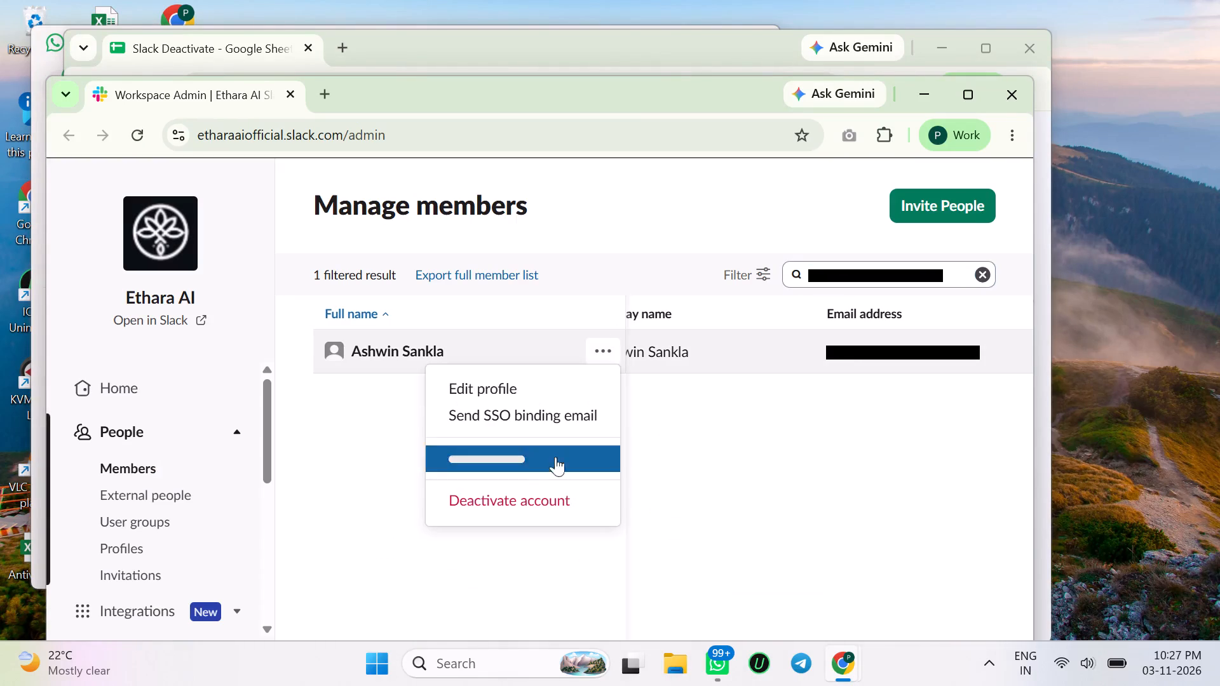
pyautogui.click(546, 506)
pyautogui.click(721, 520)
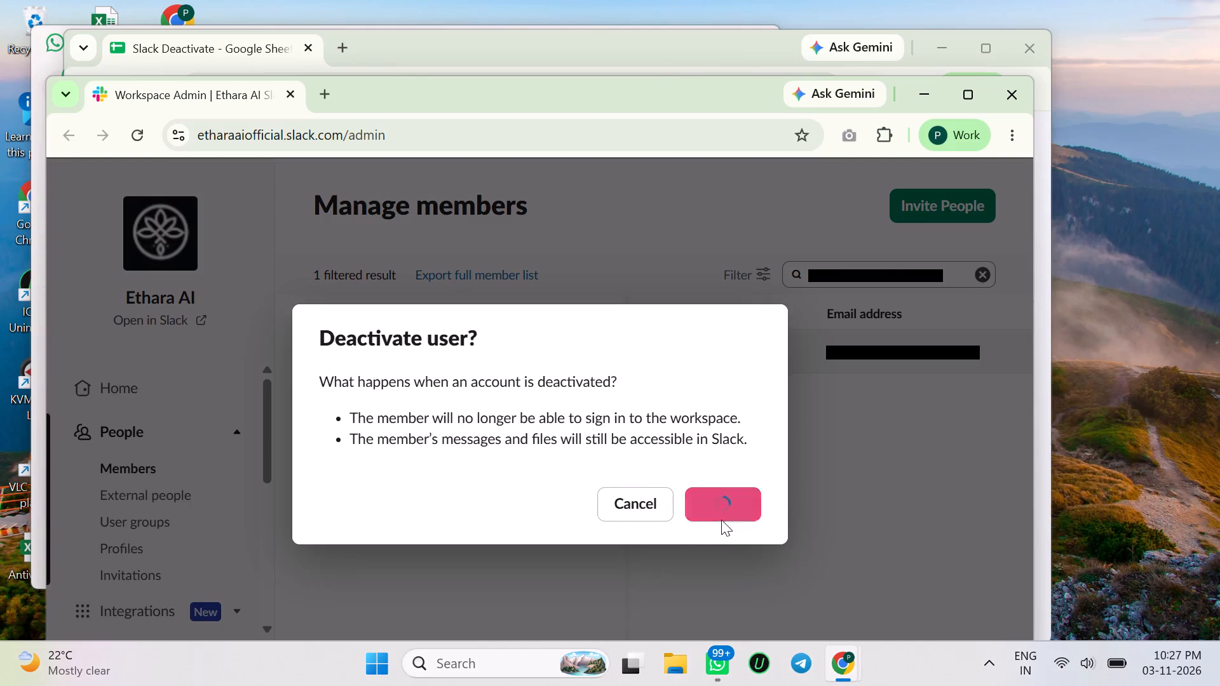
# Look up the row 67 employee in Slack's member list by the email address from the sheet and deactivate that account.
pyautogui.hotkey('alt', 'Tab')
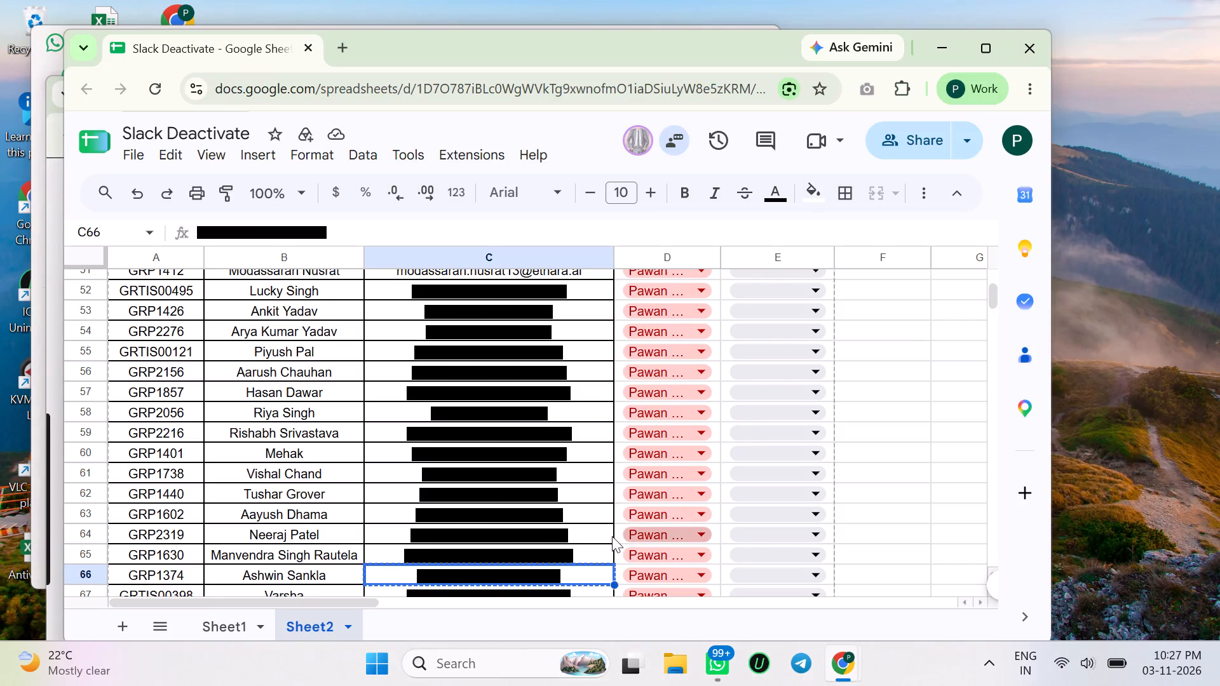
pyautogui.press('Down')
pyautogui.hotkey('ctrl', 'c')
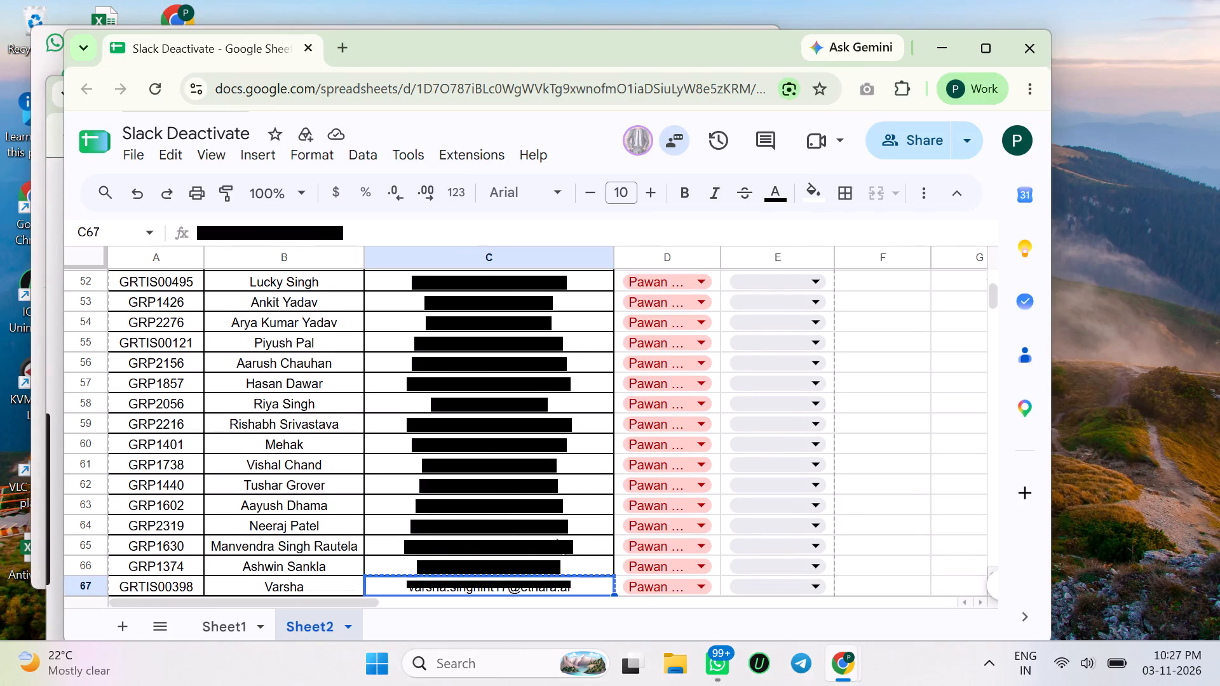
pyautogui.hotkey('alt', 'Tab')
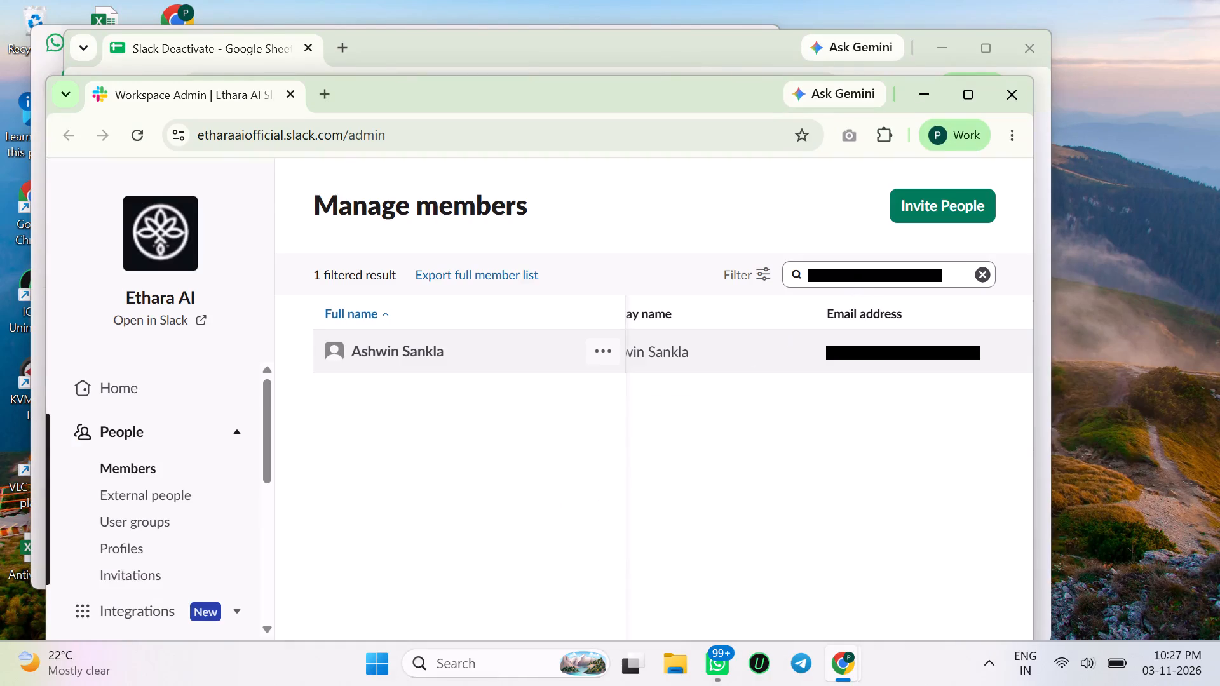
pyautogui.click(858, 280)
pyautogui.hotkey('ctrl', 'a')
pyautogui.hotkey('ctrl', 'v')
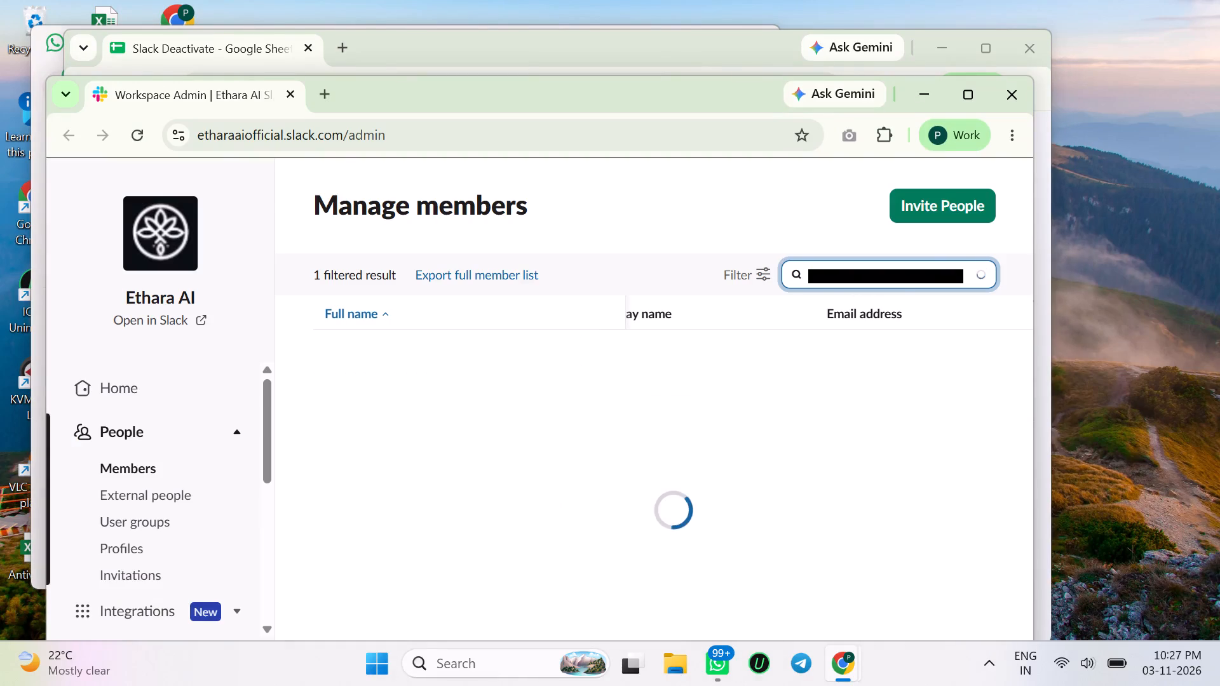
pyautogui.click(595, 346)
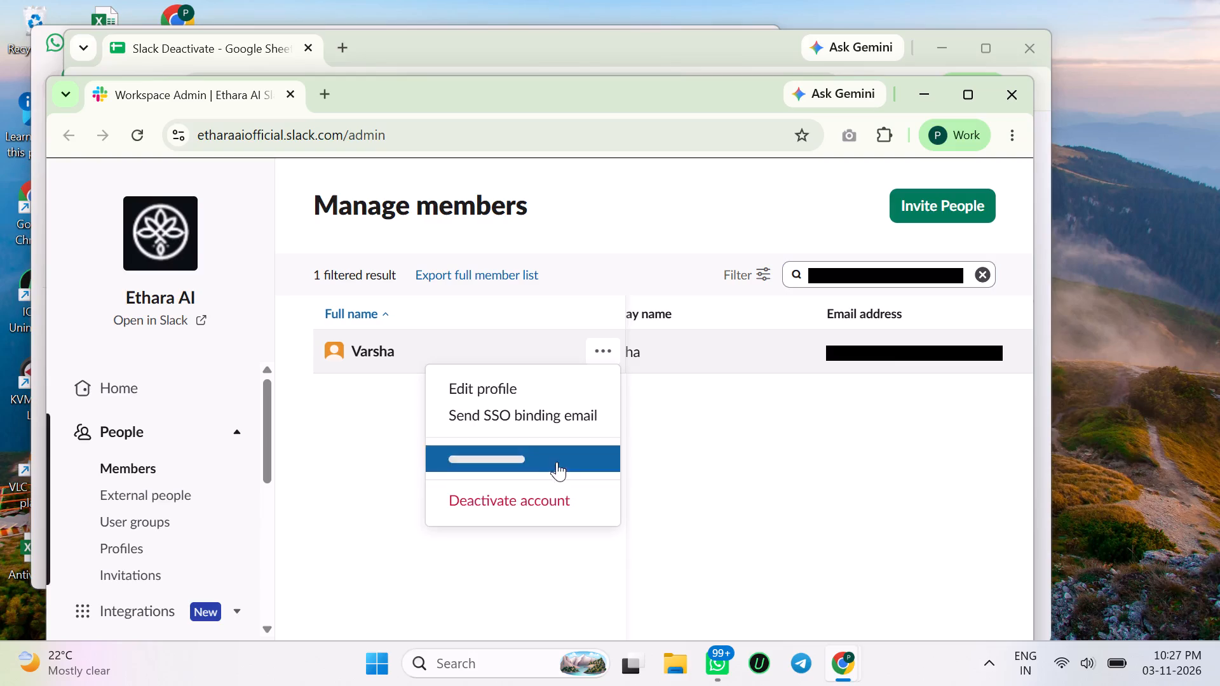
pyautogui.click(538, 499)
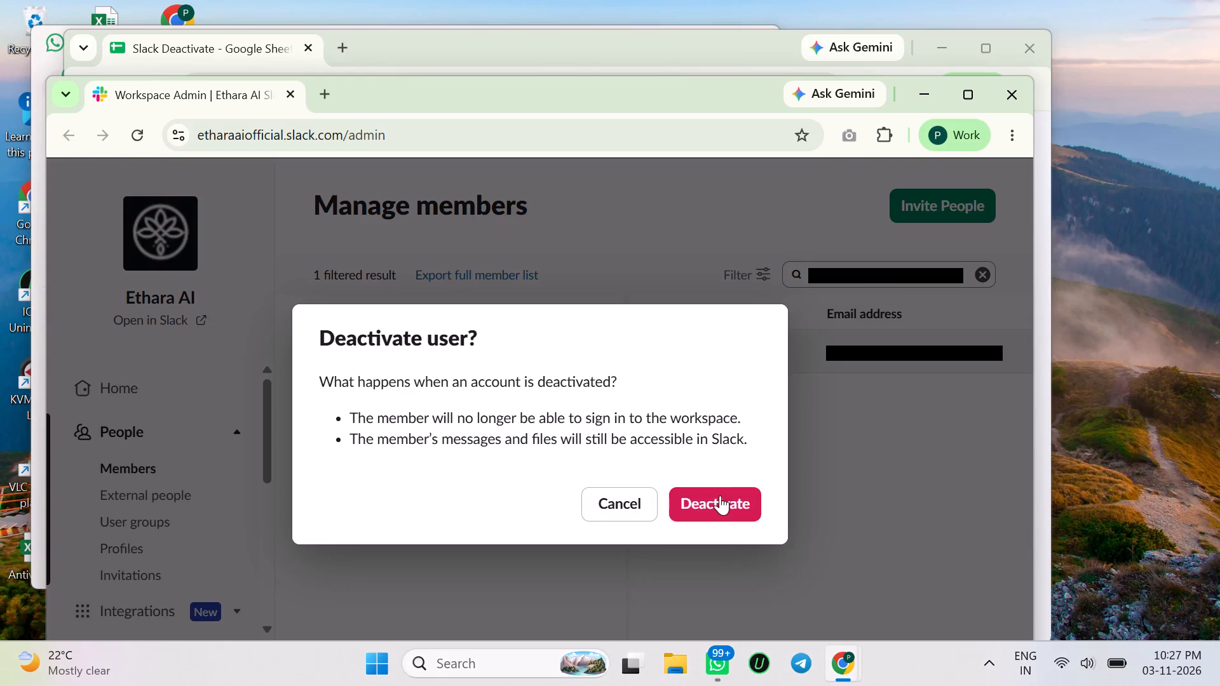
pyautogui.click(720, 495)
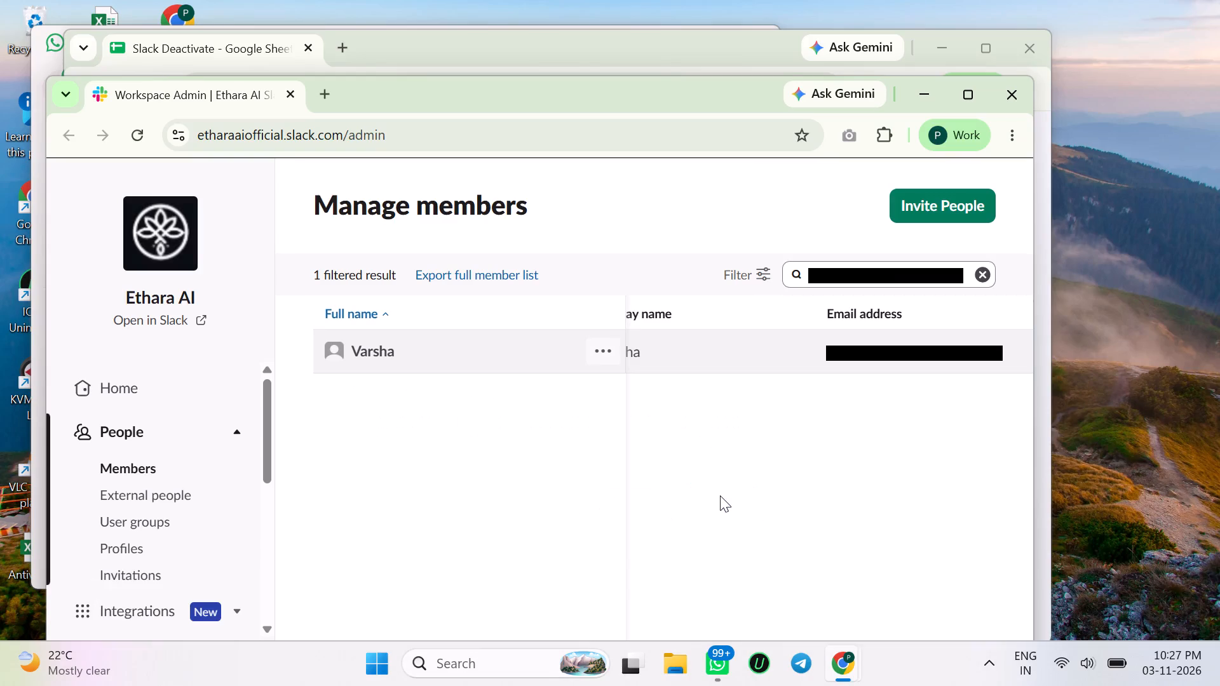
# Look up the row 68 employee in Slack's member list by the email address from the sheet and deactivate that account.
pyautogui.hotkey('alt', 'Tab')
pyautogui.scroll(-2, 720, 495)
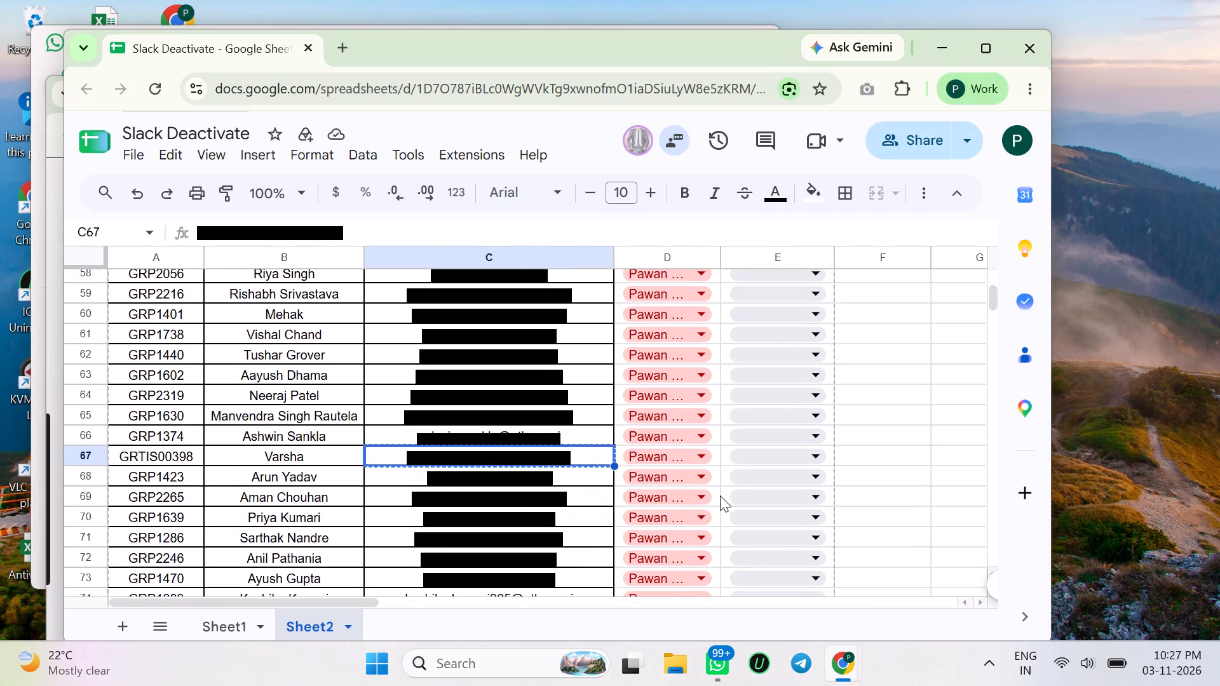
pyautogui.scroll(-2, 720, 495)
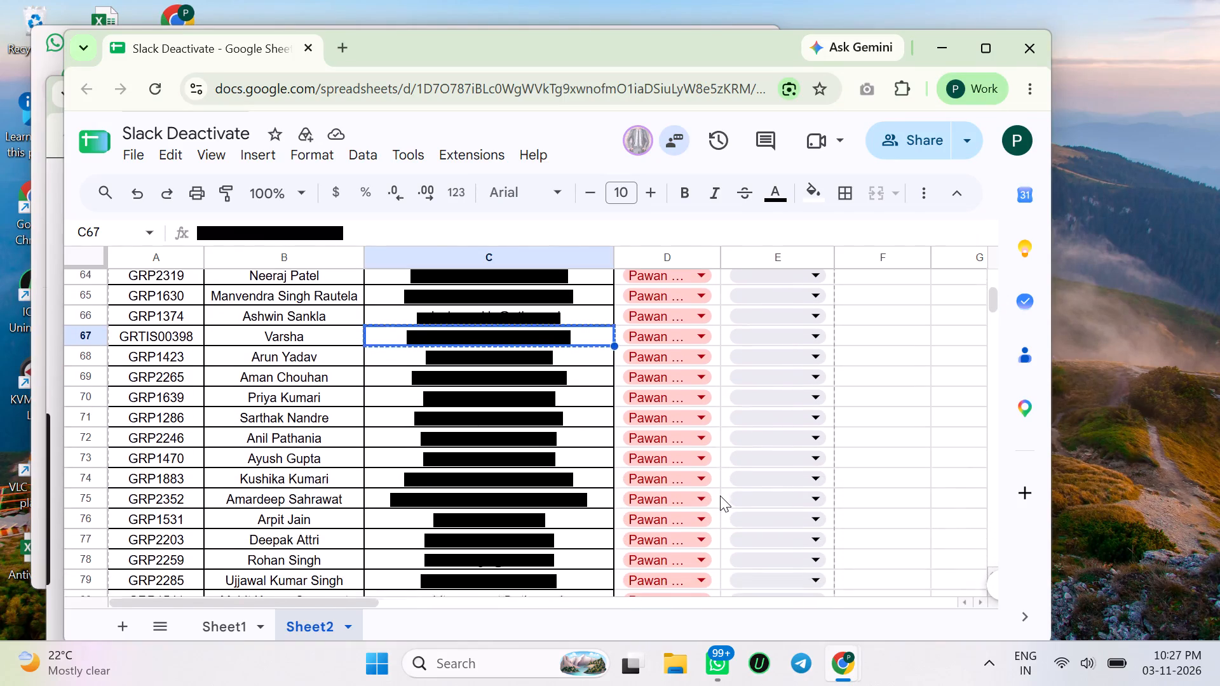
pyautogui.scroll(-2, 720, 495)
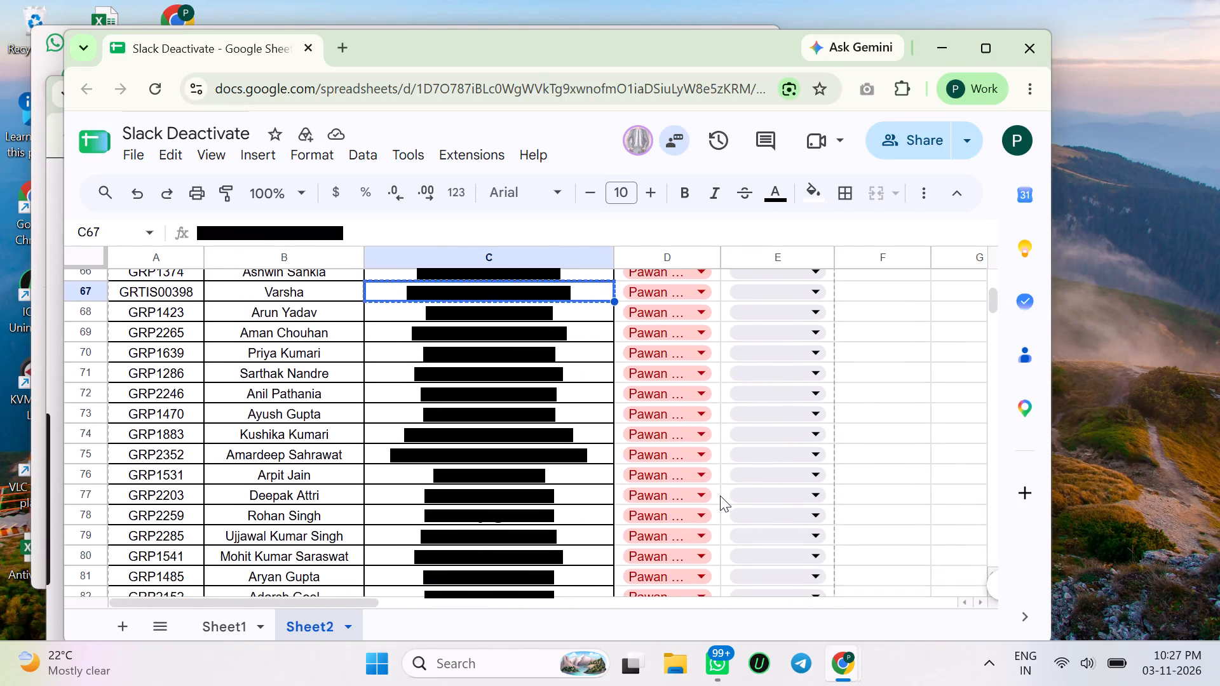
pyautogui.press('Down')
pyautogui.hotkey('ctrl', 'c')
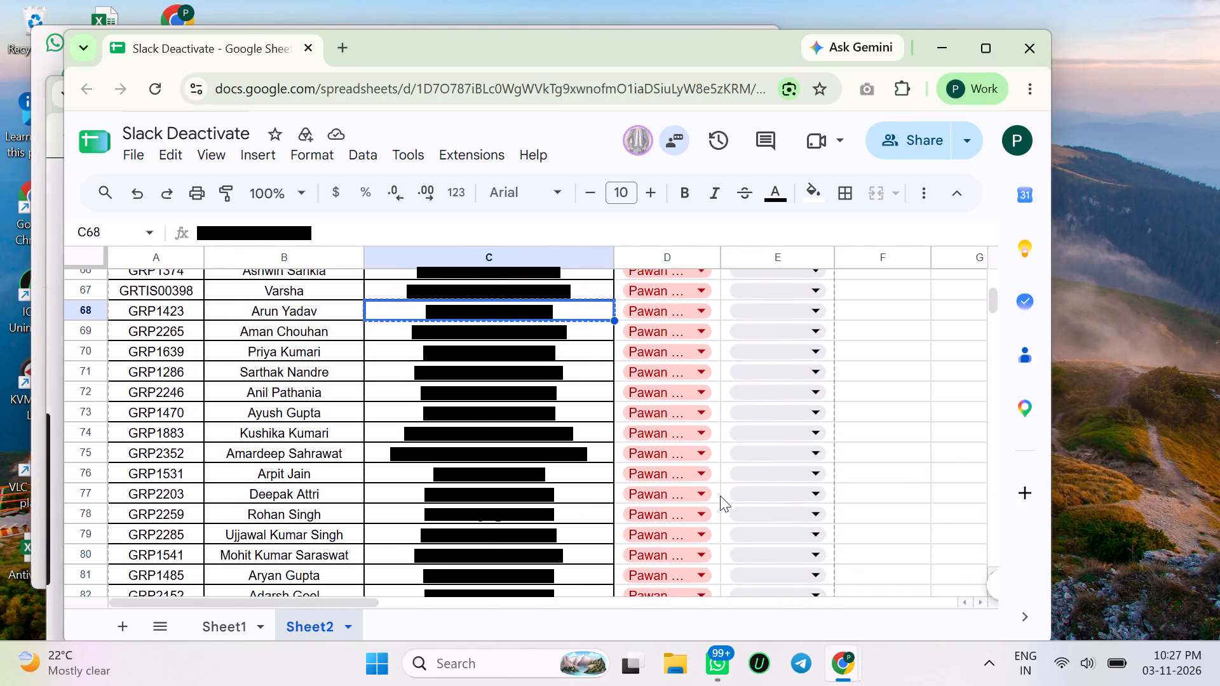
pyautogui.hotkey('alt', 'Tab')
pyautogui.click(913, 268)
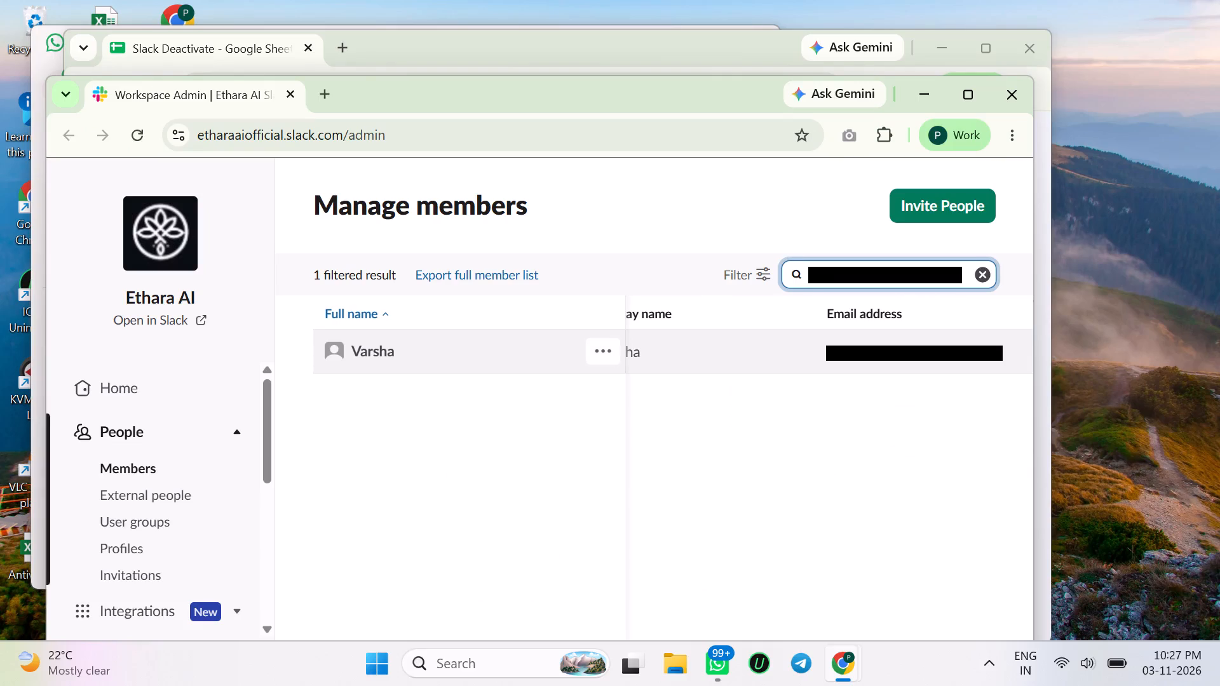
pyautogui.hotkey('ctrl', 'a')
pyautogui.hotkey('ctrl', 'v')
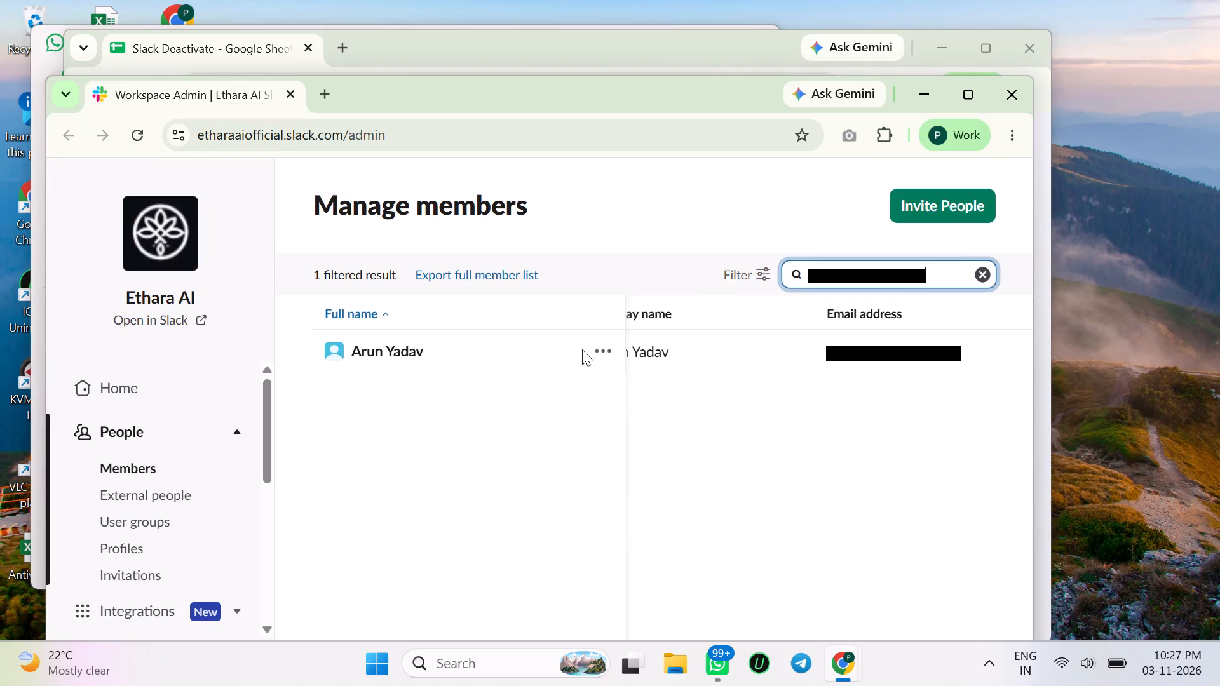
pyautogui.click(594, 349)
pyautogui.click(531, 494)
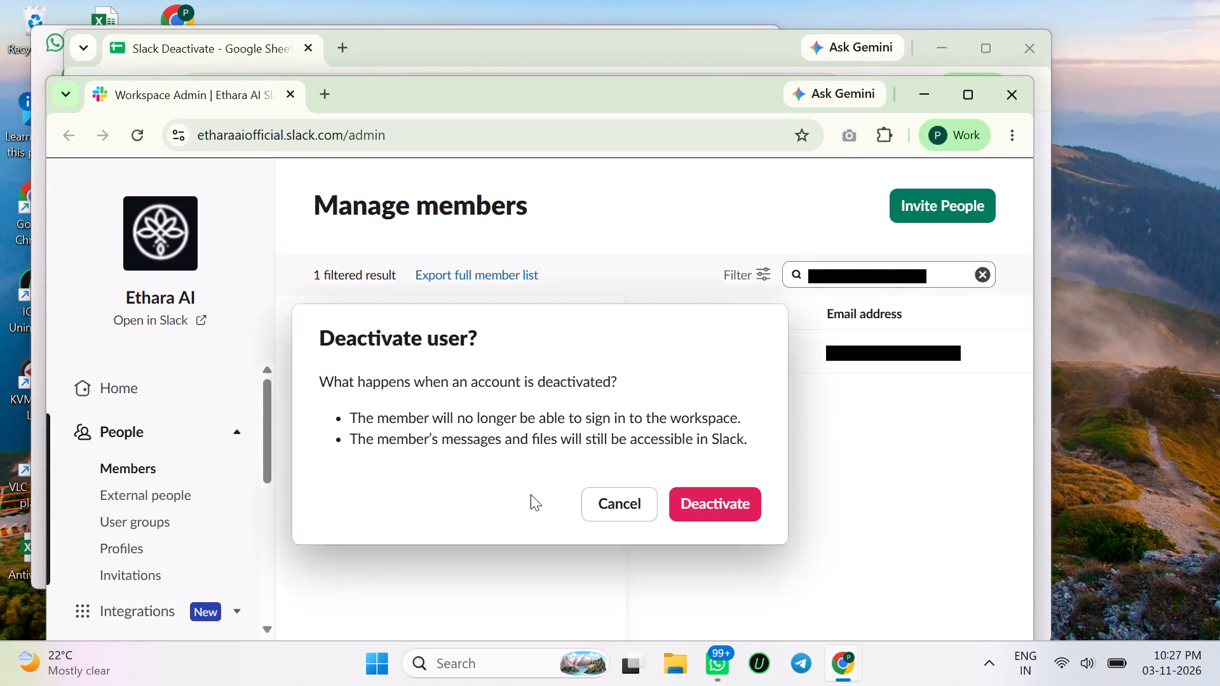
pyautogui.click(704, 499)
# Look up the row 69 employee in Slack's member list by the email address from the sheet and deactivate that account.
pyautogui.hotkey('alt', 'Tab')
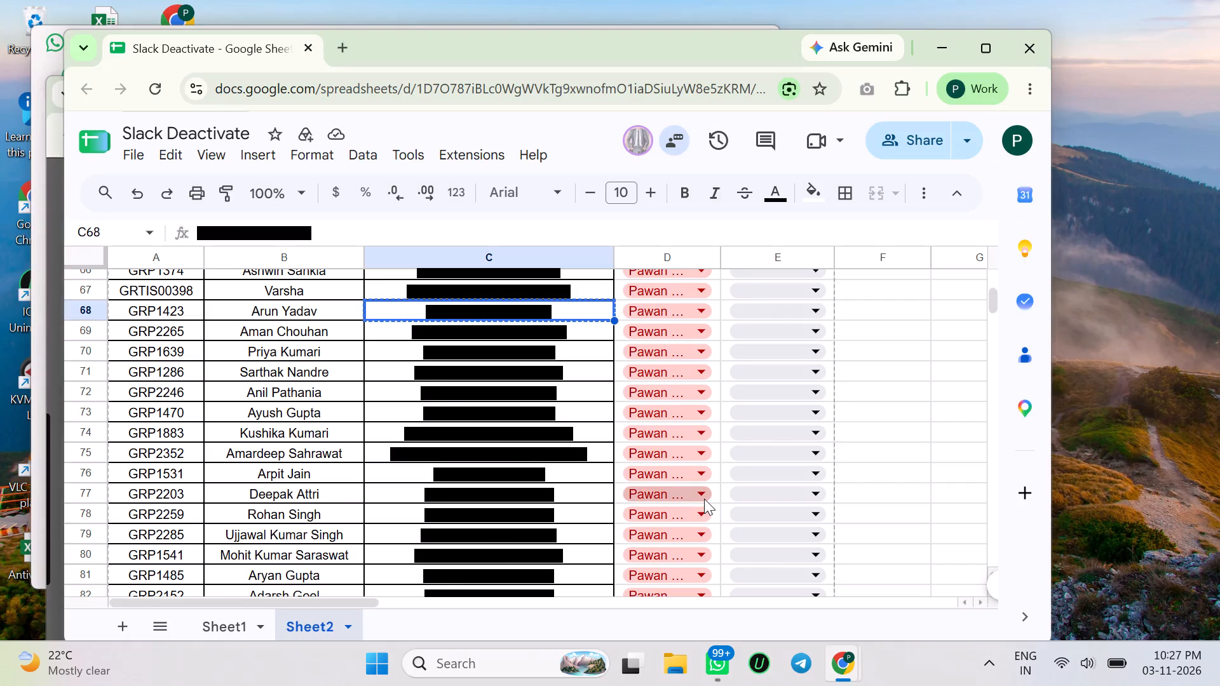
pyautogui.press('Down')
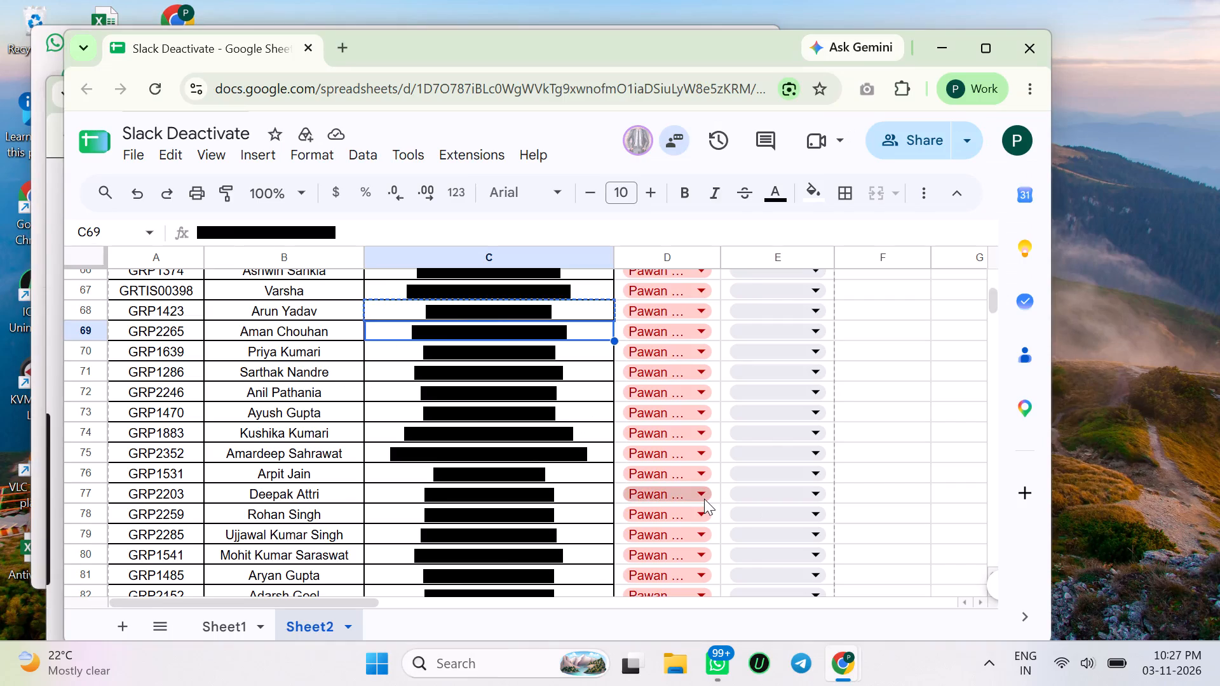
pyautogui.hotkey('ctrl', 'c')
pyautogui.hotkey('alt', 'Tab')
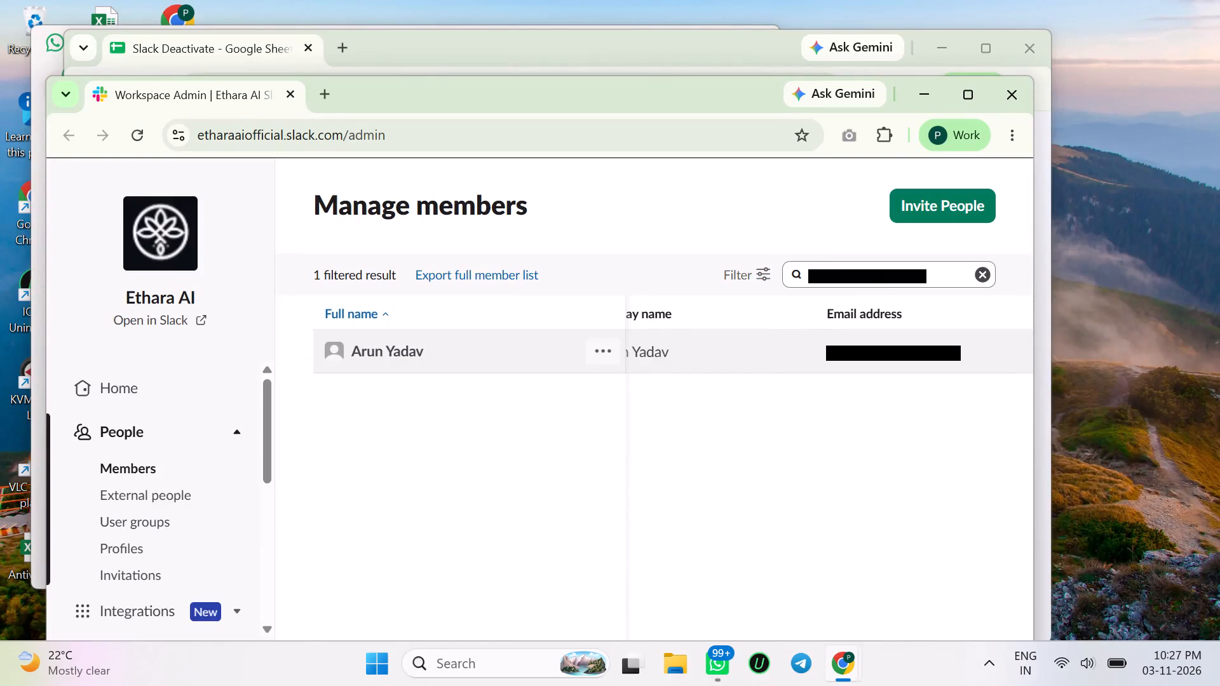
pyautogui.click(885, 267)
pyautogui.hotkey('ctrl', 'a')
pyautogui.hotkey('ctrl', 'v')
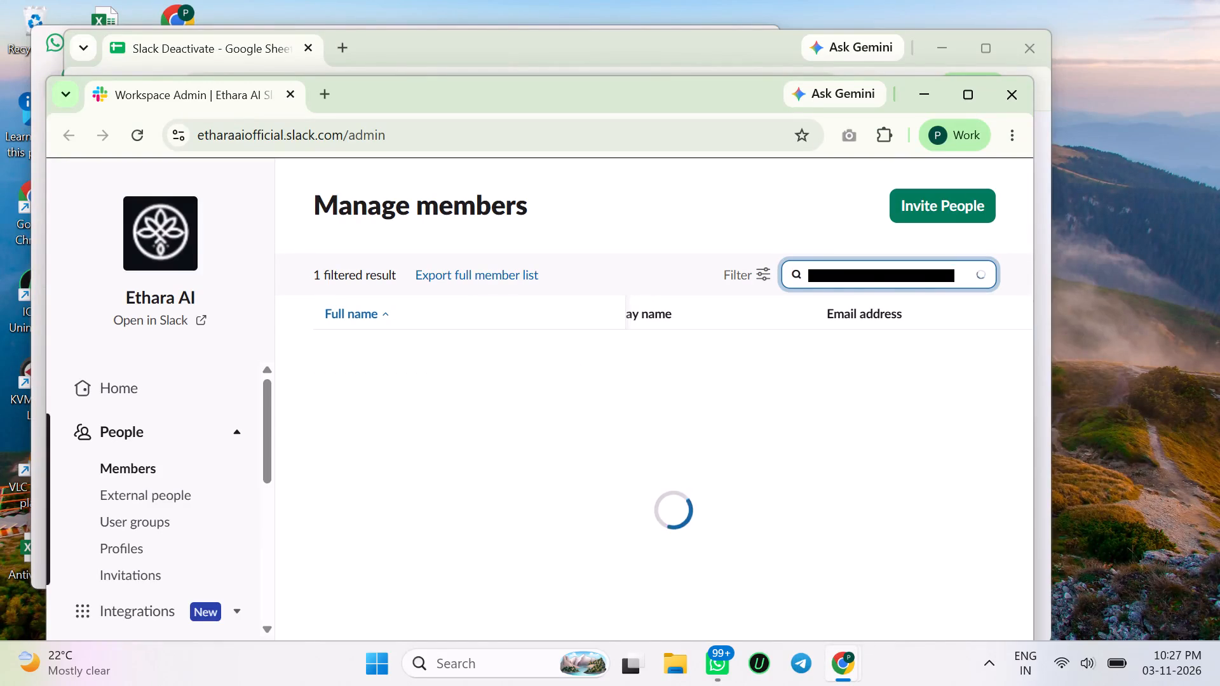
pyautogui.click(601, 347)
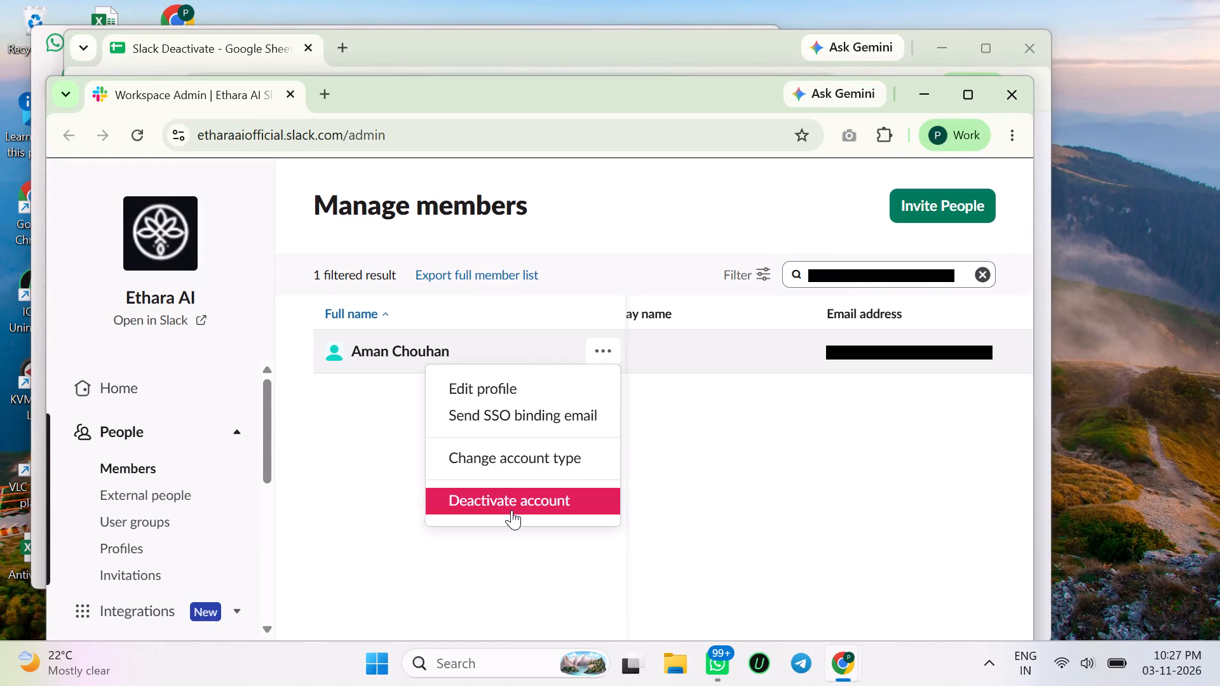
pyautogui.click(512, 510)
pyautogui.click(728, 511)
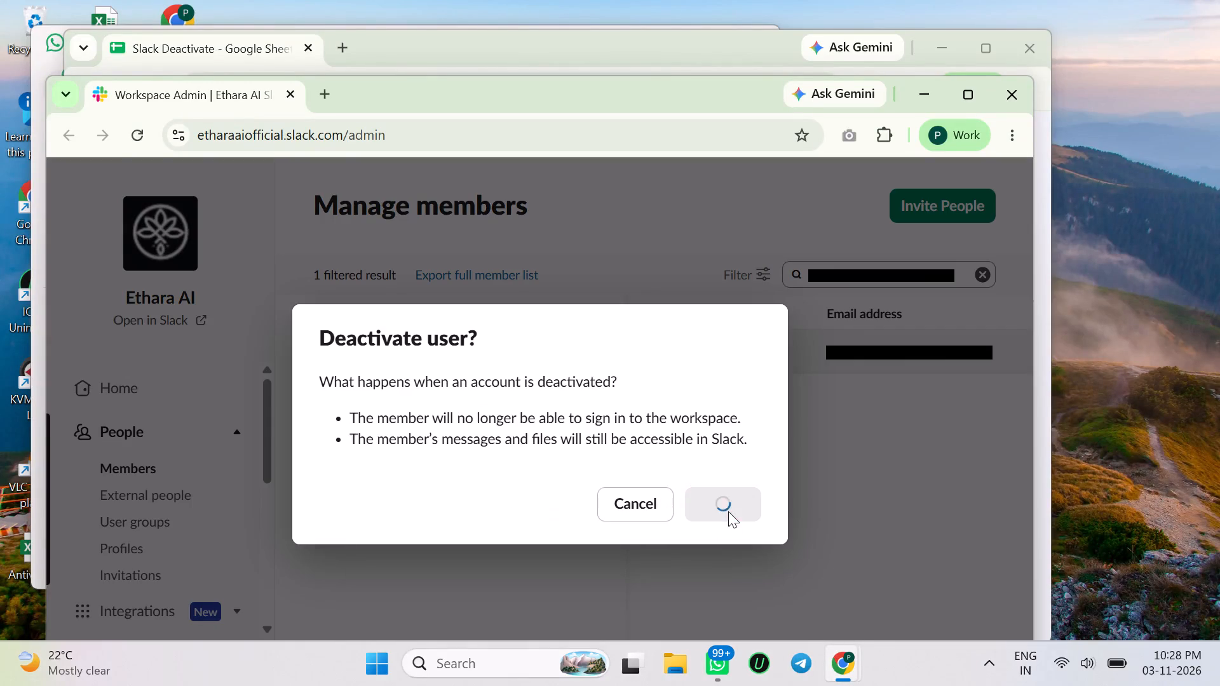
# Look up the row 70 employee in Slack's member list by the sheet's email address and deactivate the account whose email matches.
pyautogui.hotkey('alt', 'Tab')
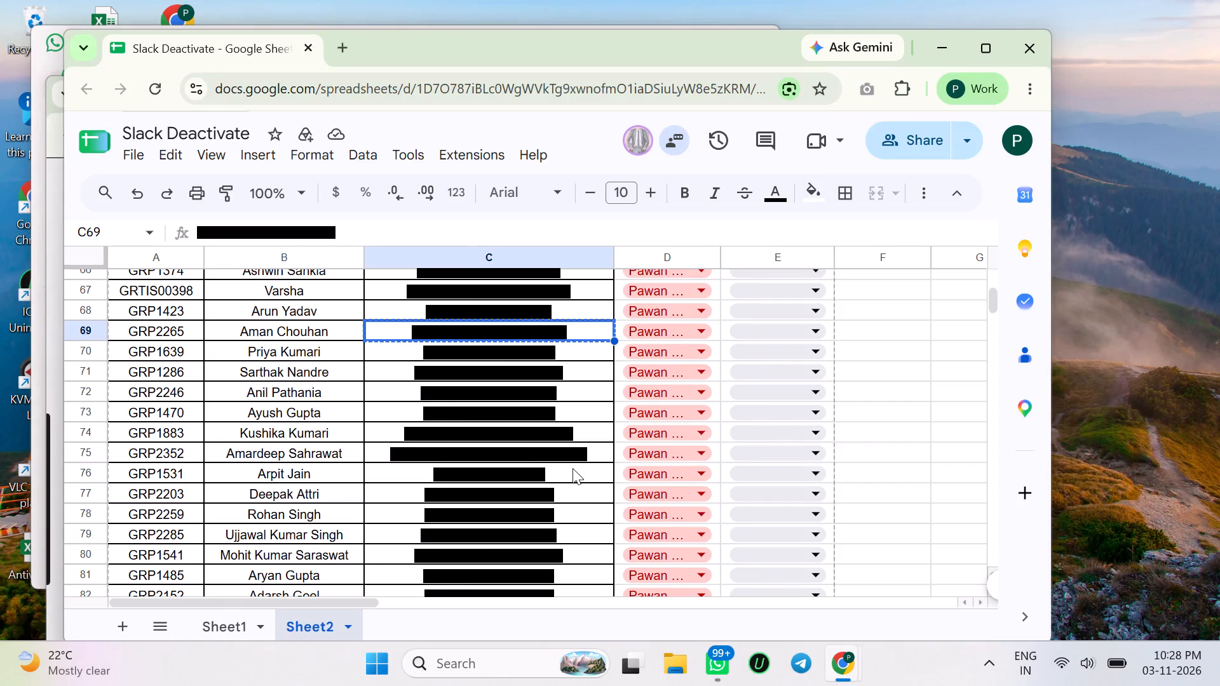
pyautogui.press('Down')
pyautogui.hotkey('ctrl', 'c')
pyautogui.hotkey('alt', 'Tab')
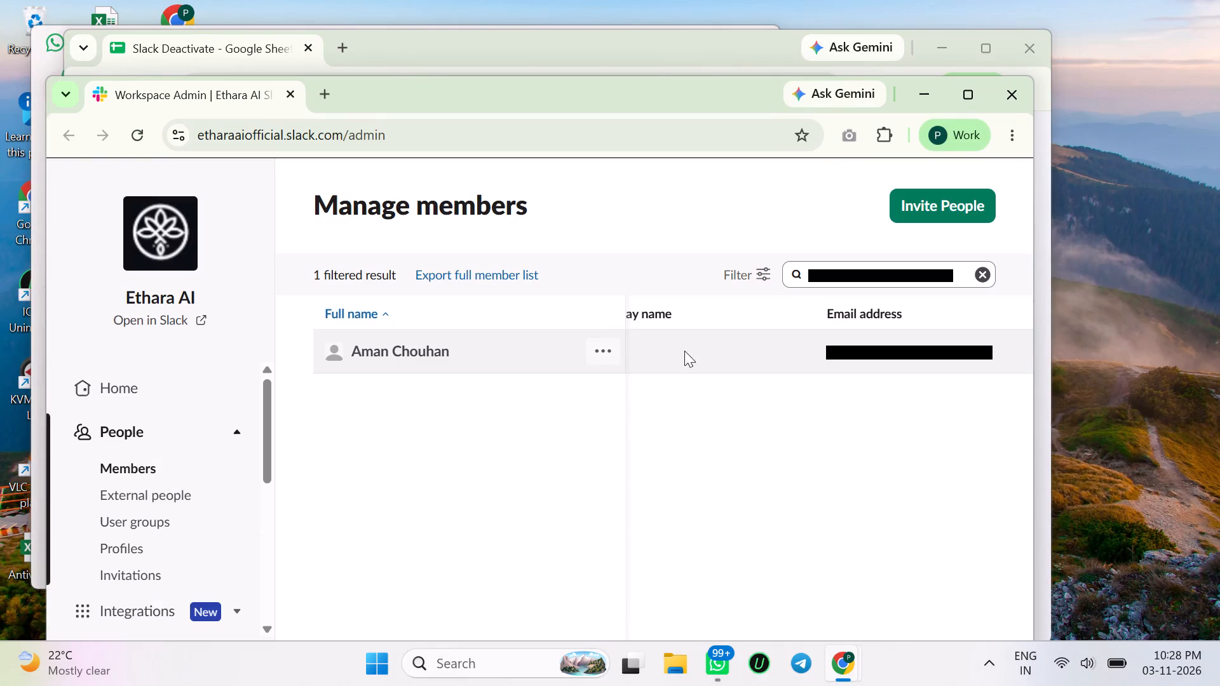
pyautogui.click(847, 272)
pyautogui.hotkey('ctrl', 'a')
pyautogui.hotkey('ctrl', 'v')
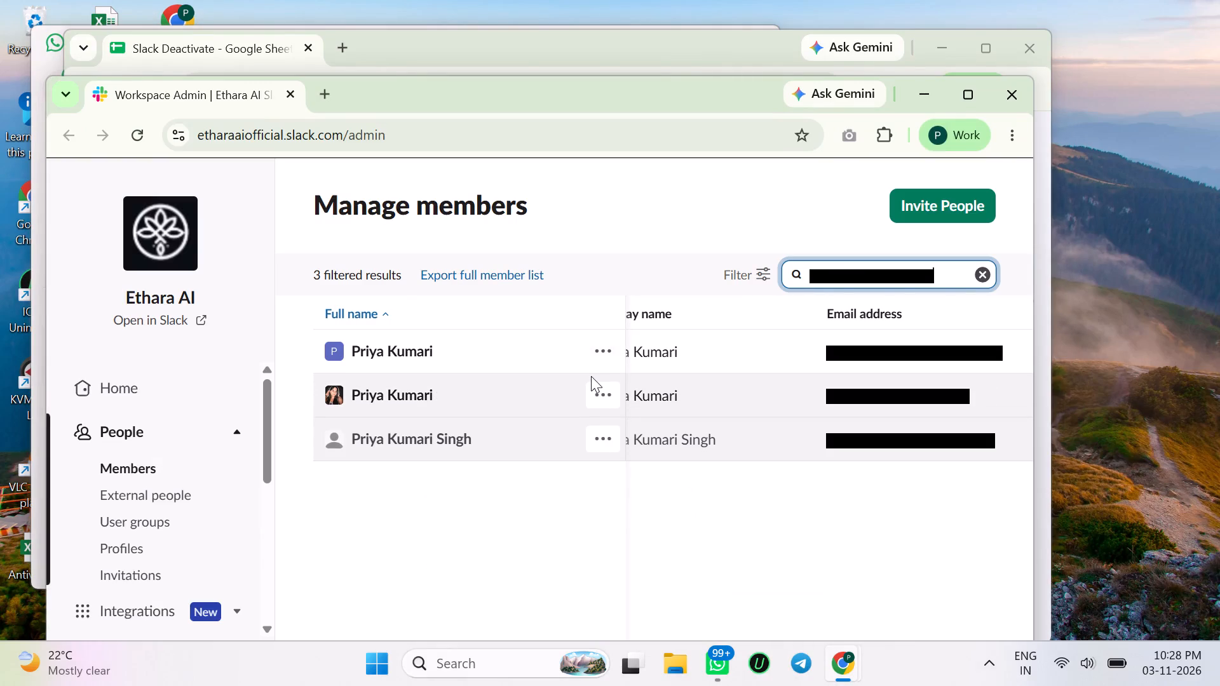
pyautogui.click(602, 396)
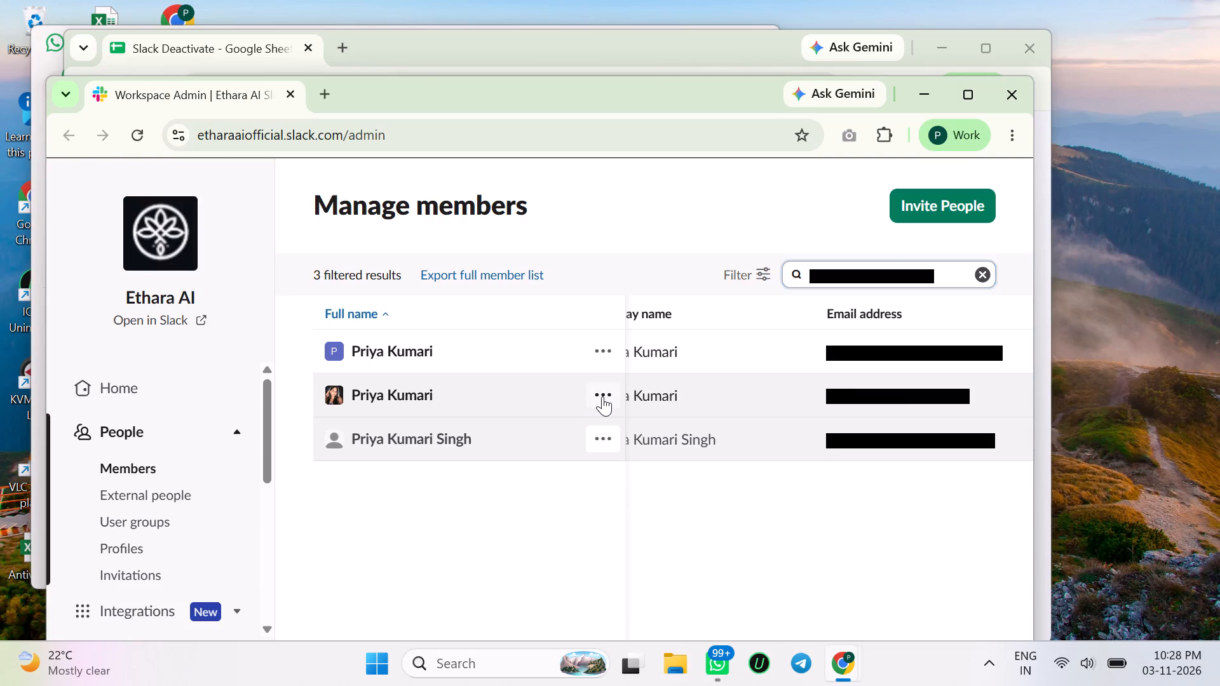
pyautogui.click(516, 534)
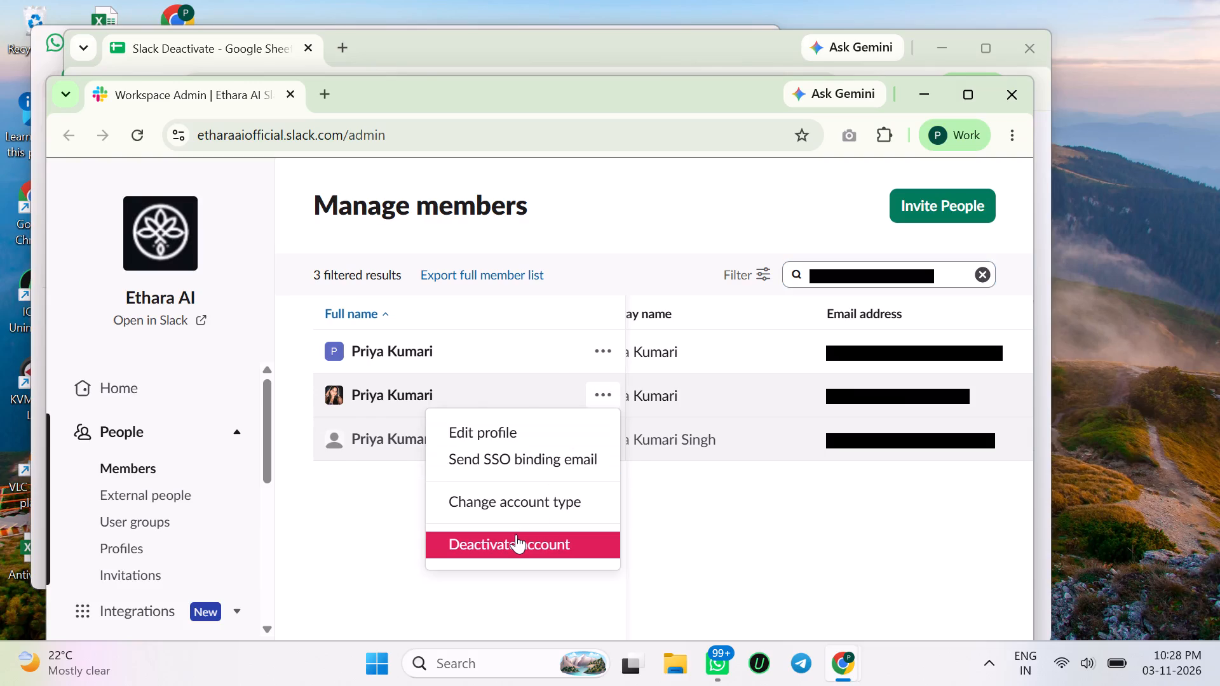
pyautogui.click(738, 508)
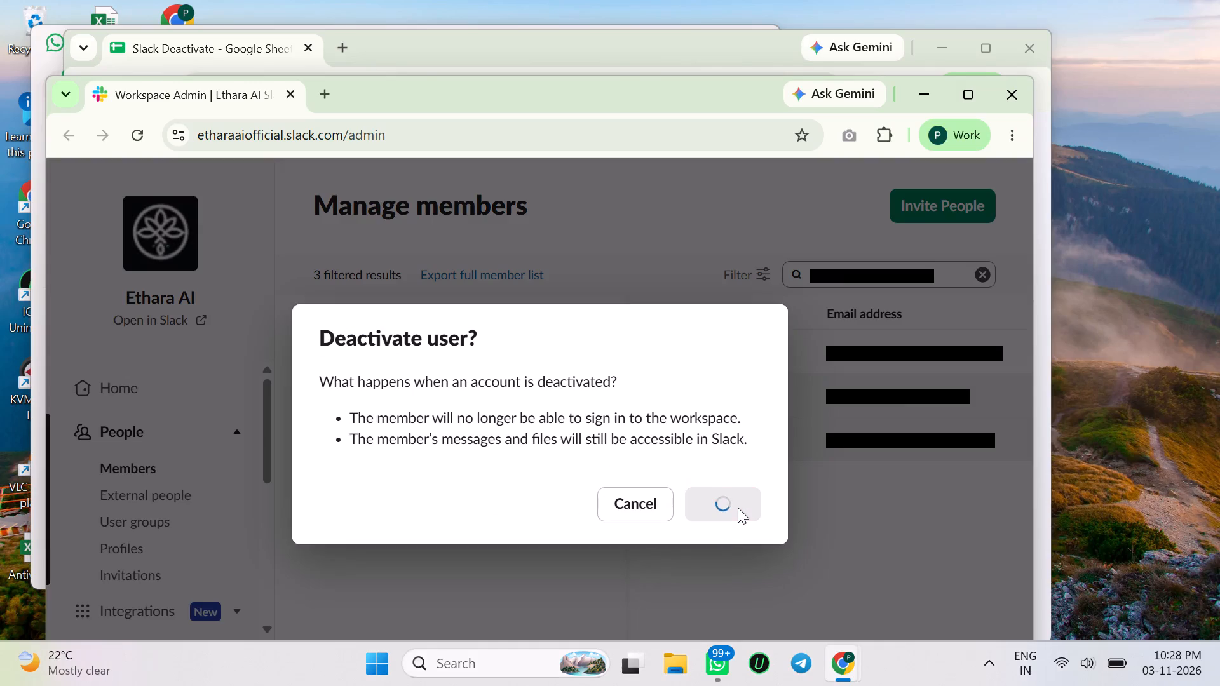
# Look up the row 71 employee in Slack's member list by the email address from the sheet and deactivate that account.
pyautogui.hotkey('alt', 'Tab')
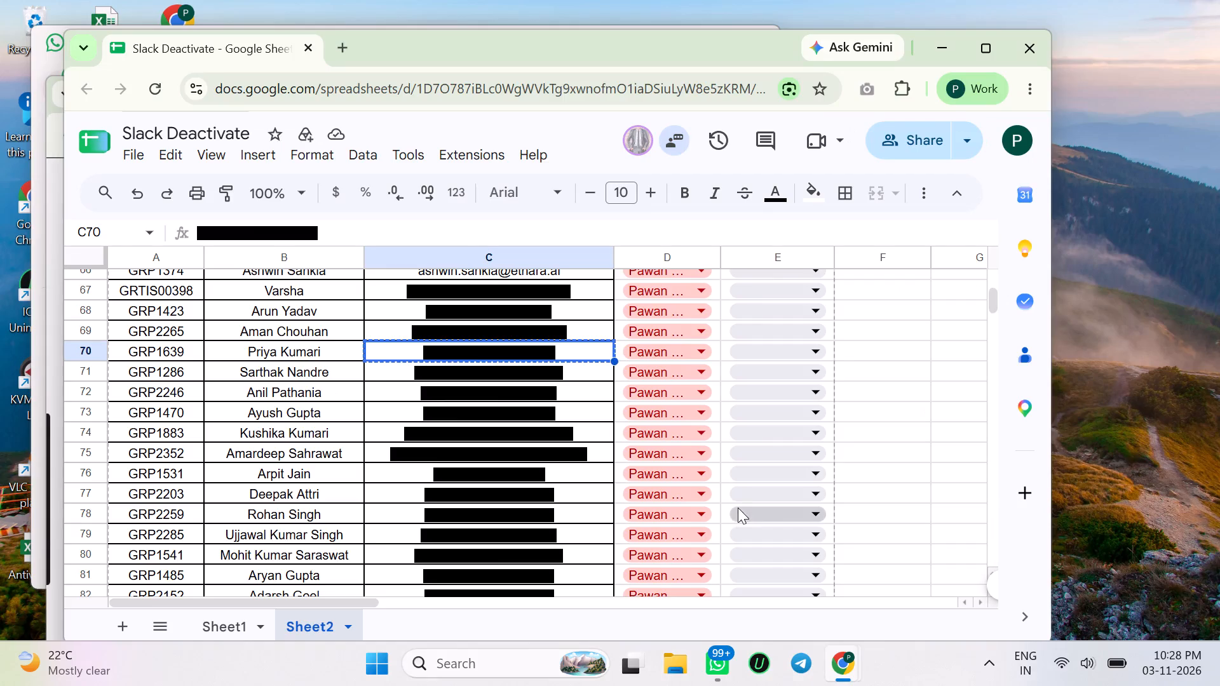
pyautogui.click(529, 368)
pyautogui.hotkey('ctrl', 'c')
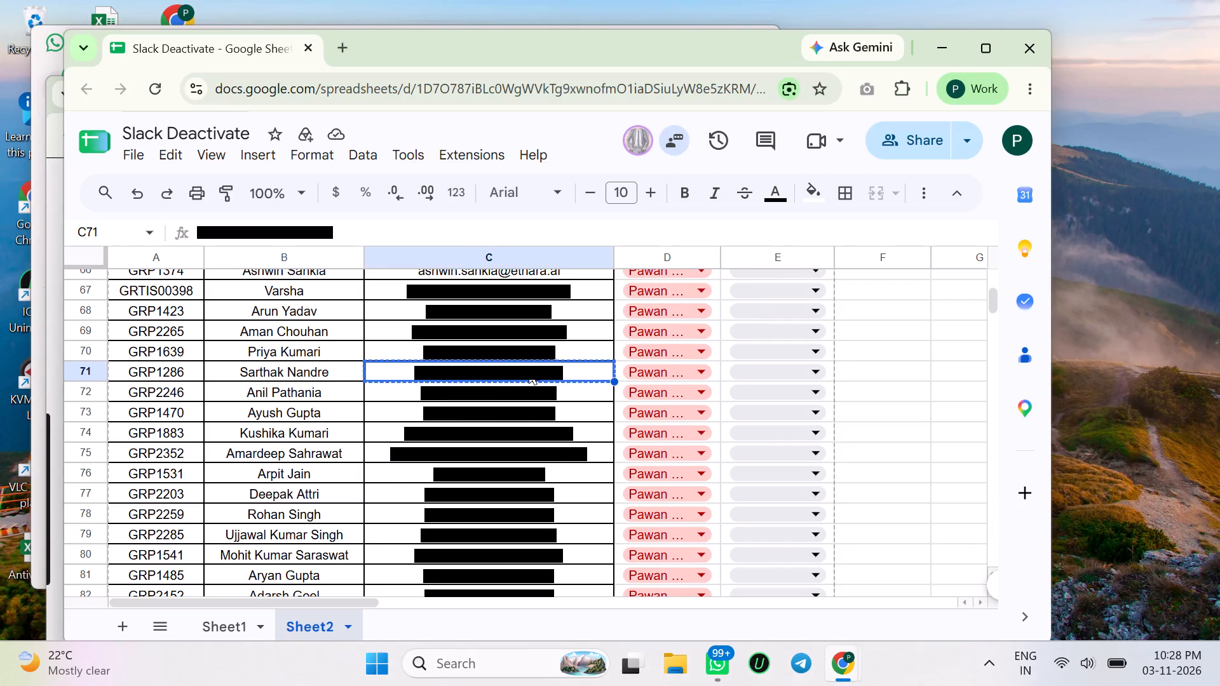
pyautogui.hotkey('alt', 'Tab')
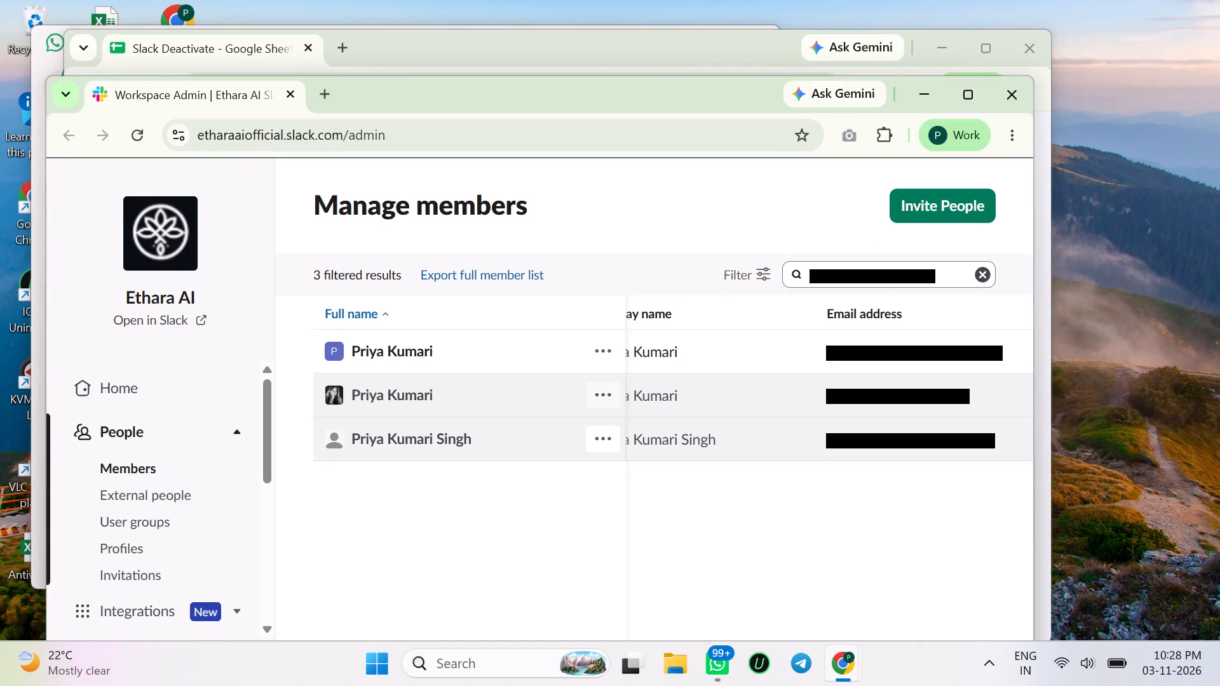
pyautogui.click(872, 273)
pyautogui.hotkey('ctrl', 'a')
pyautogui.hotkey('ctrl', 'v')
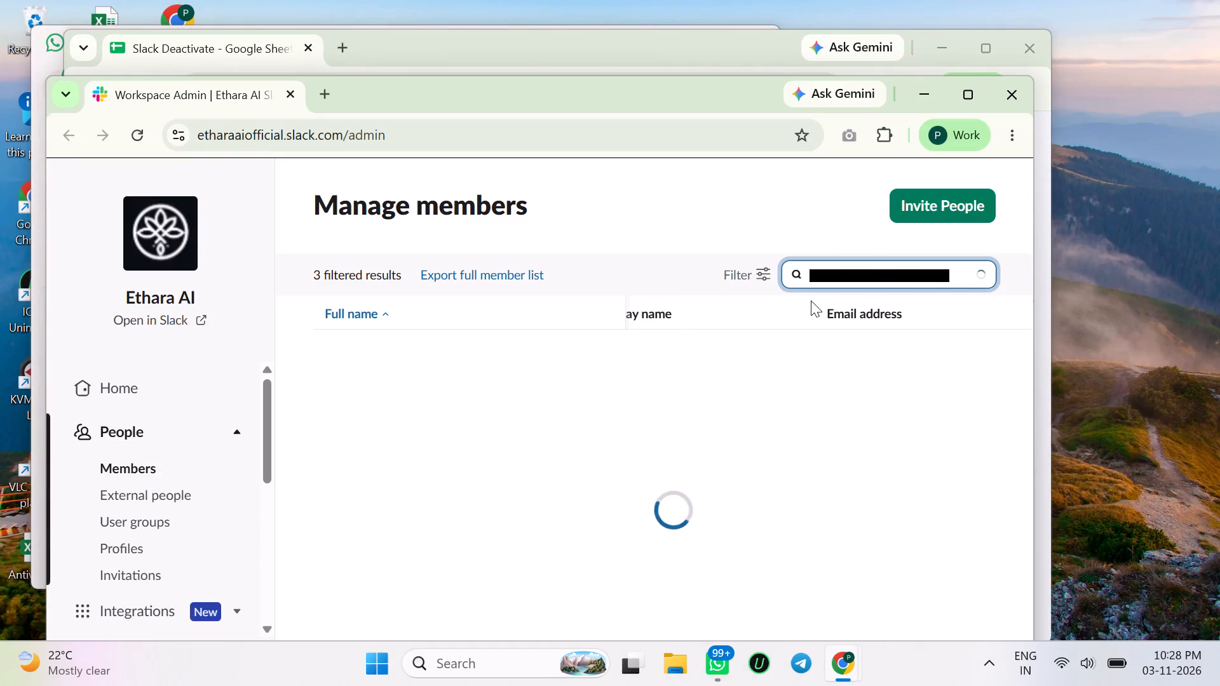
pyautogui.click(609, 347)
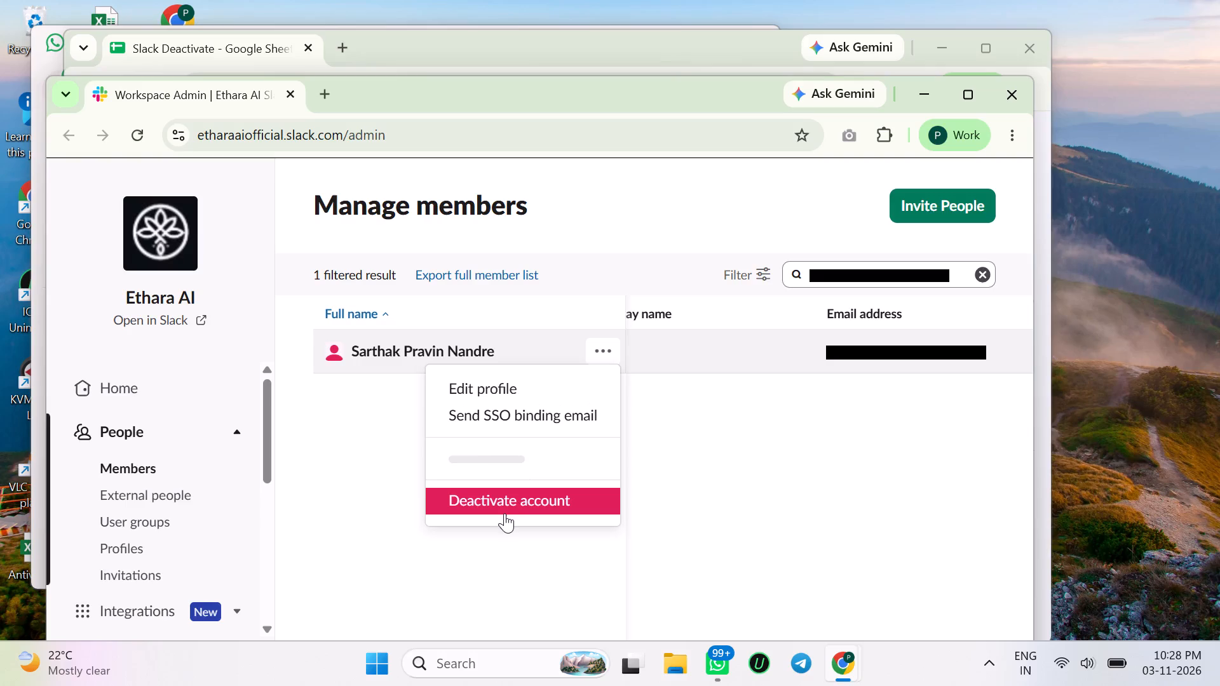
pyautogui.click(505, 513)
pyautogui.click(713, 509)
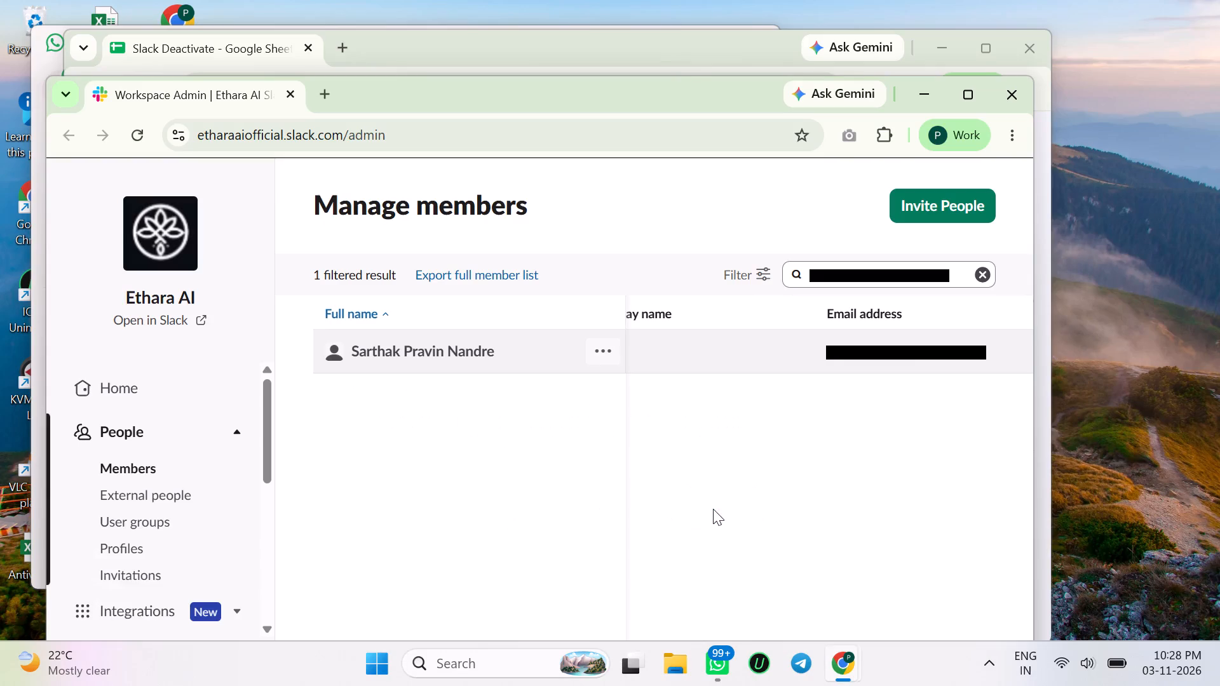
# Look up the row 72 employee in Slack's member list by the email address from the sheet and deactivate that account.
pyautogui.hotkey('alt', 'Tab')
pyautogui.press('Down')
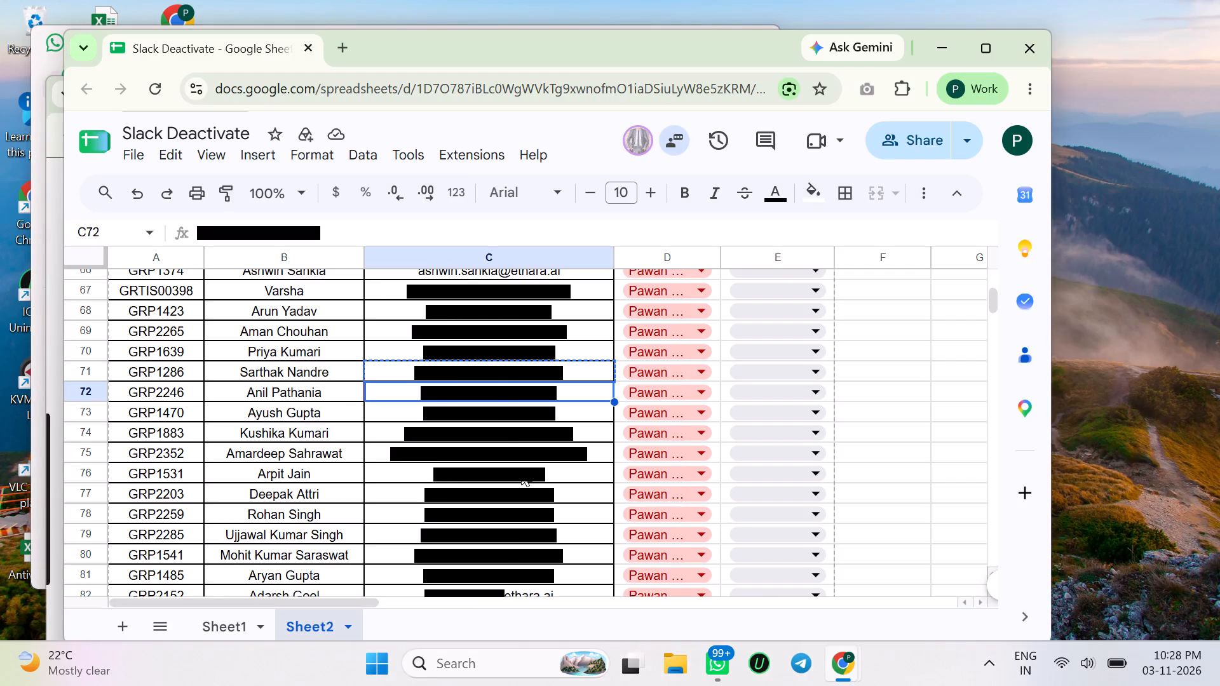
pyautogui.hotkey('ctrl', 'c')
pyautogui.hotkey('alt', 'Tab')
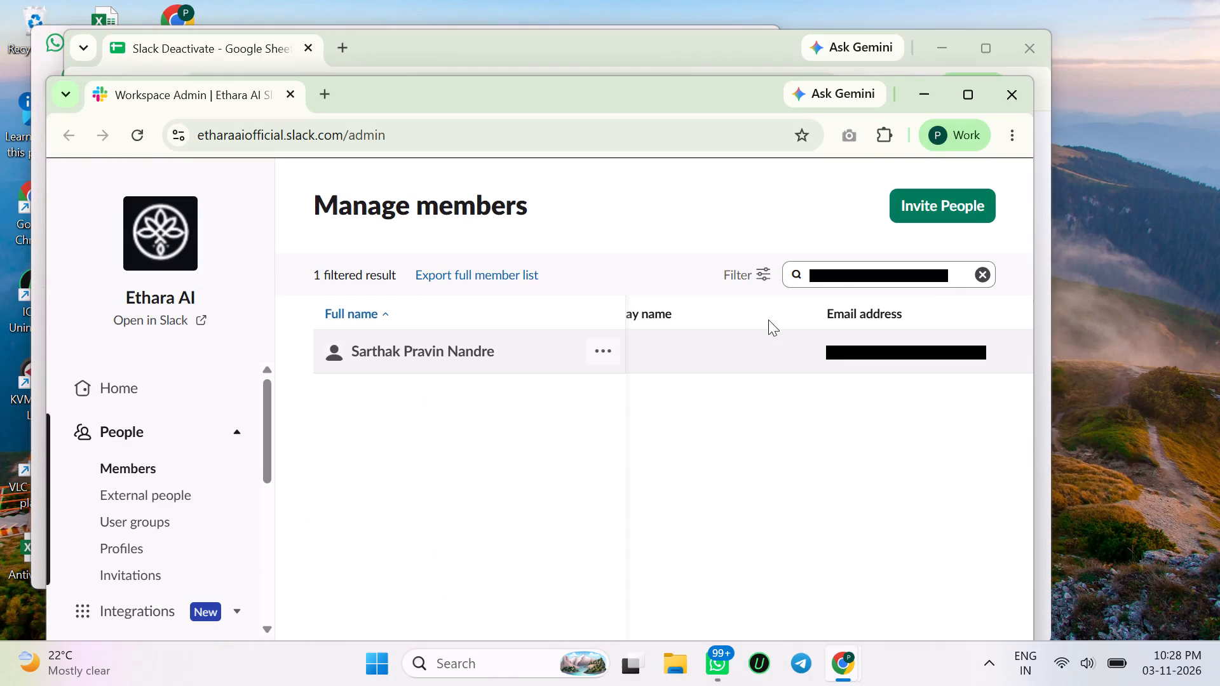
pyautogui.click(842, 274)
pyautogui.hotkey('ctrl', 'a')
pyautogui.hotkey('ctrl', 'v')
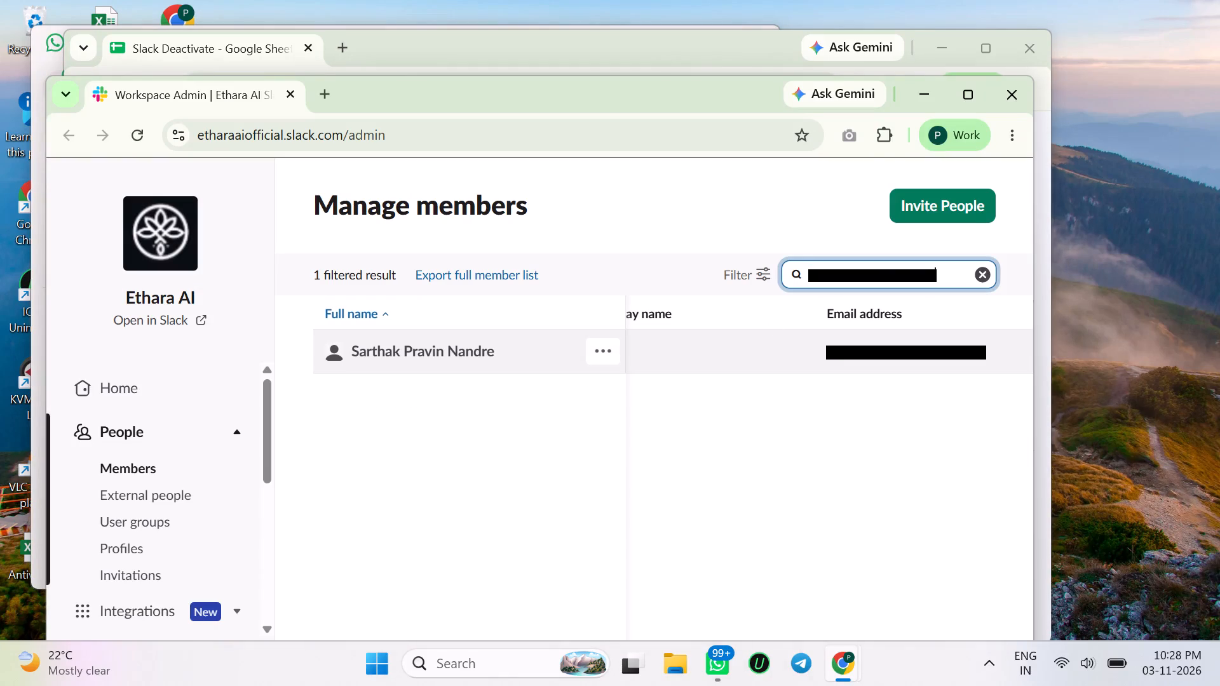
pyautogui.click(596, 356)
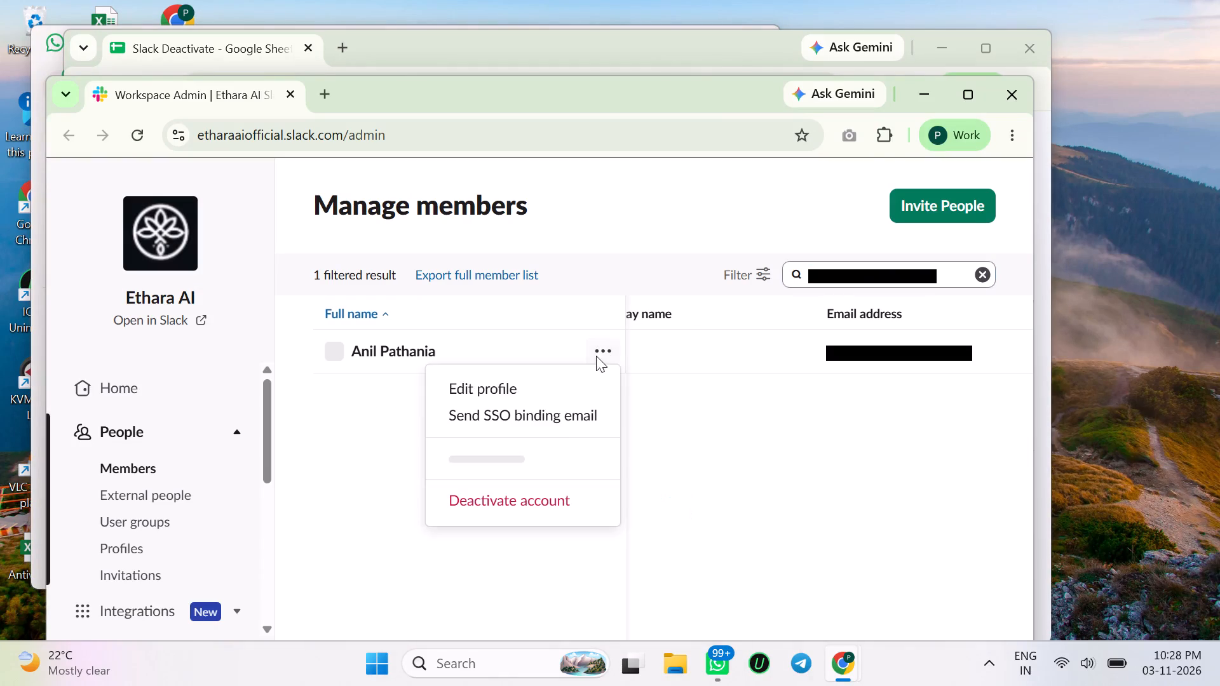
pyautogui.click(527, 503)
pyautogui.click(714, 501)
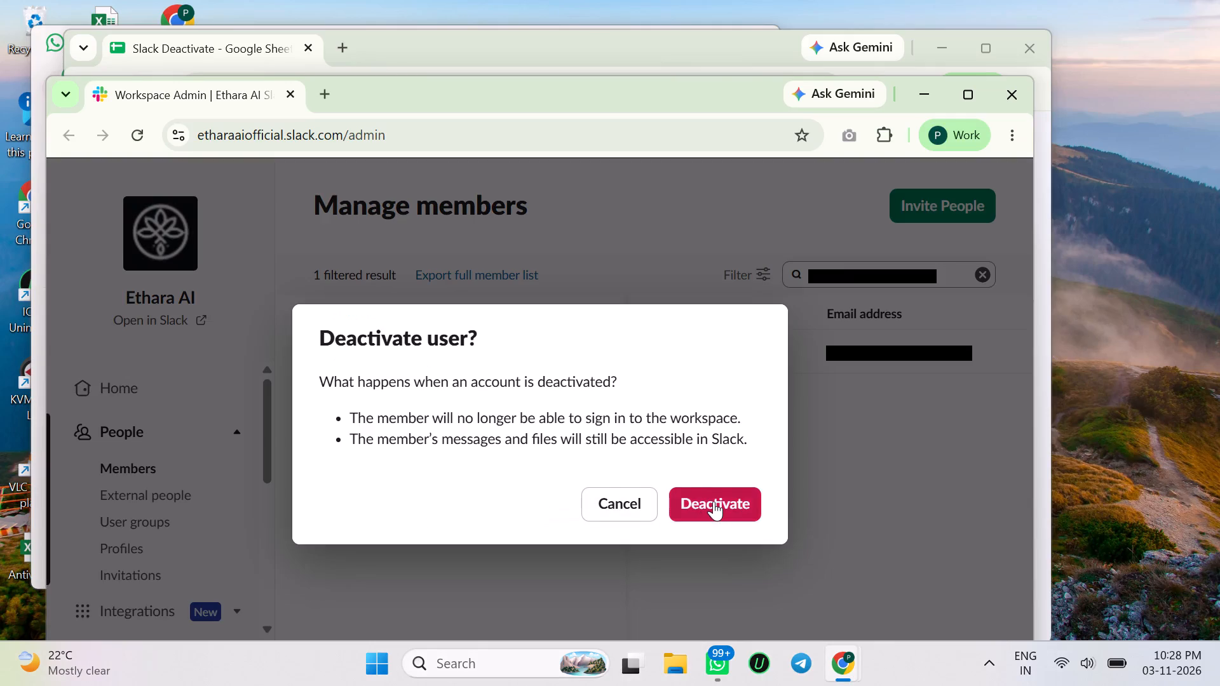
# Look up the row 73 employee in Slack's member list by the email address from the sheet and deactivate that account.
pyautogui.hotkey('alt', 'Tab')
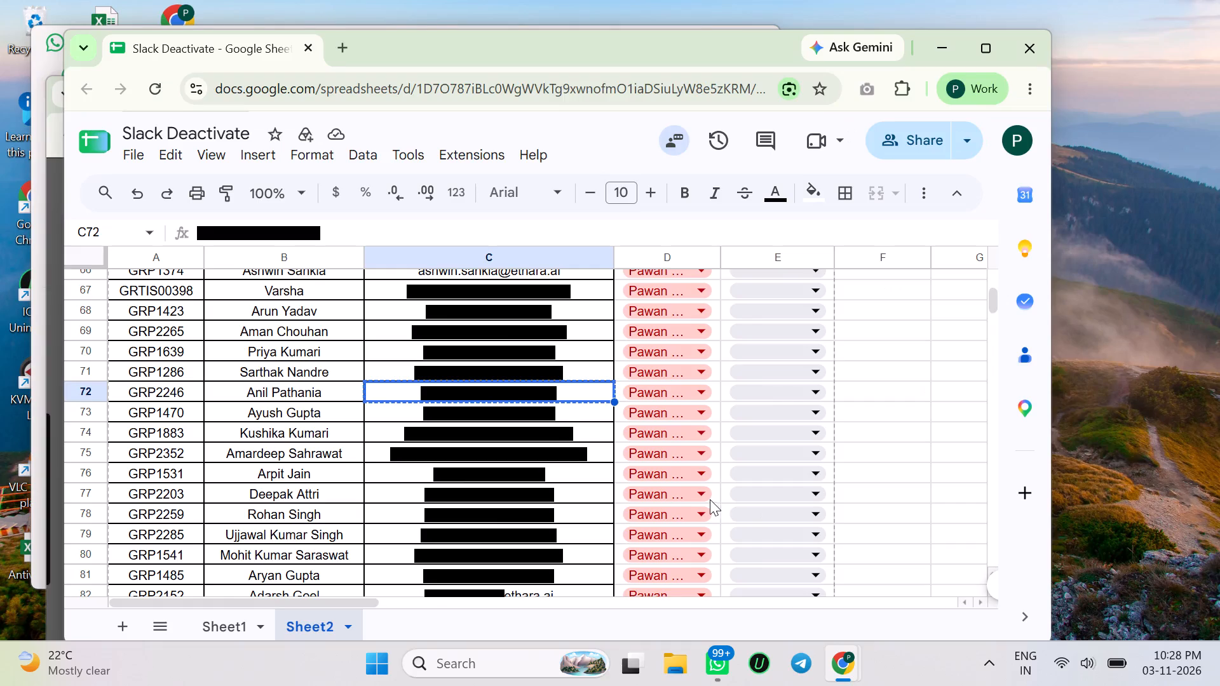
pyautogui.press('Down')
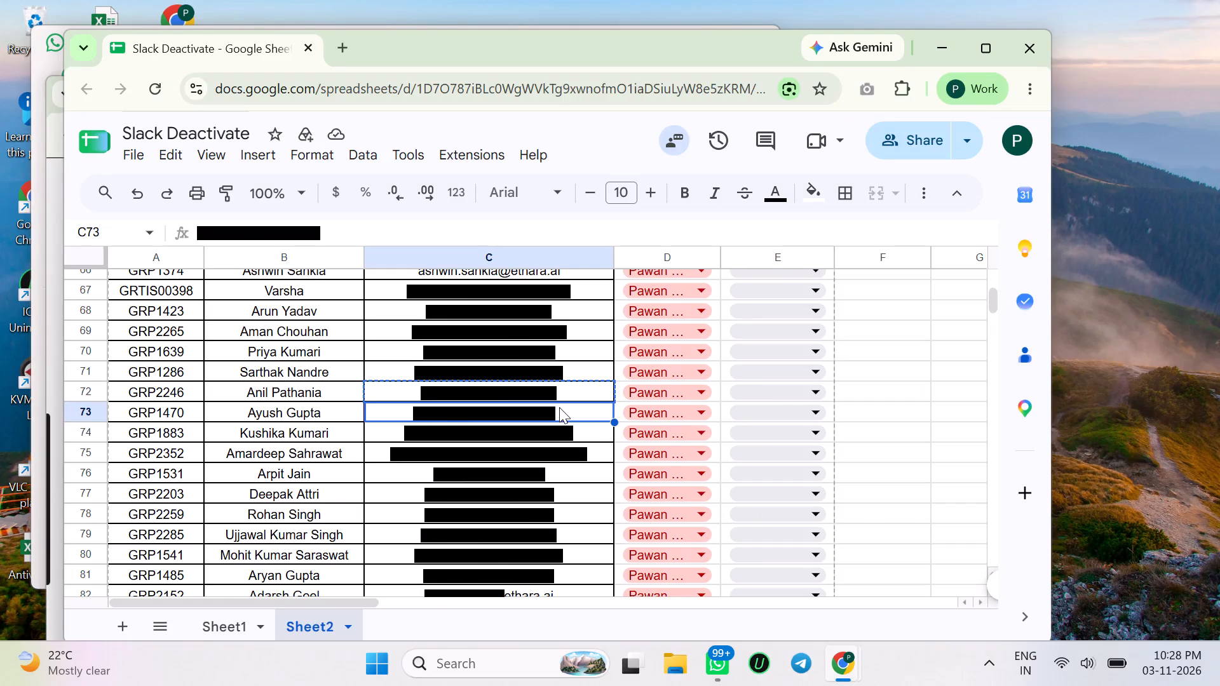
pyautogui.hotkey('ctrl', 'c')
pyautogui.hotkey('alt', 'Tab')
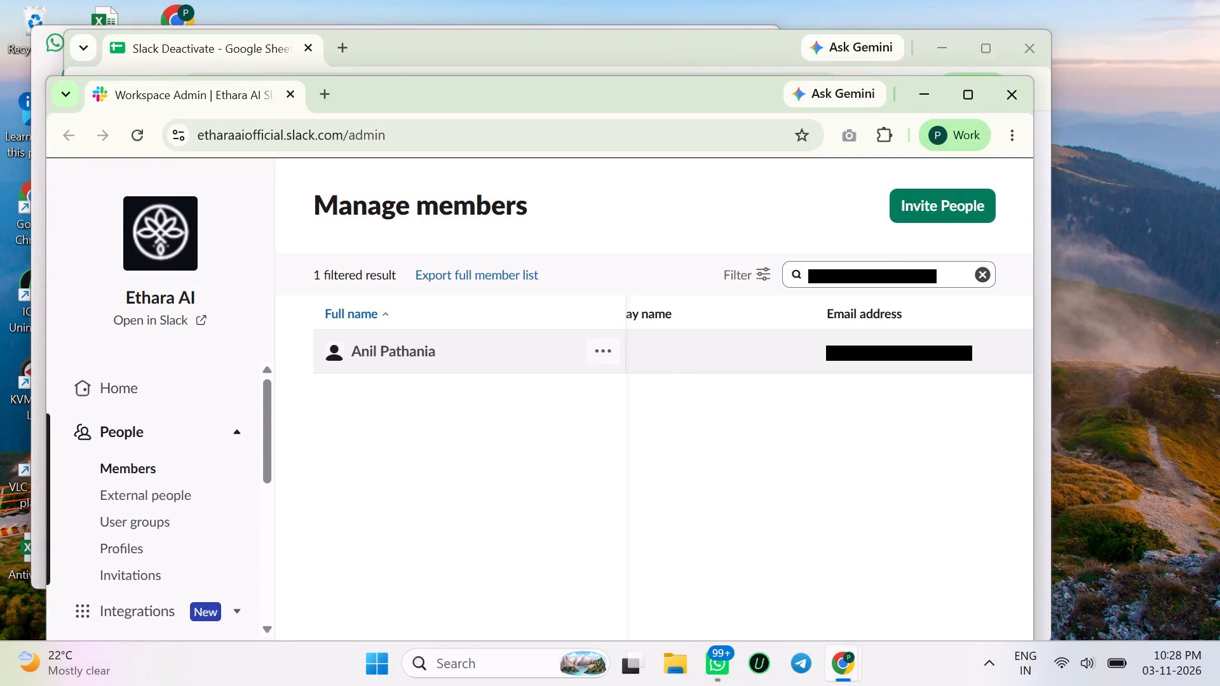
pyautogui.click(891, 264)
pyautogui.click(889, 271)
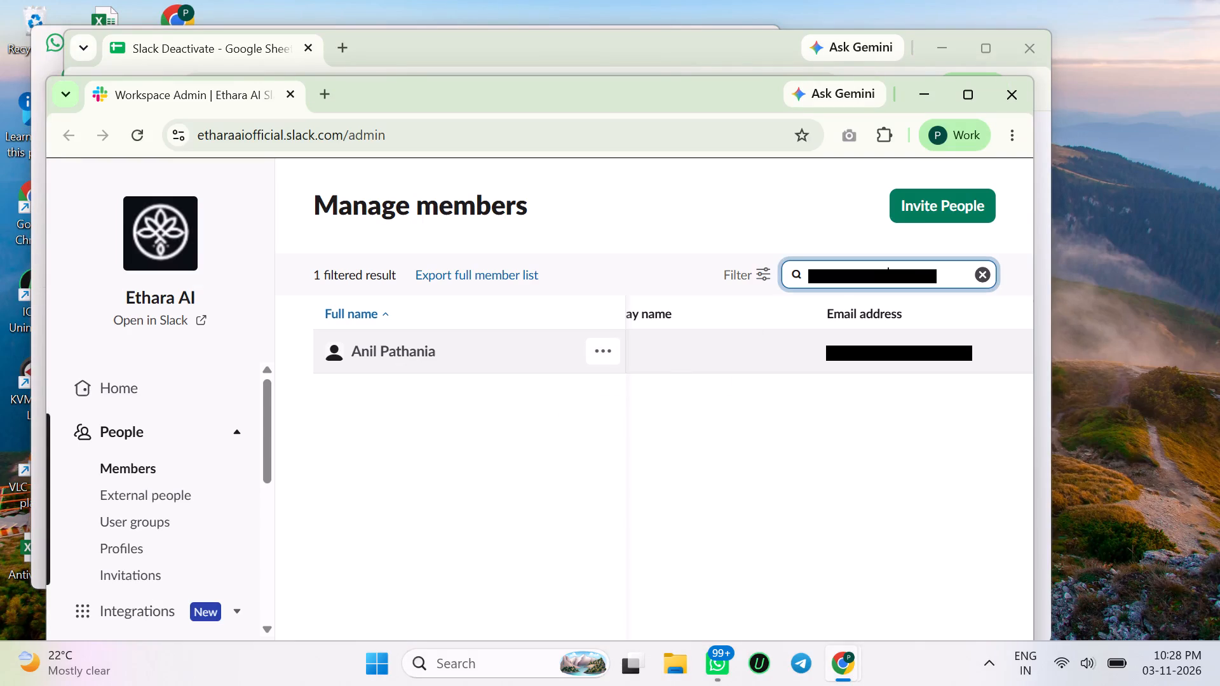
pyautogui.hotkey('ctrl', 'a')
pyautogui.hotkey('ctrl', 'v')
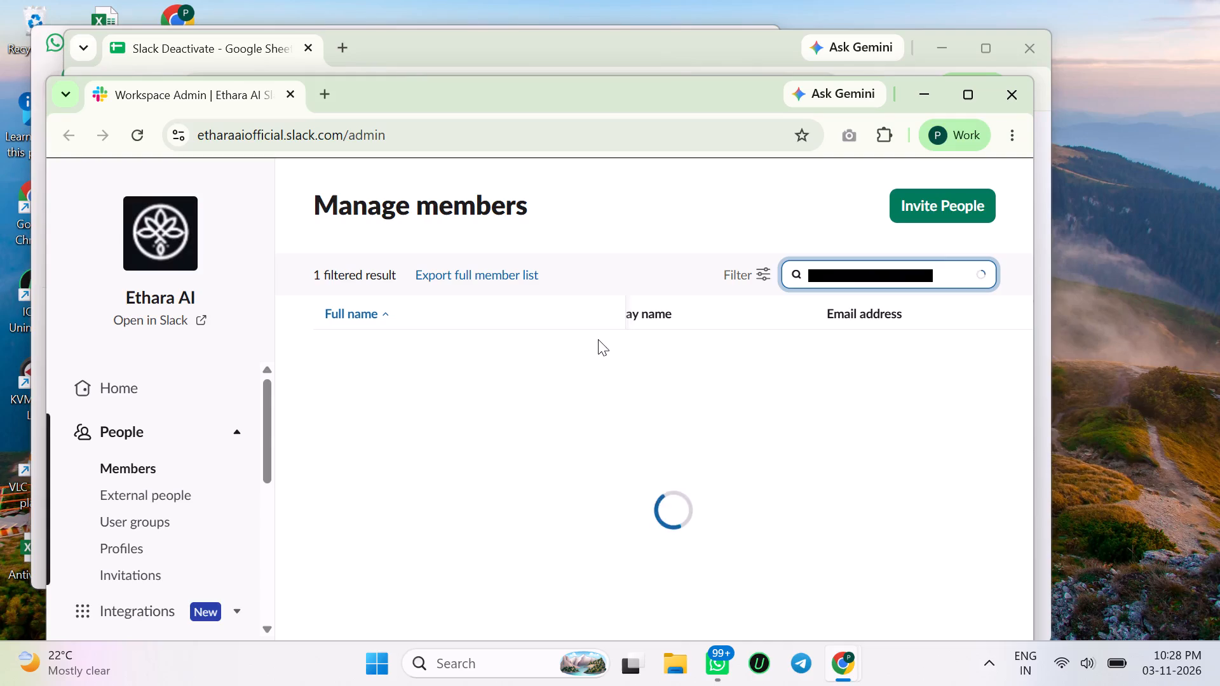
pyautogui.click(588, 353)
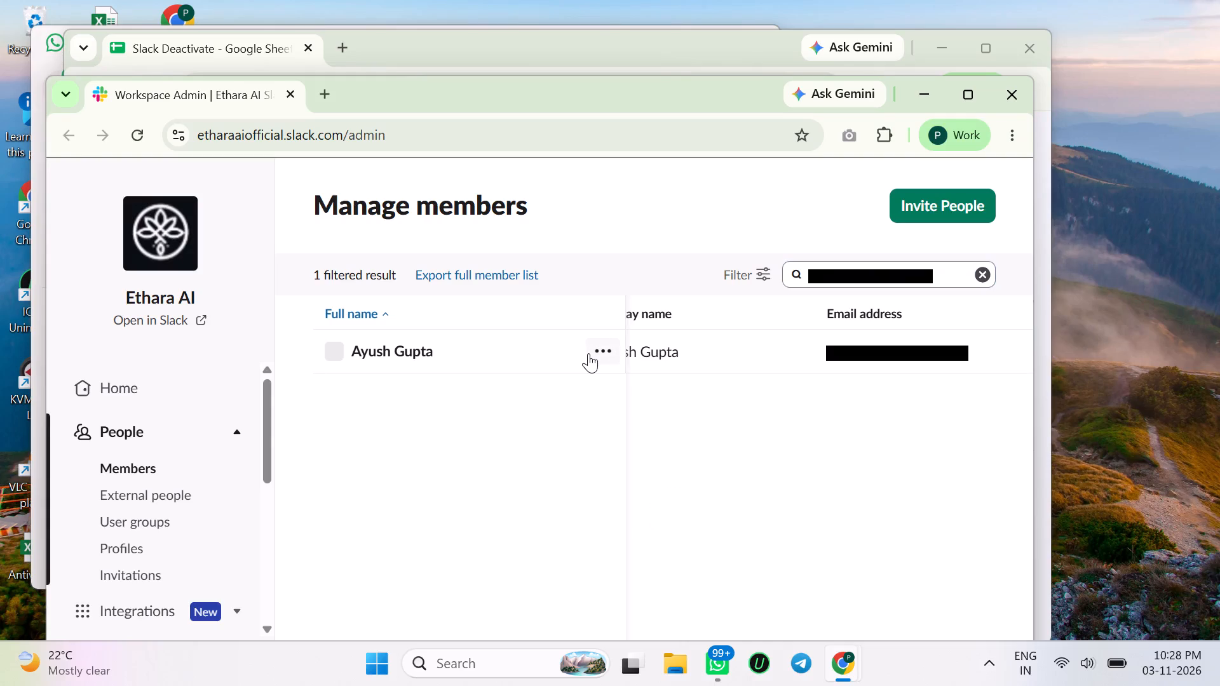
pyautogui.click(541, 493)
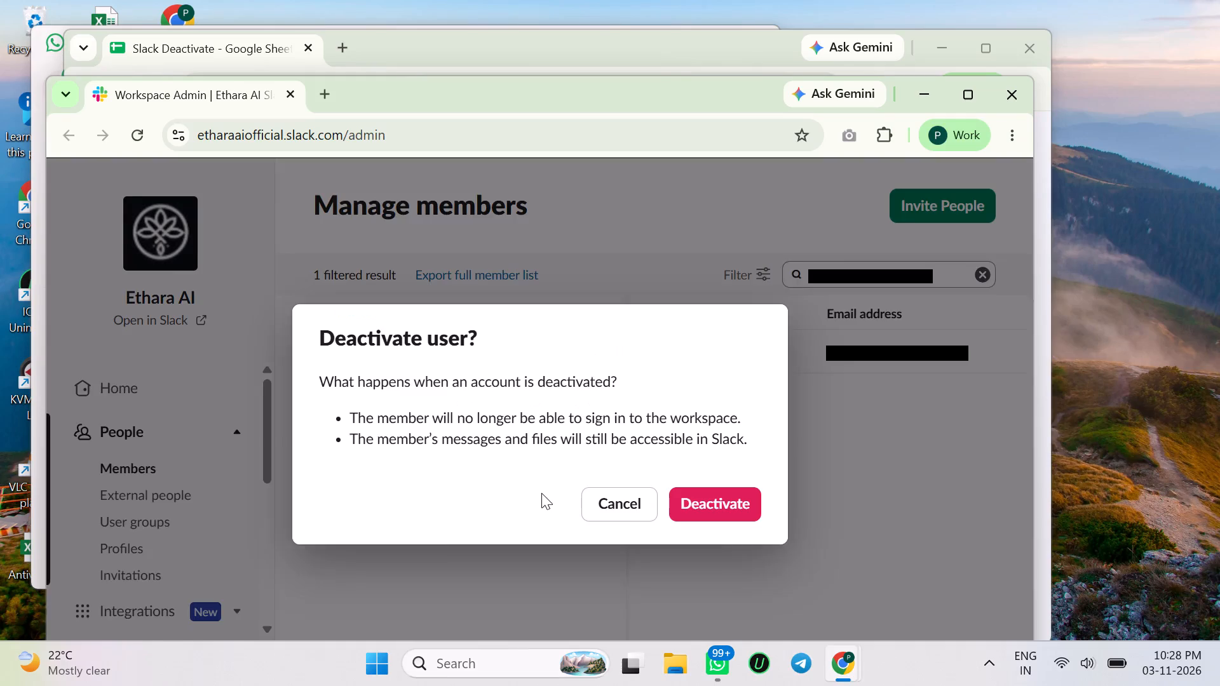
pyautogui.click(707, 493)
# Look up the row 74 employee in Slack's member list by the email address from the sheet and deactivate that account.
pyautogui.hotkey('alt', 'Tab')
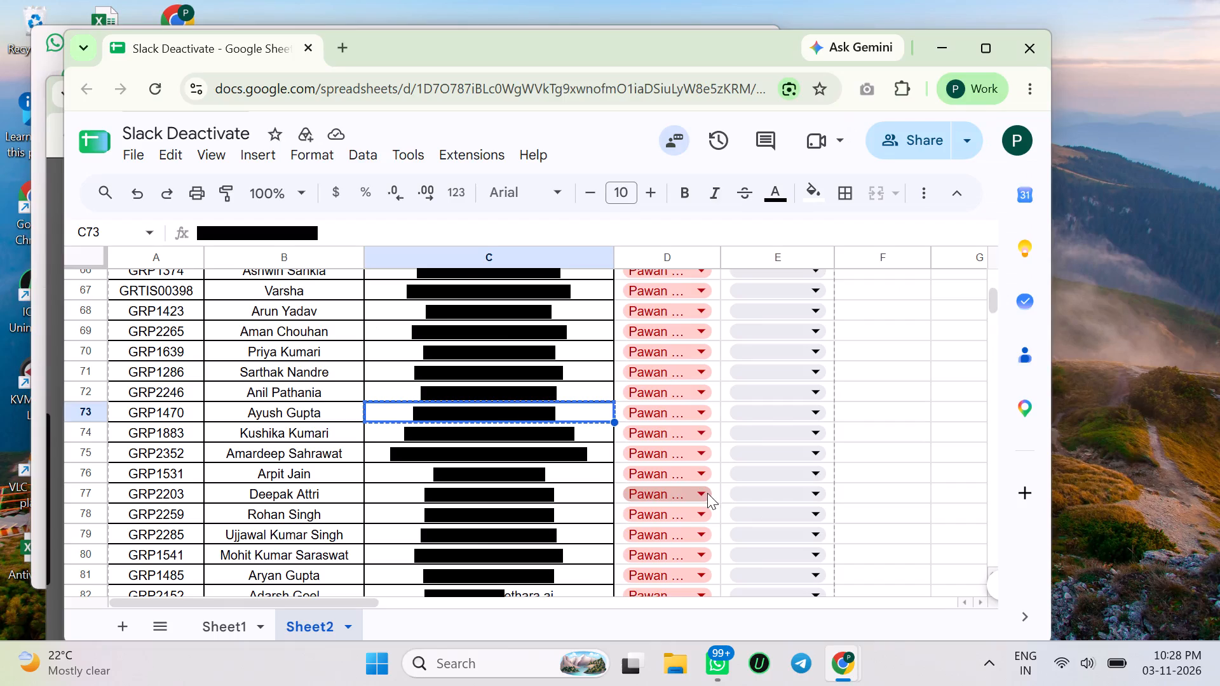
pyautogui.press('Down')
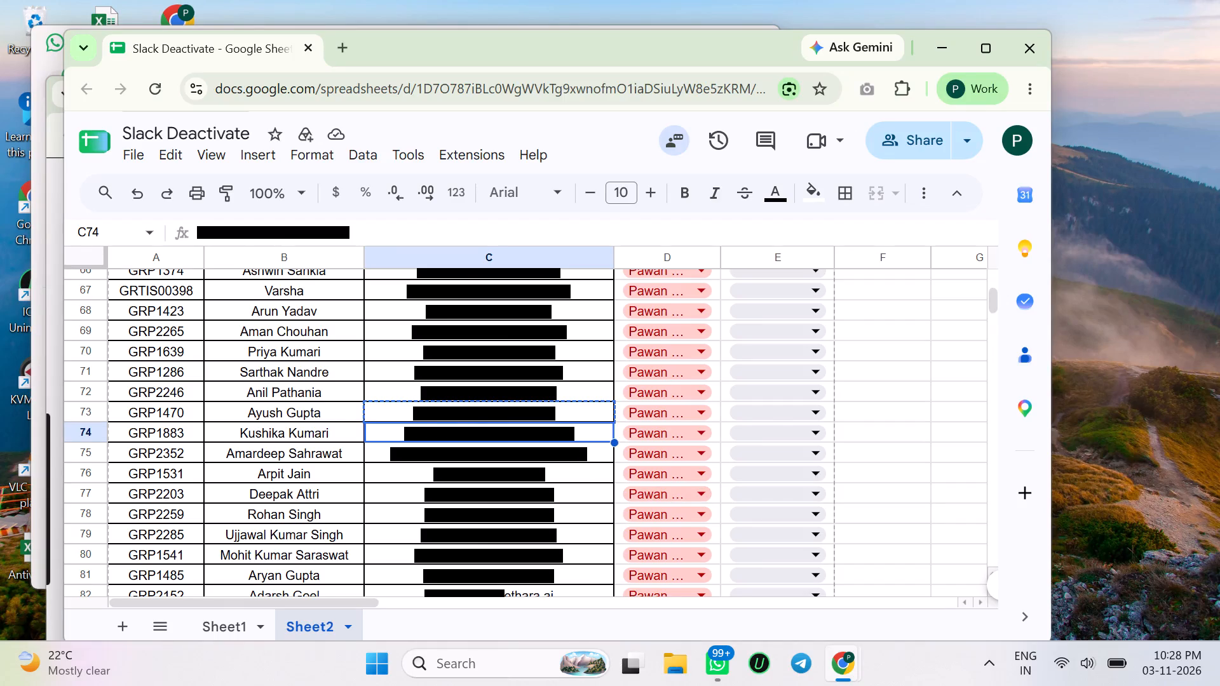
pyautogui.hotkey('ctrl', 'c')
pyautogui.hotkey('alt', 'Tab')
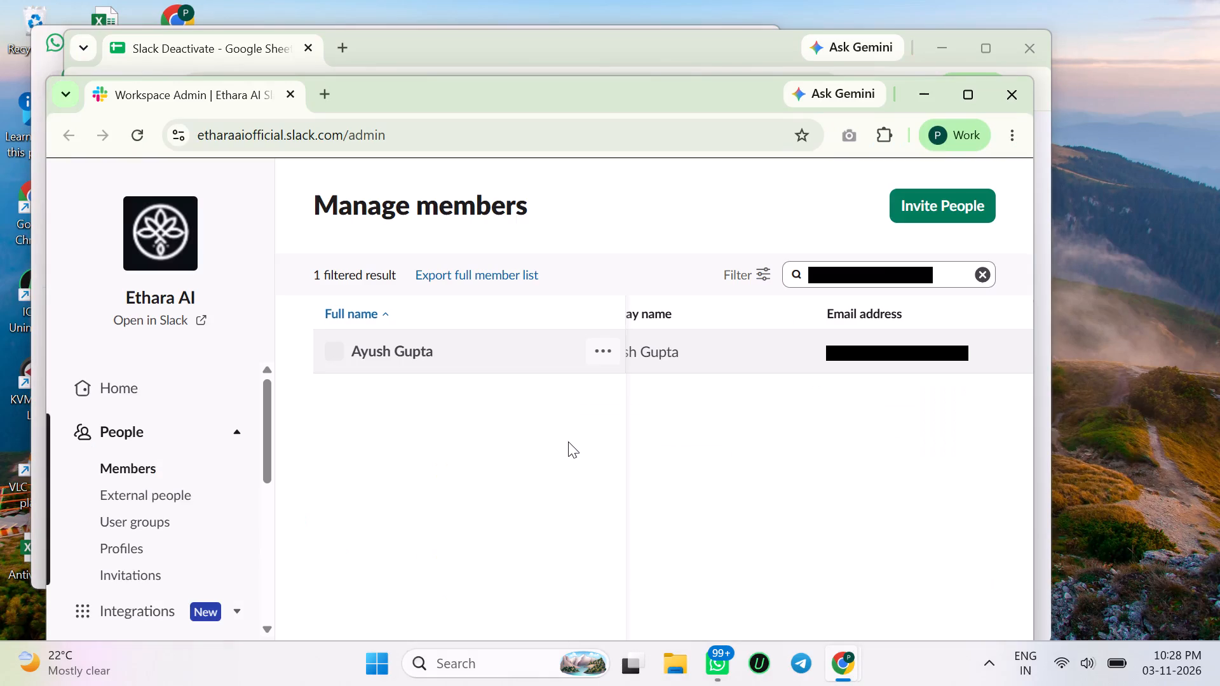
pyautogui.click(888, 268)
pyautogui.hotkey('ctrl', 'a')
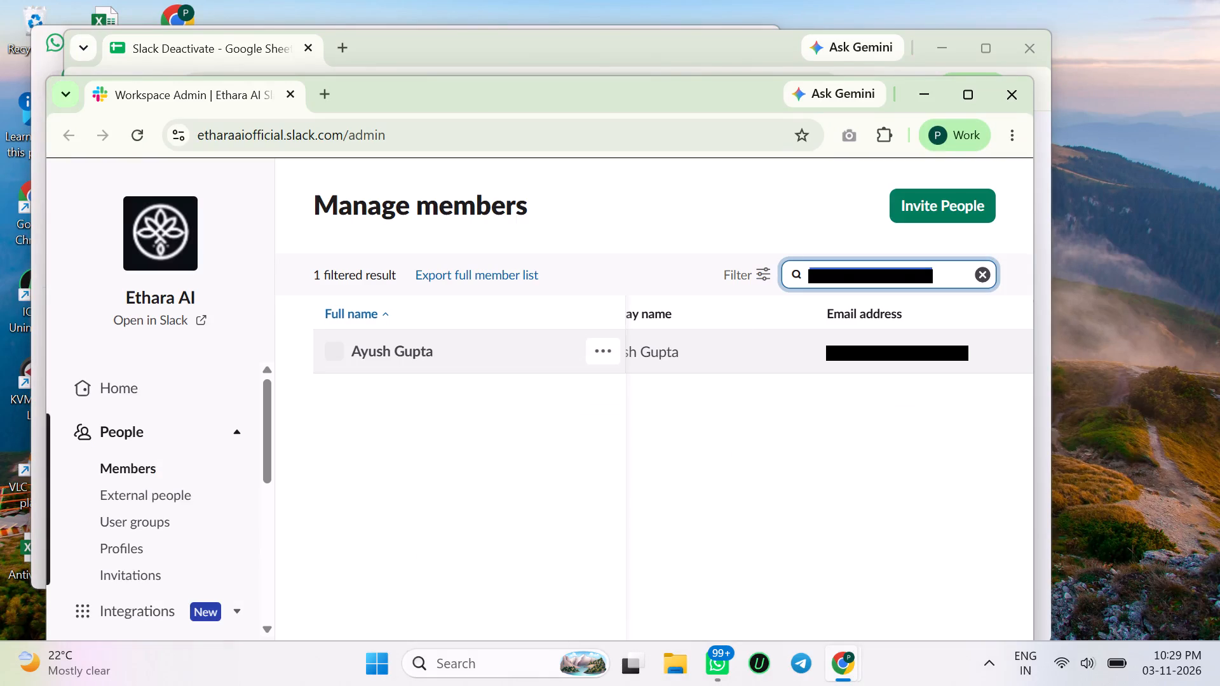
pyautogui.hotkey('ctrl', 'v')
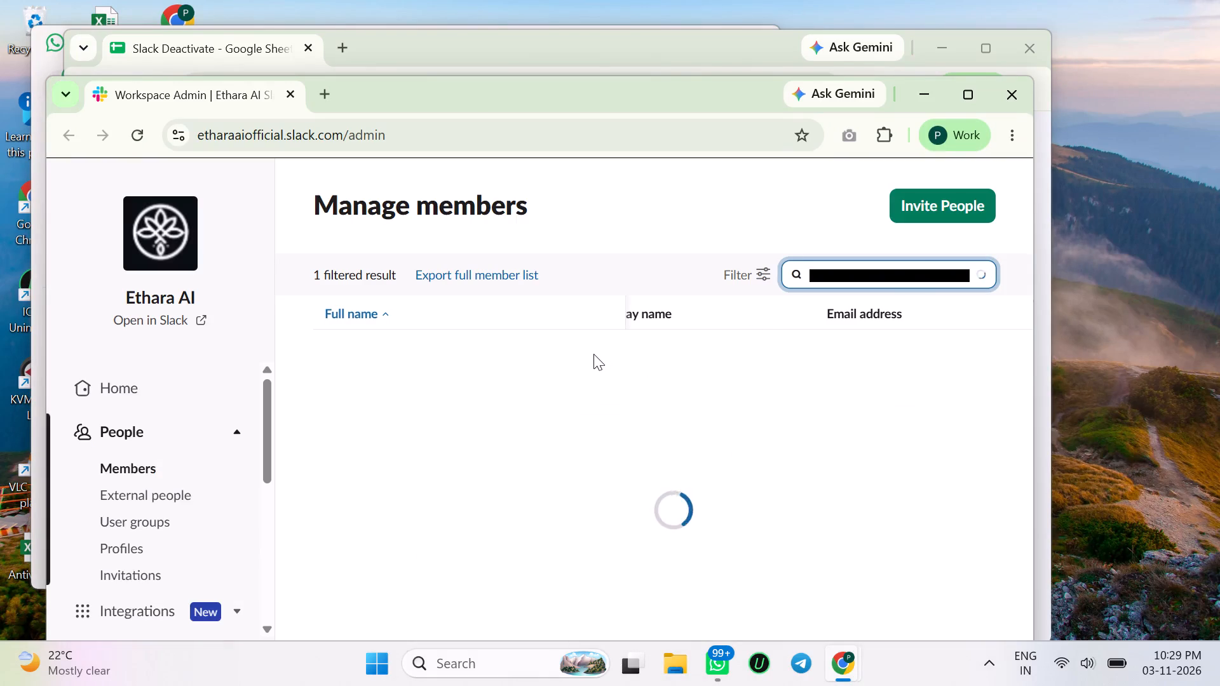
pyautogui.click(593, 353)
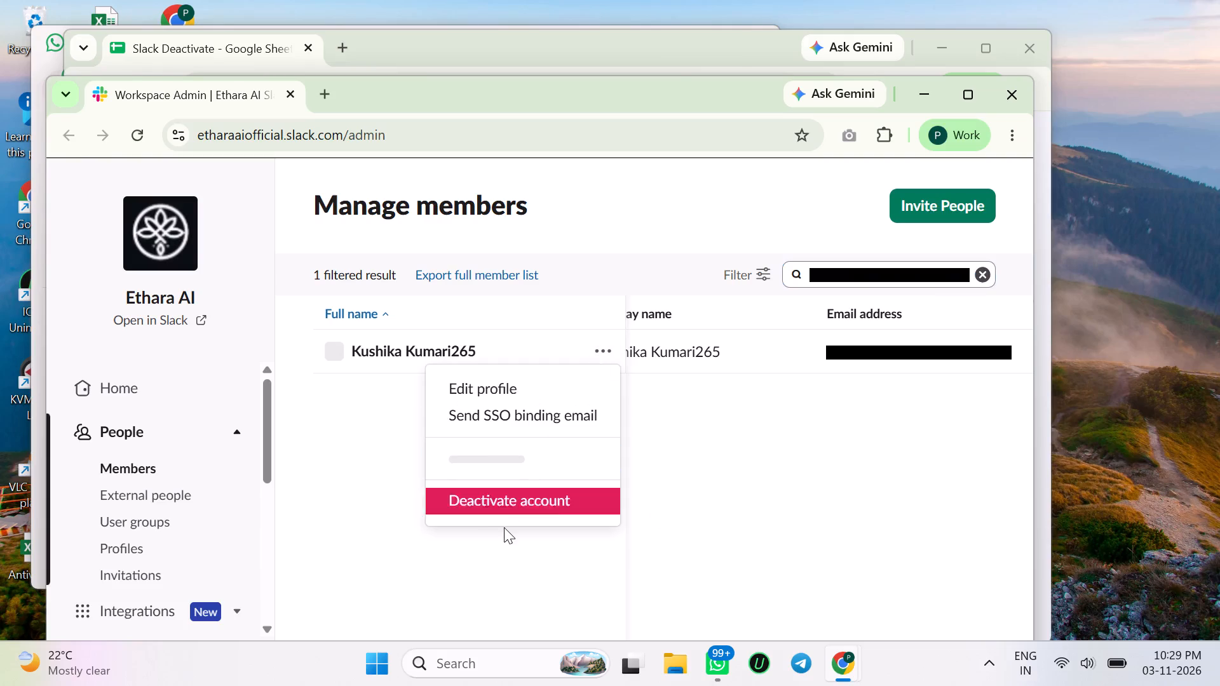
pyautogui.click(516, 509)
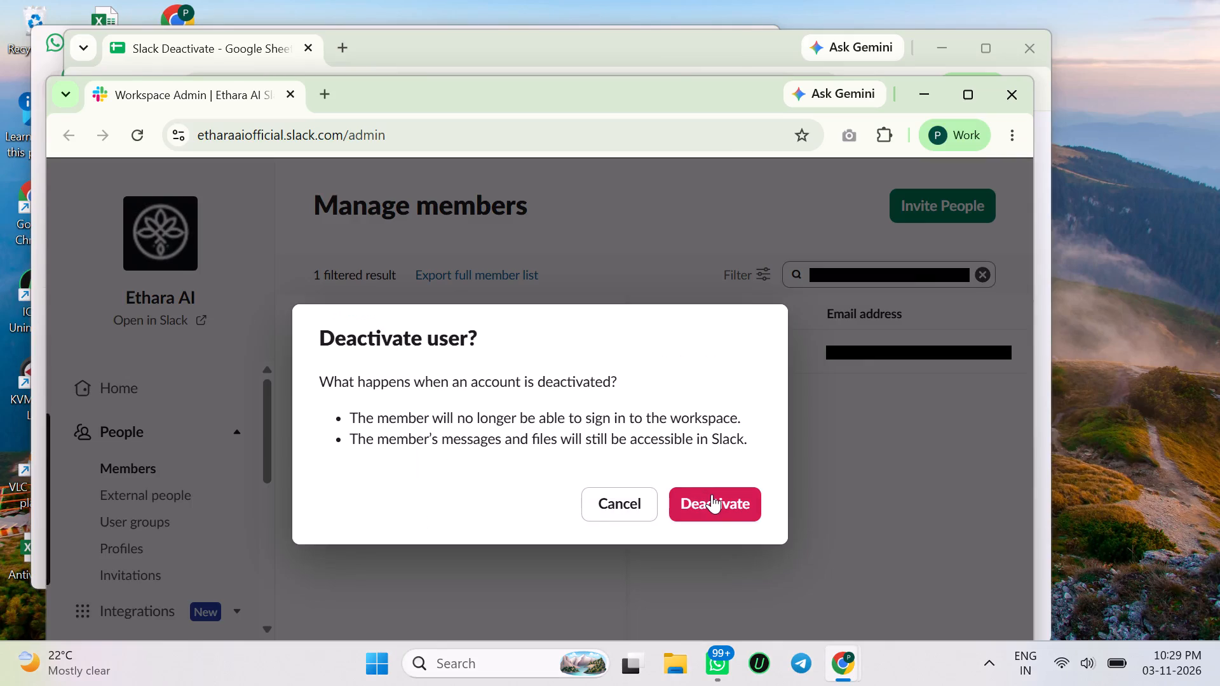
pyautogui.click(712, 494)
# Look up the row 75 employee in Slack's member list by the email address from the sheet and deactivate that account.
pyautogui.hotkey('alt', 'Tab')
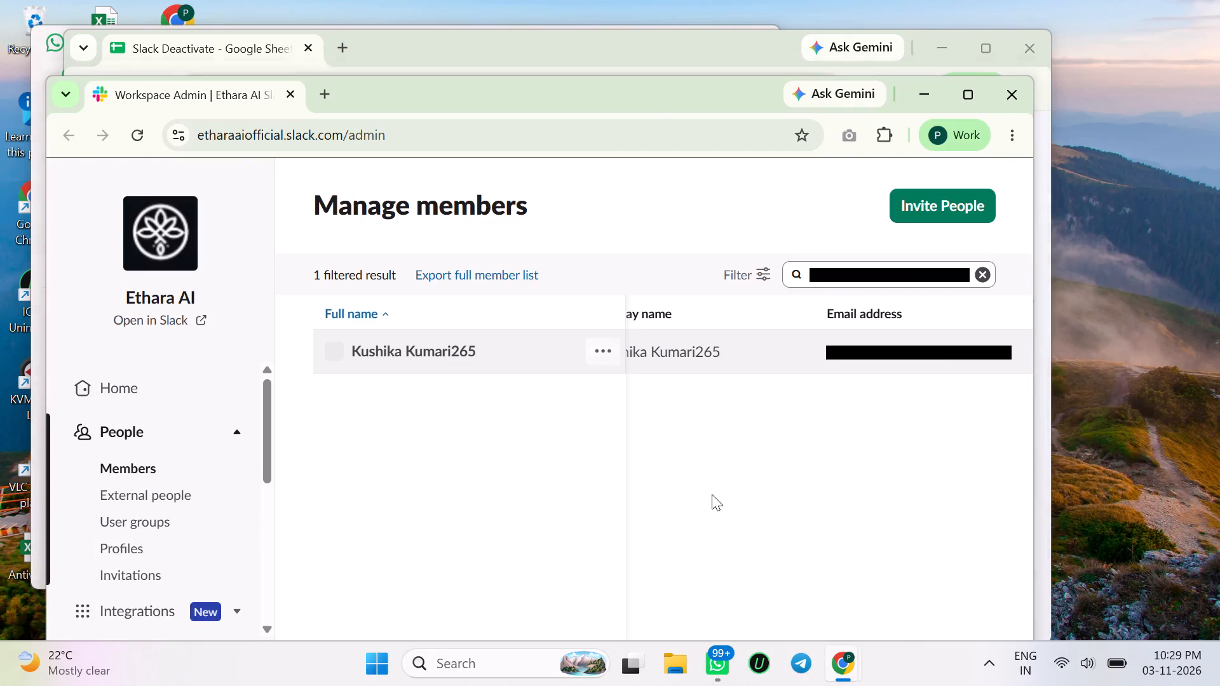
pyautogui.press('Down')
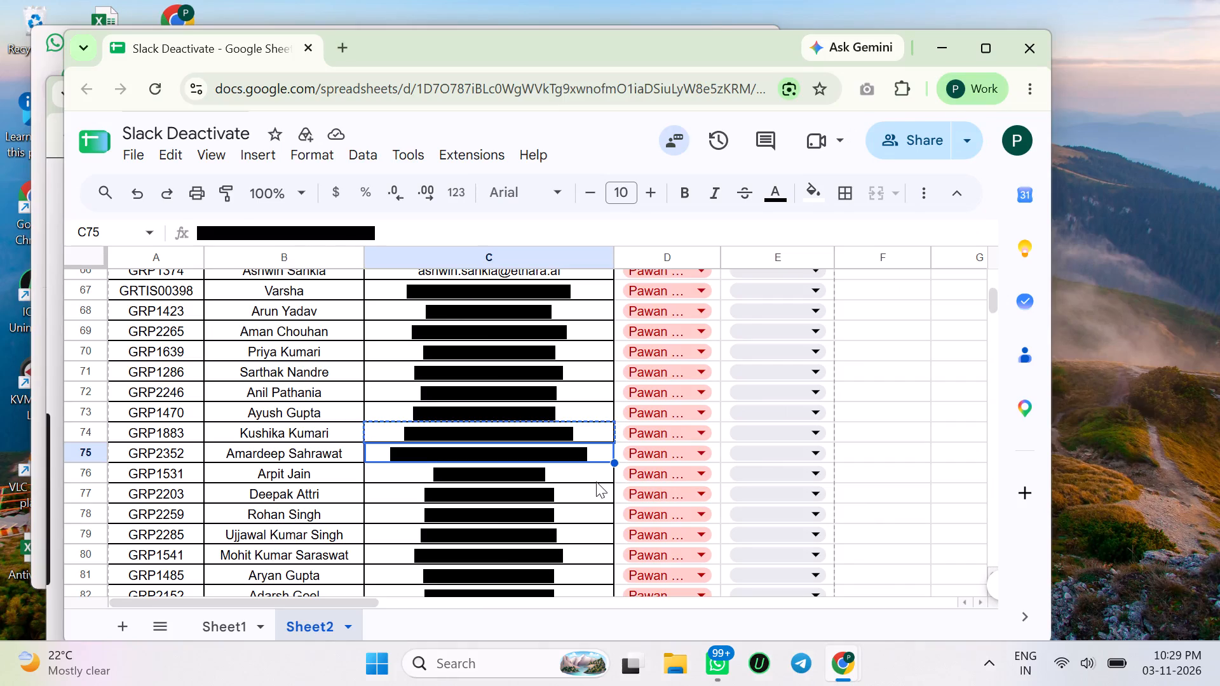
pyautogui.hotkey('ctrl', 'c')
pyautogui.hotkey('alt', 'Tab')
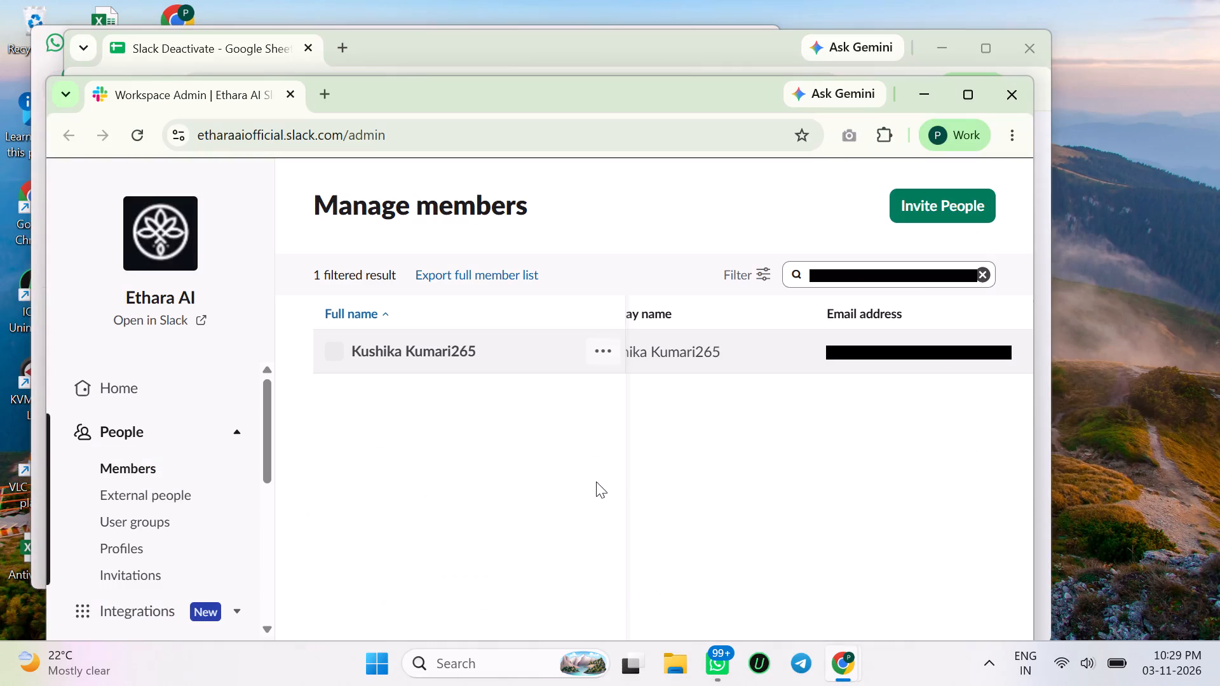
pyautogui.click(914, 275)
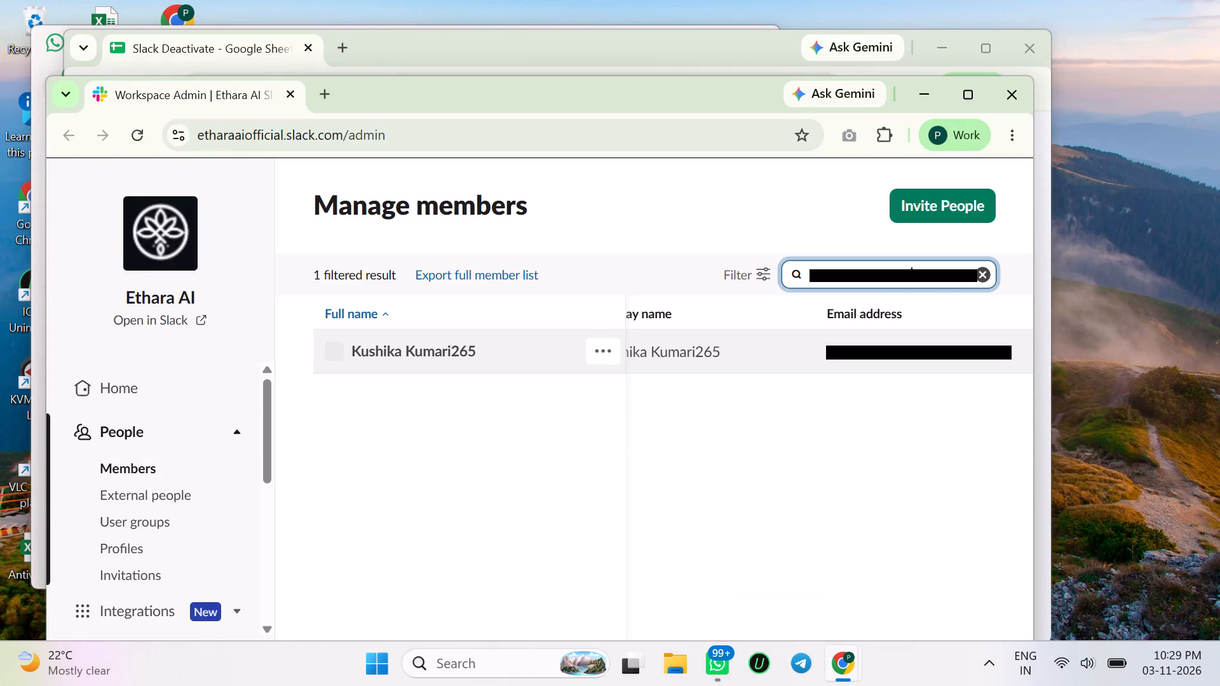
pyautogui.hotkey('ctrl', 'a')
pyautogui.hotkey('ctrl', 'v')
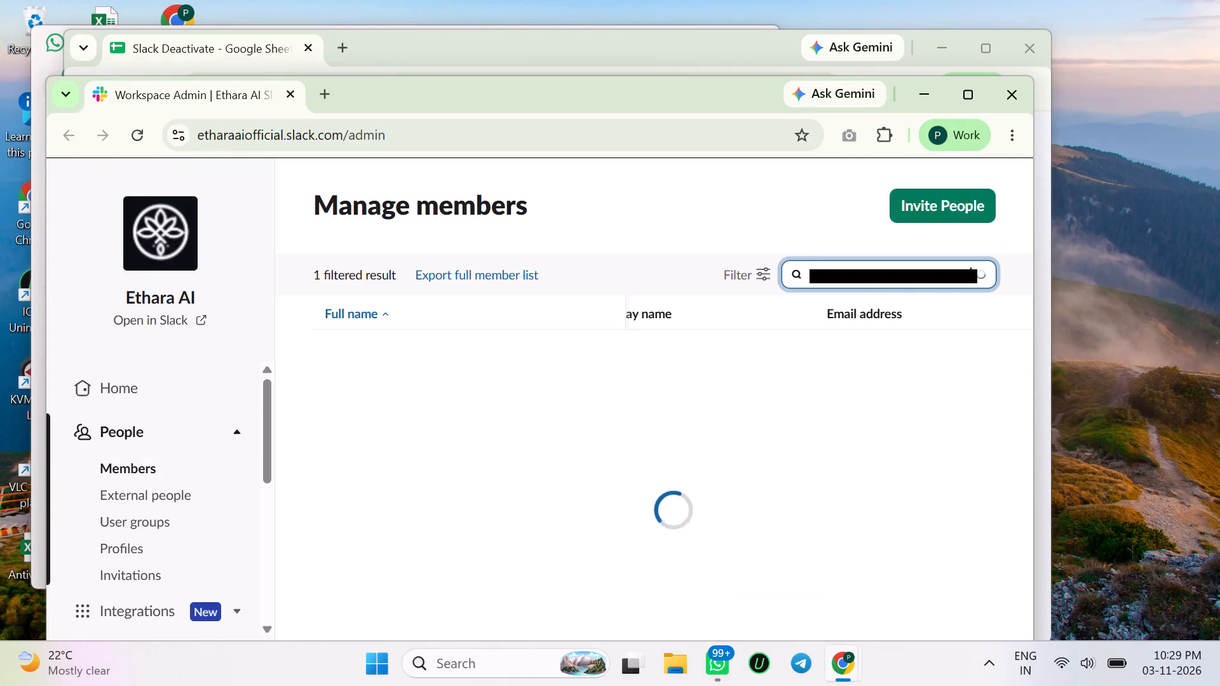
pyautogui.click(588, 347)
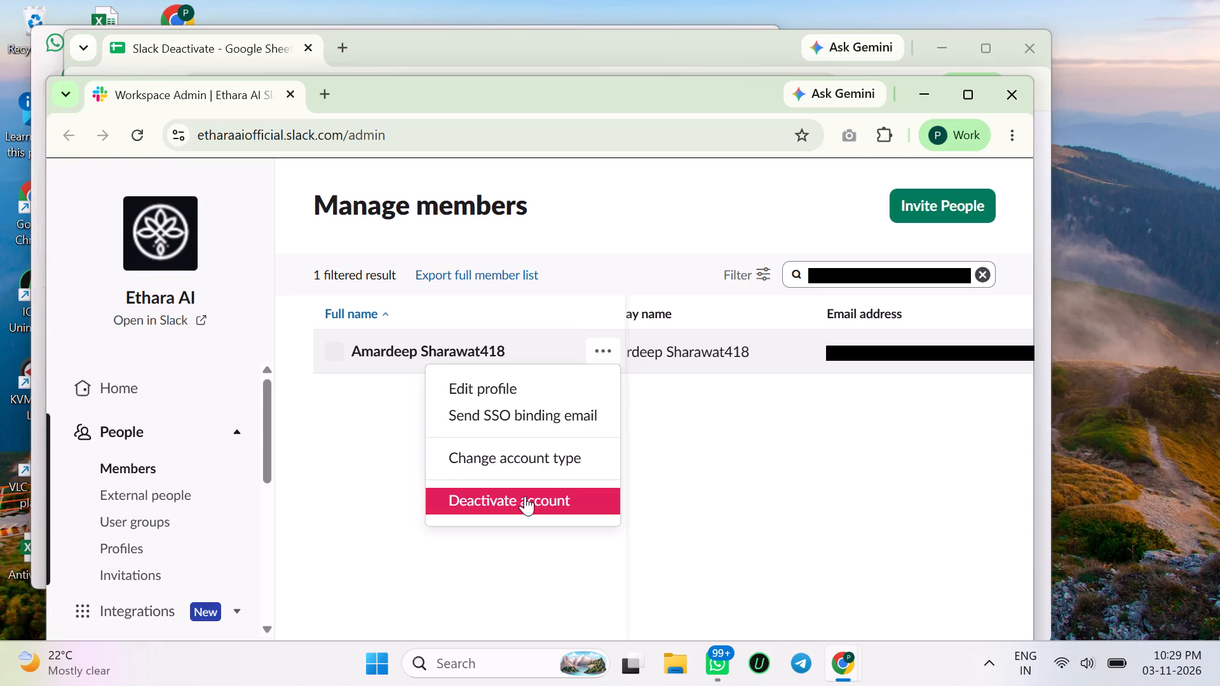
pyautogui.click(525, 496)
pyautogui.click(733, 500)
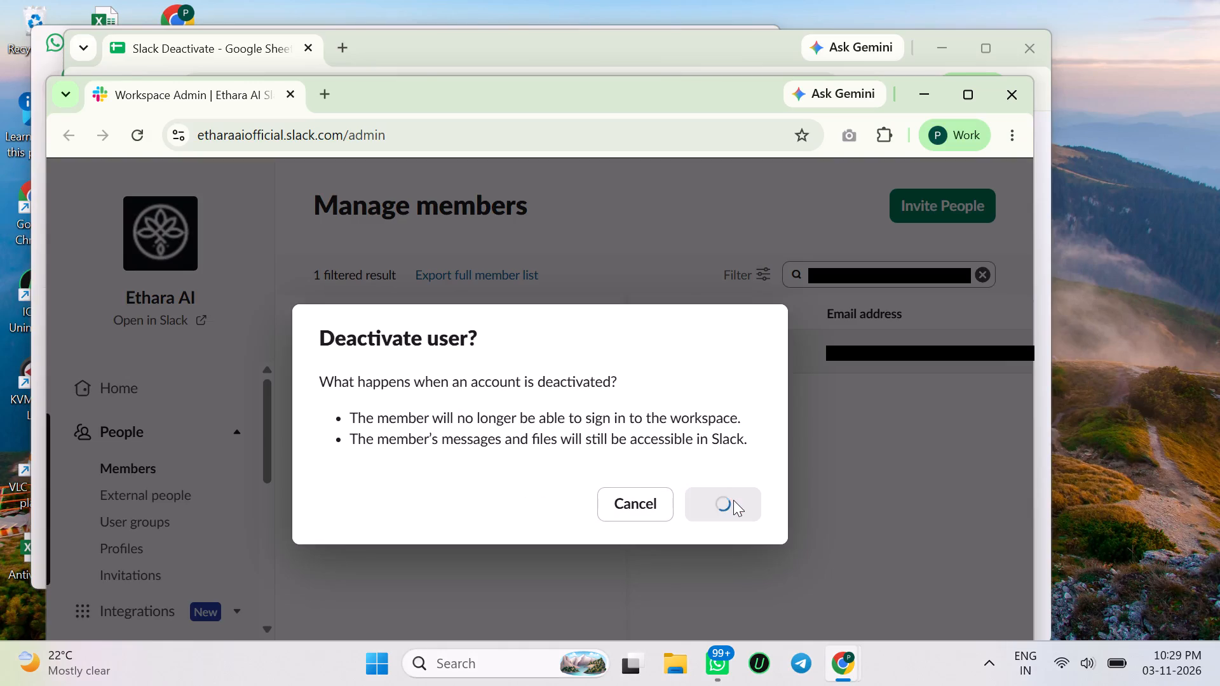
# Look up the row 76 employee in Slack's member list by the email address from the sheet and deactivate that account.
pyautogui.hotkey('alt', 'Tab')
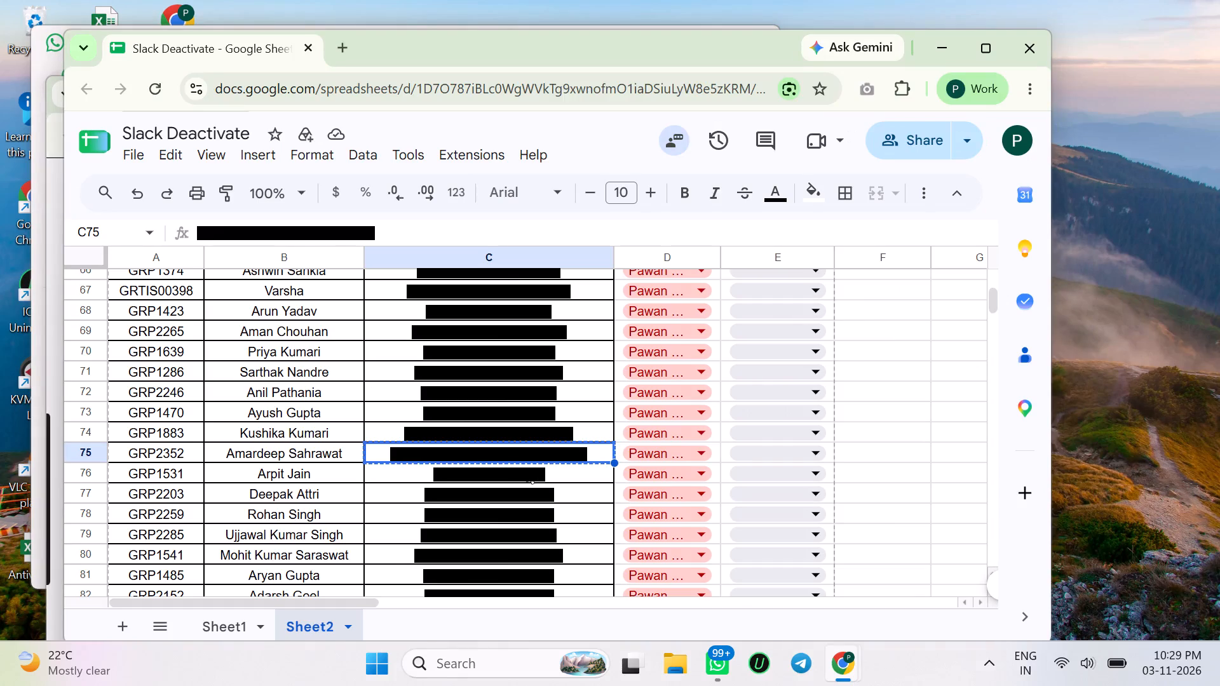
pyautogui.press('Down')
pyautogui.hotkey('ctrl', 'c')
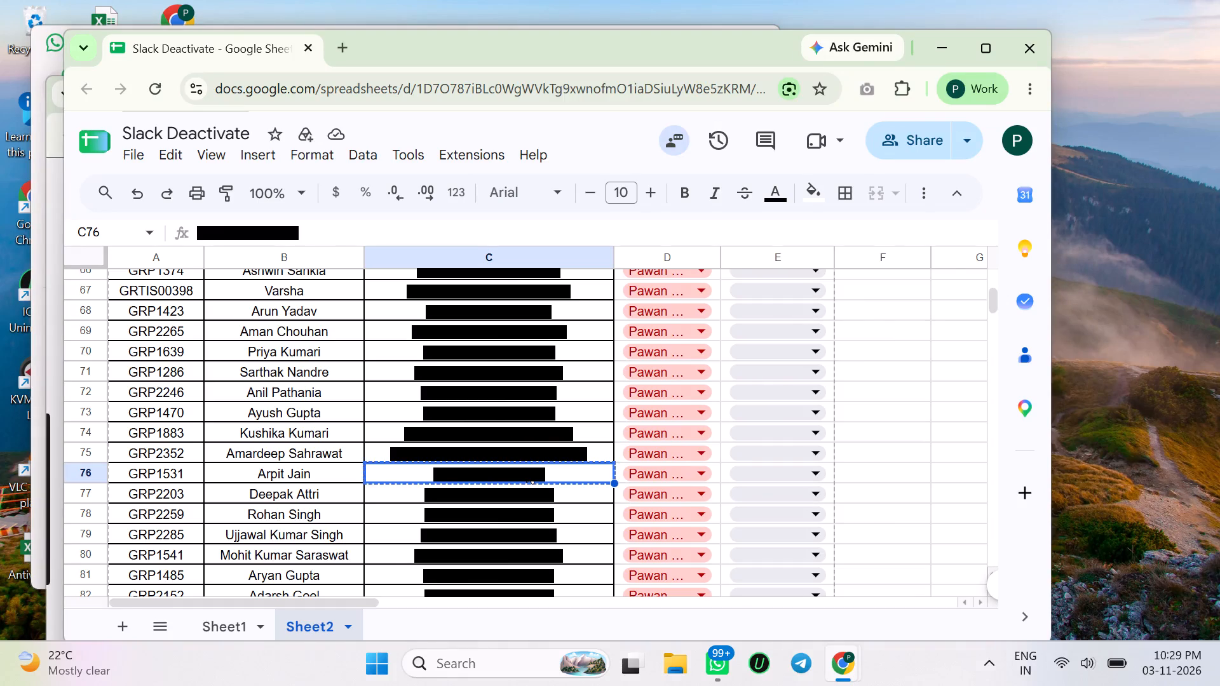
pyautogui.hotkey('alt', 'Tab')
pyautogui.click(872, 268)
pyautogui.hotkey('ctrl', 'a')
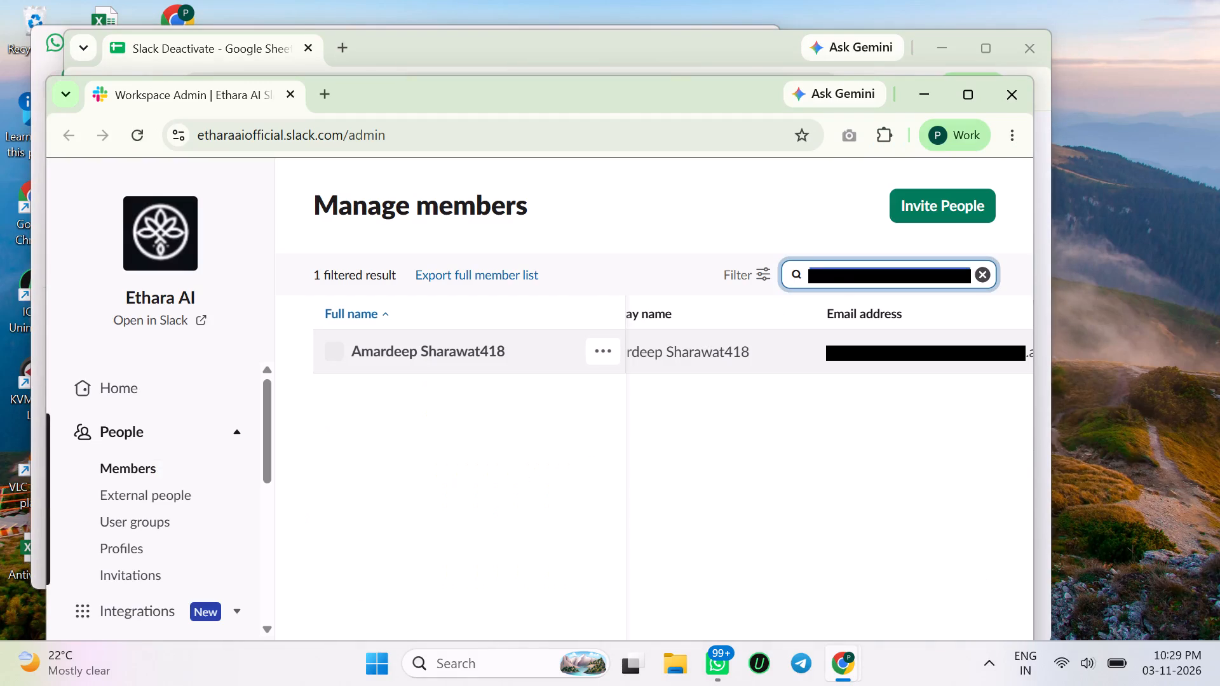
pyautogui.hotkey('ctrl', 'v')
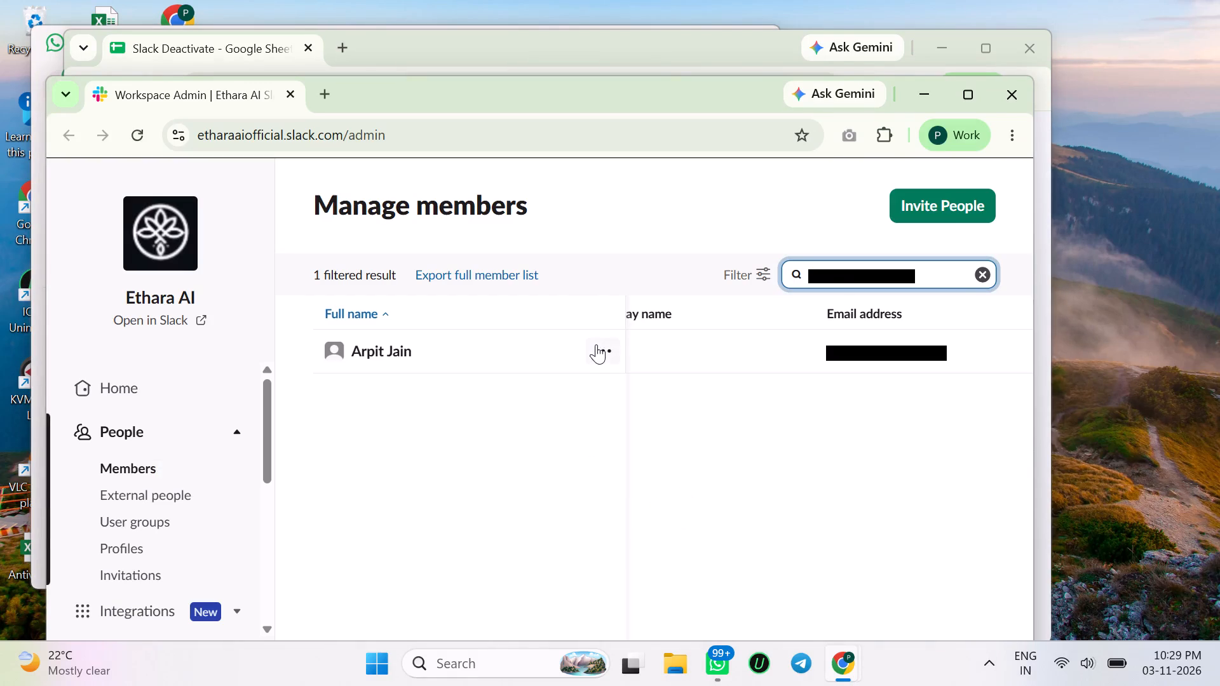
pyautogui.click(596, 344)
pyautogui.click(534, 499)
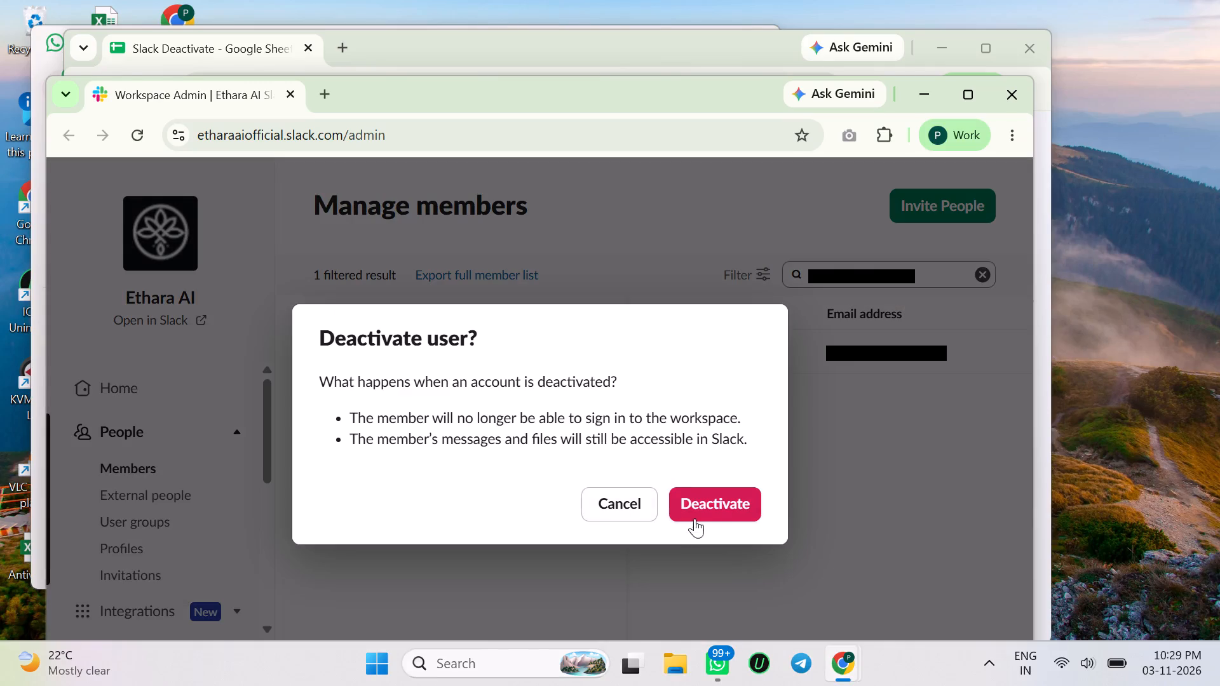
pyautogui.click(721, 502)
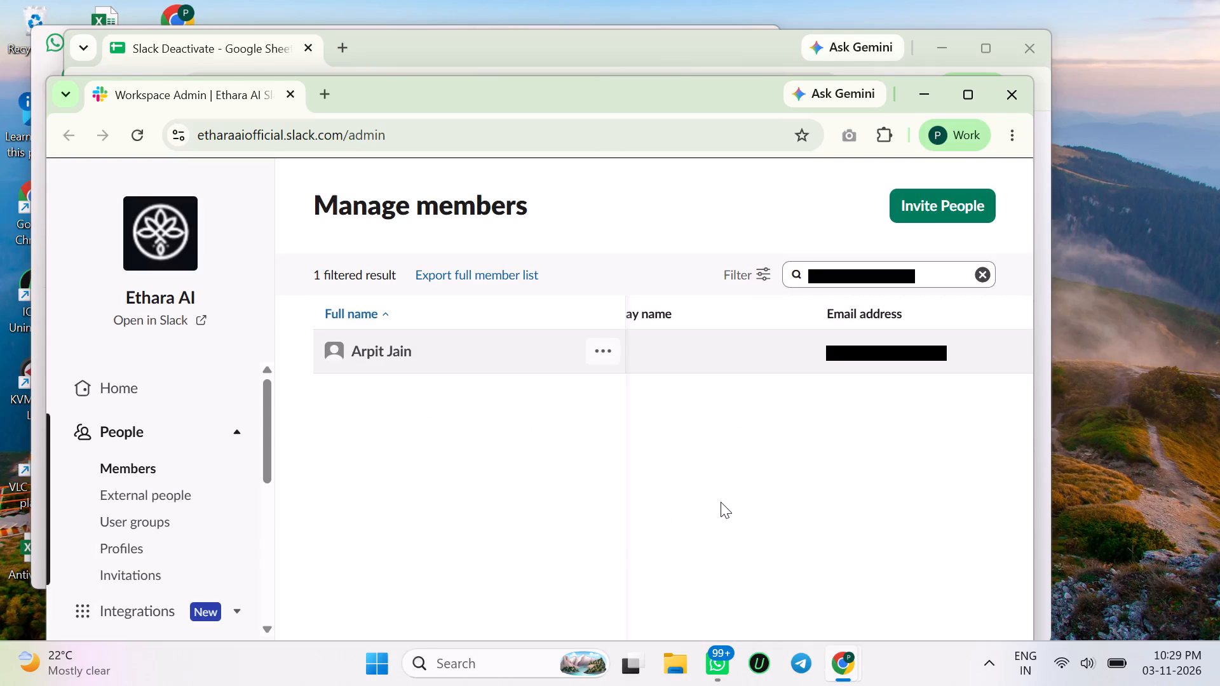
# Look up the row 77 employee in Slack's member list by the email address from the sheet and deactivate that account.
pyautogui.hotkey('alt', 'Tab')
pyautogui.click(504, 482)
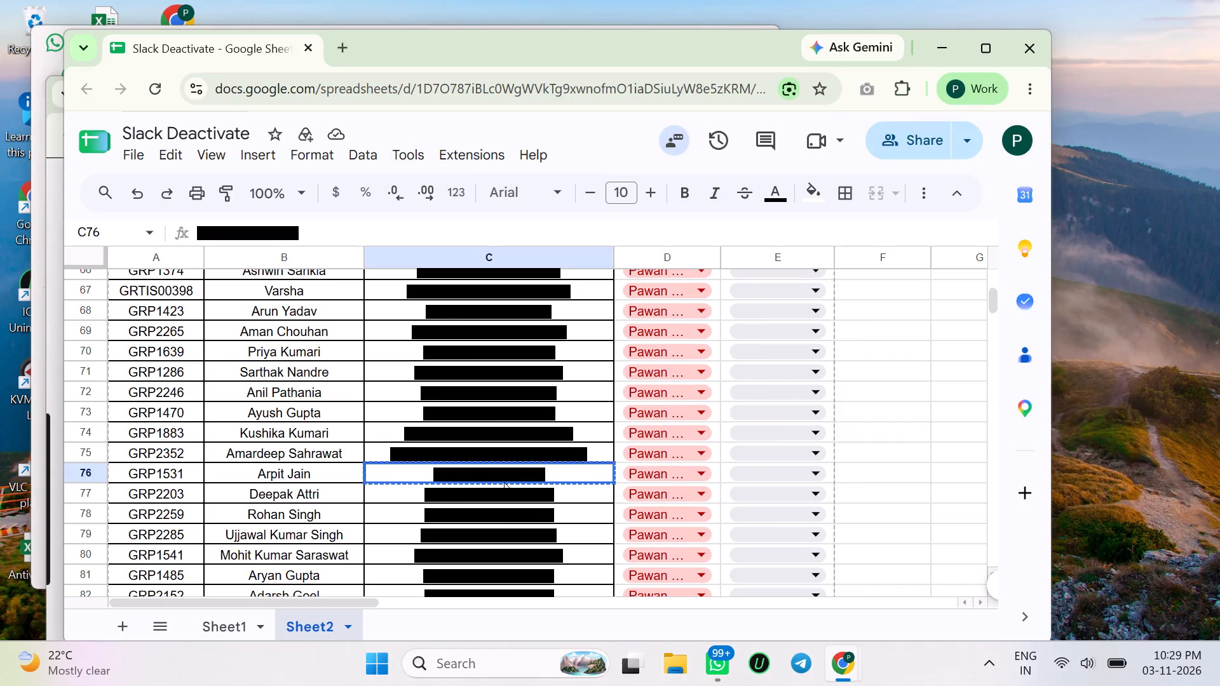
pyautogui.click(505, 490)
pyautogui.hotkey('ctrl', 'c')
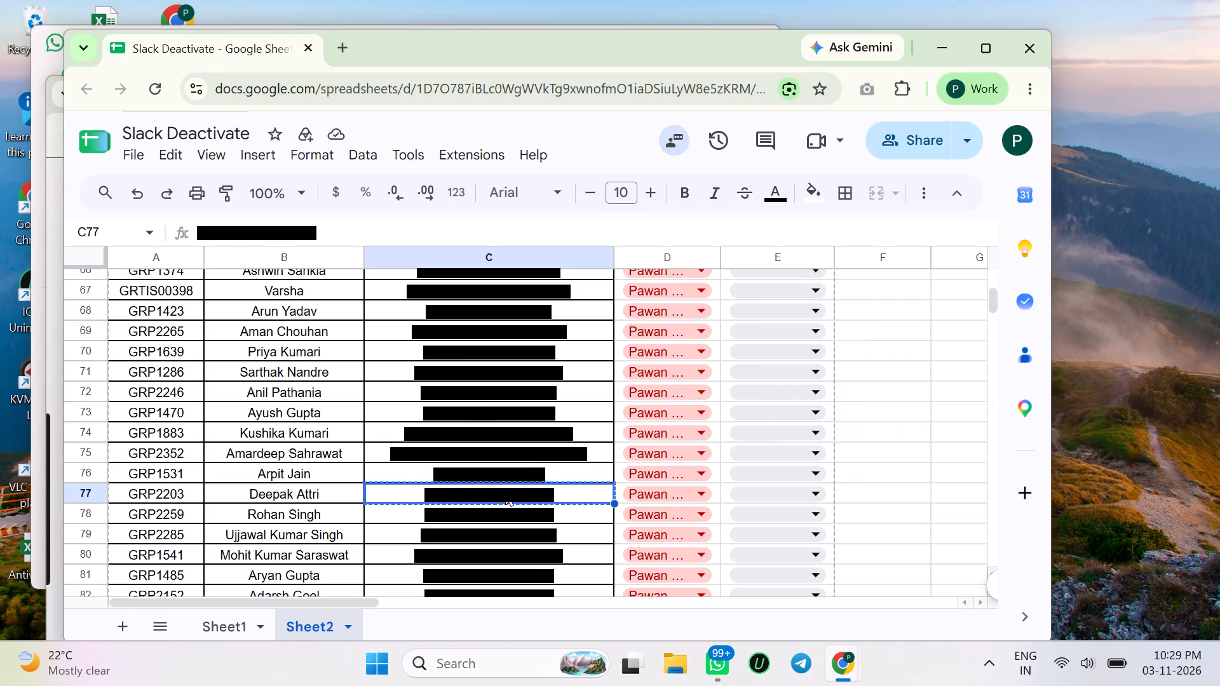
pyautogui.hotkey('alt', 'Tab')
pyautogui.click(876, 272)
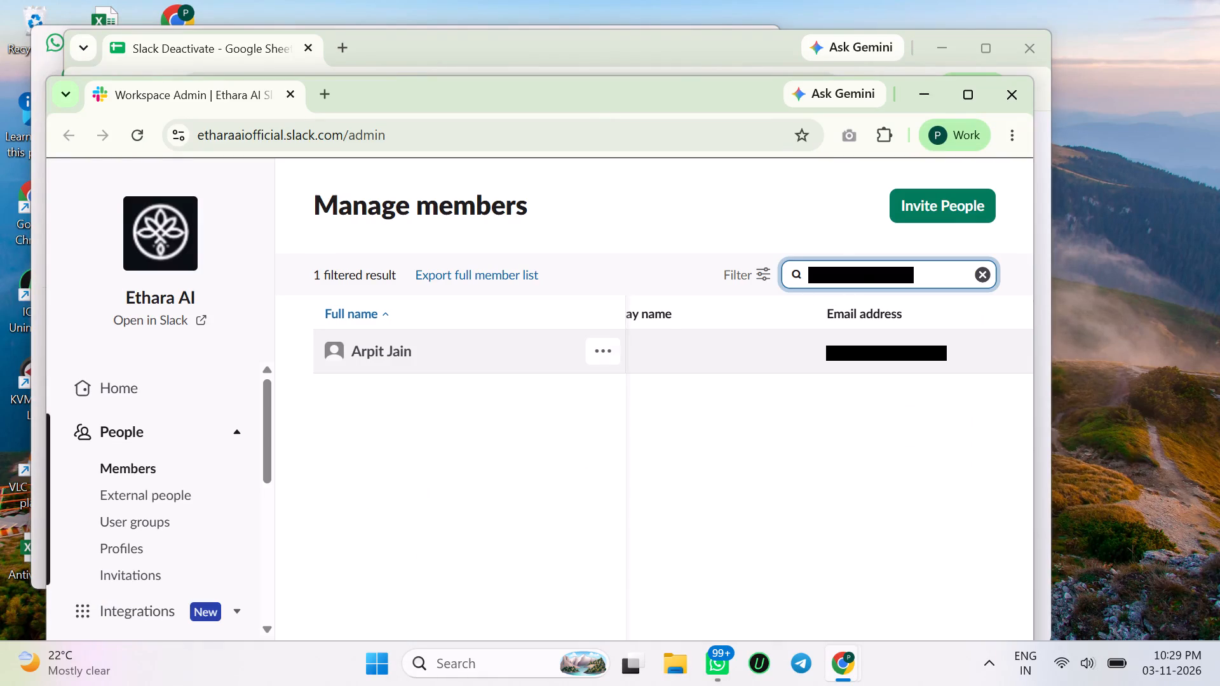
pyautogui.hotkey('ctrl', 'a')
pyautogui.hotkey('ctrl', 'v')
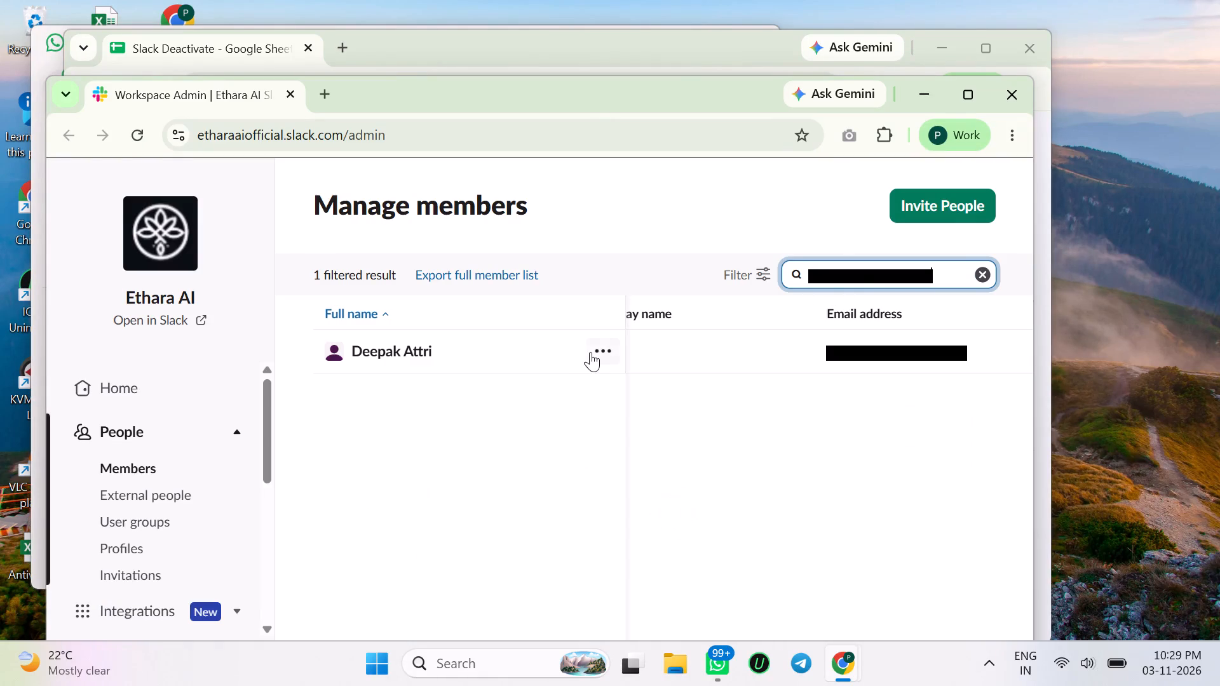
pyautogui.click(604, 349)
pyautogui.click(518, 497)
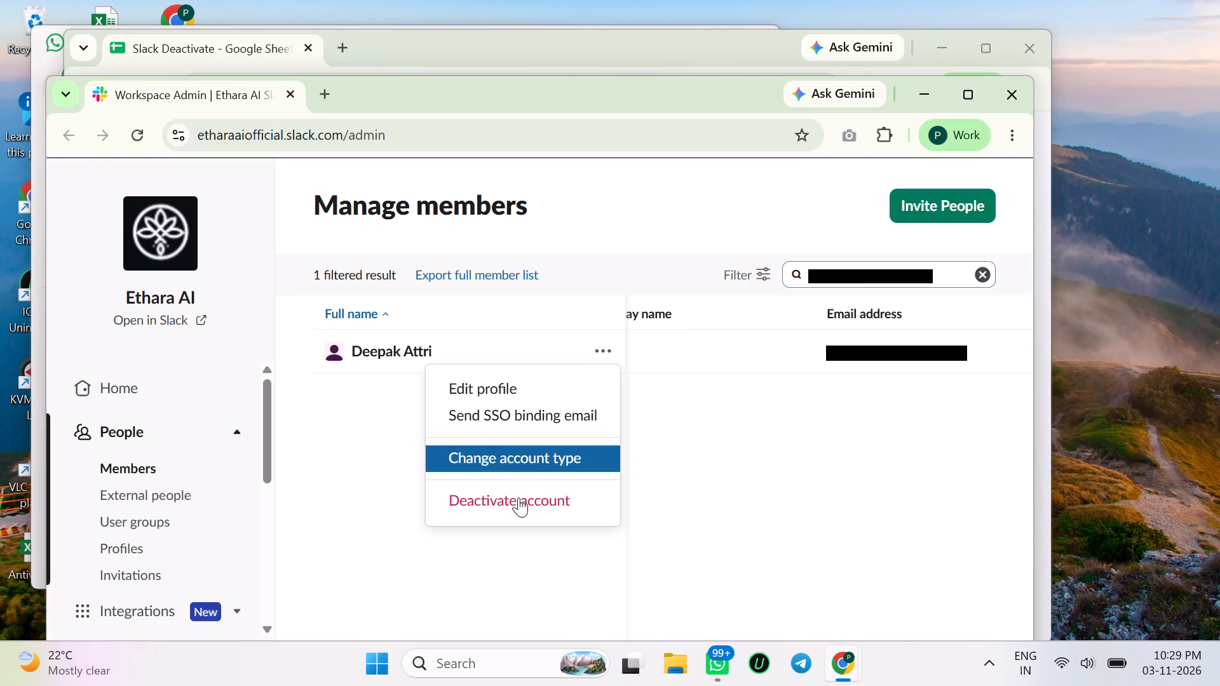
pyautogui.click(689, 504)
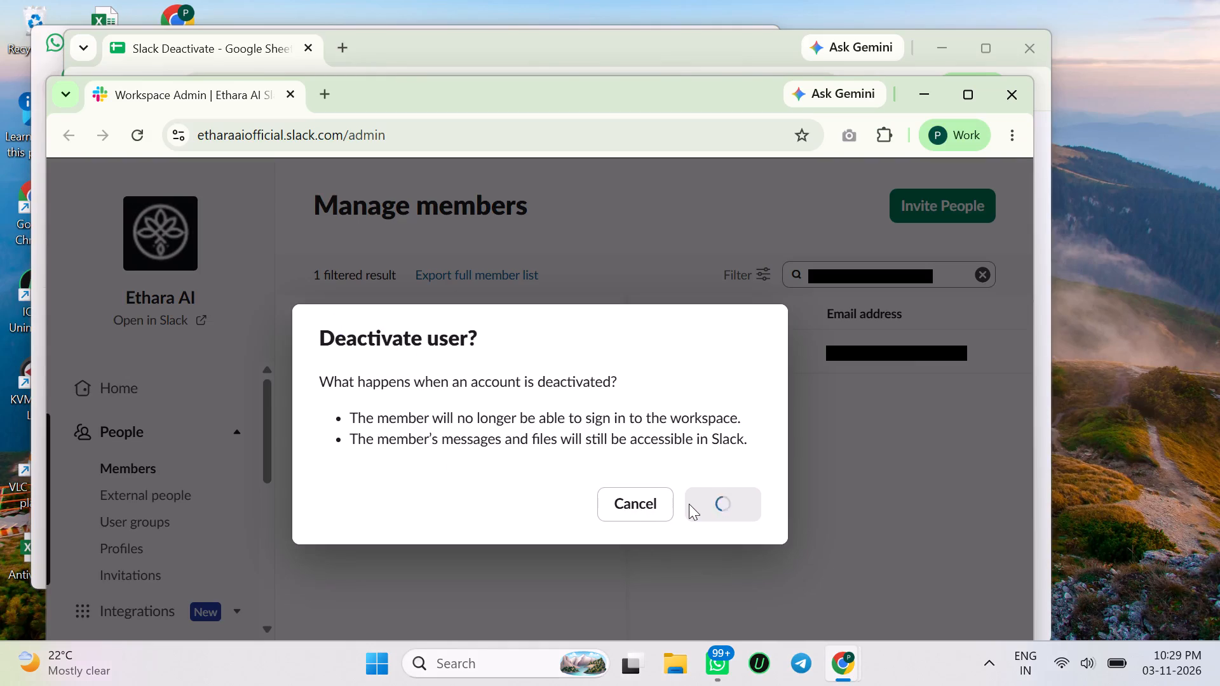
# Look up the row 78 employee in Slack's member list by the email address from the sheet and deactivate that account.
pyautogui.hotkey('alt', 'Tab')
pyautogui.press('Down')
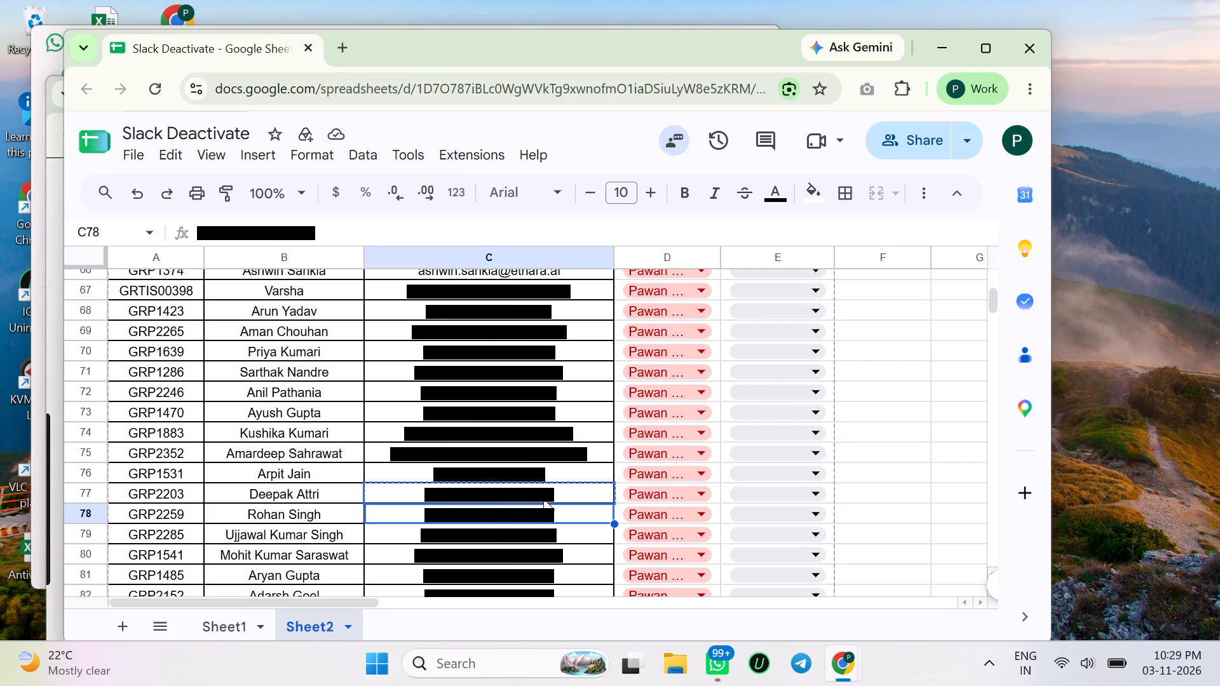
pyautogui.hotkey('ctrl', 'c')
pyautogui.hotkey('alt', 'Tab')
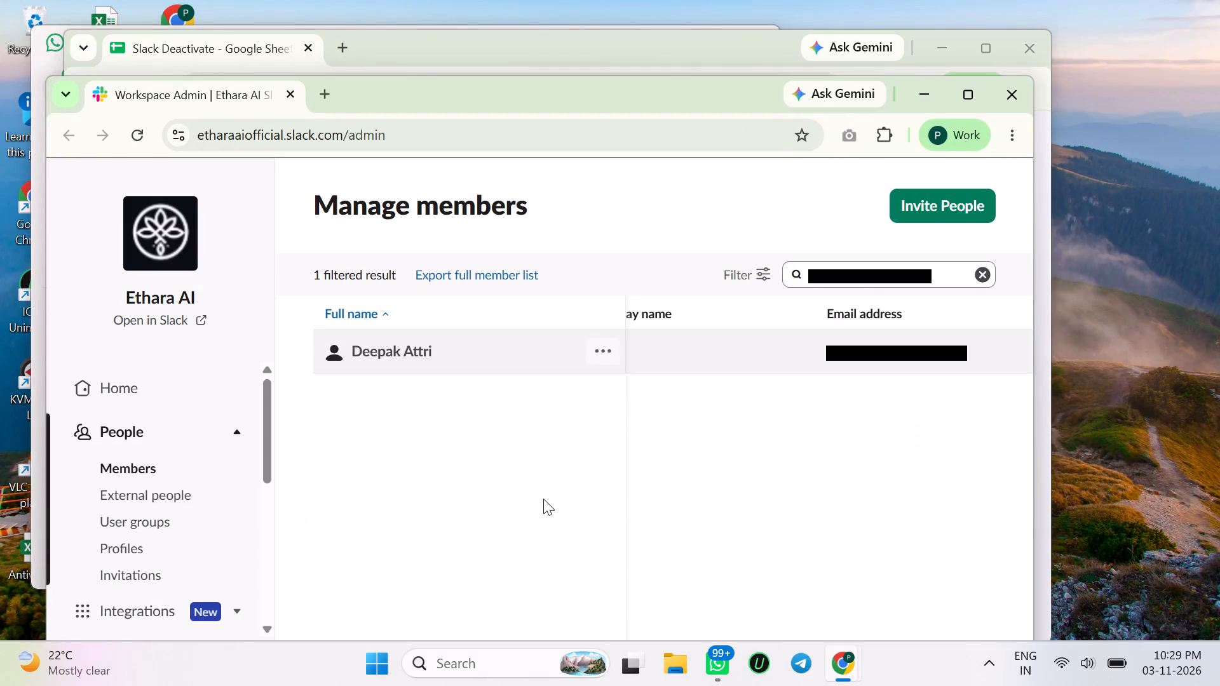
pyautogui.click(878, 269)
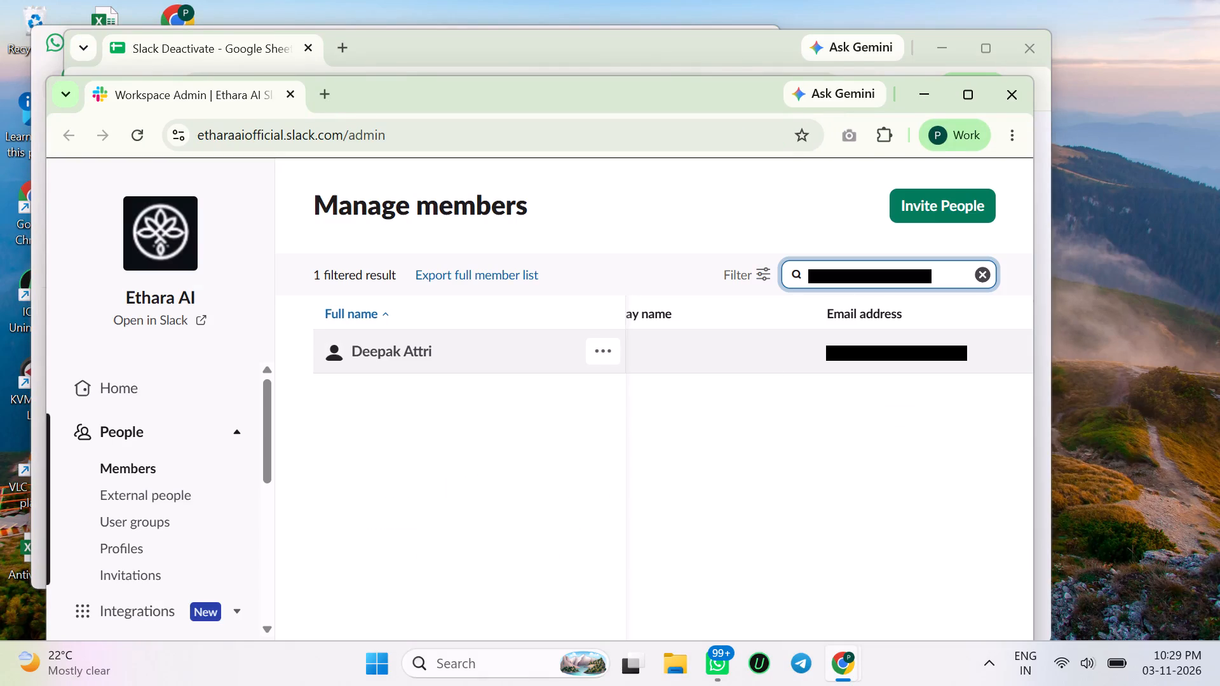
pyautogui.hotkey('ctrl', 'a')
pyautogui.hotkey('ctrl', 'v')
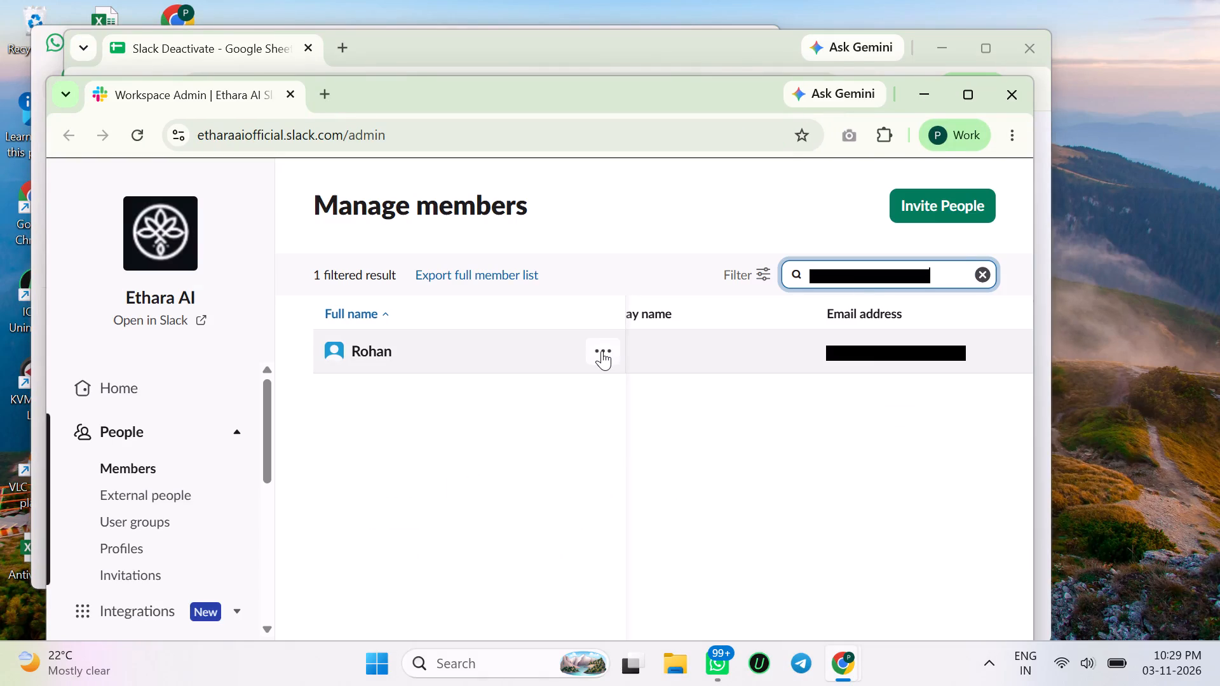
pyautogui.click(602, 351)
pyautogui.click(541, 498)
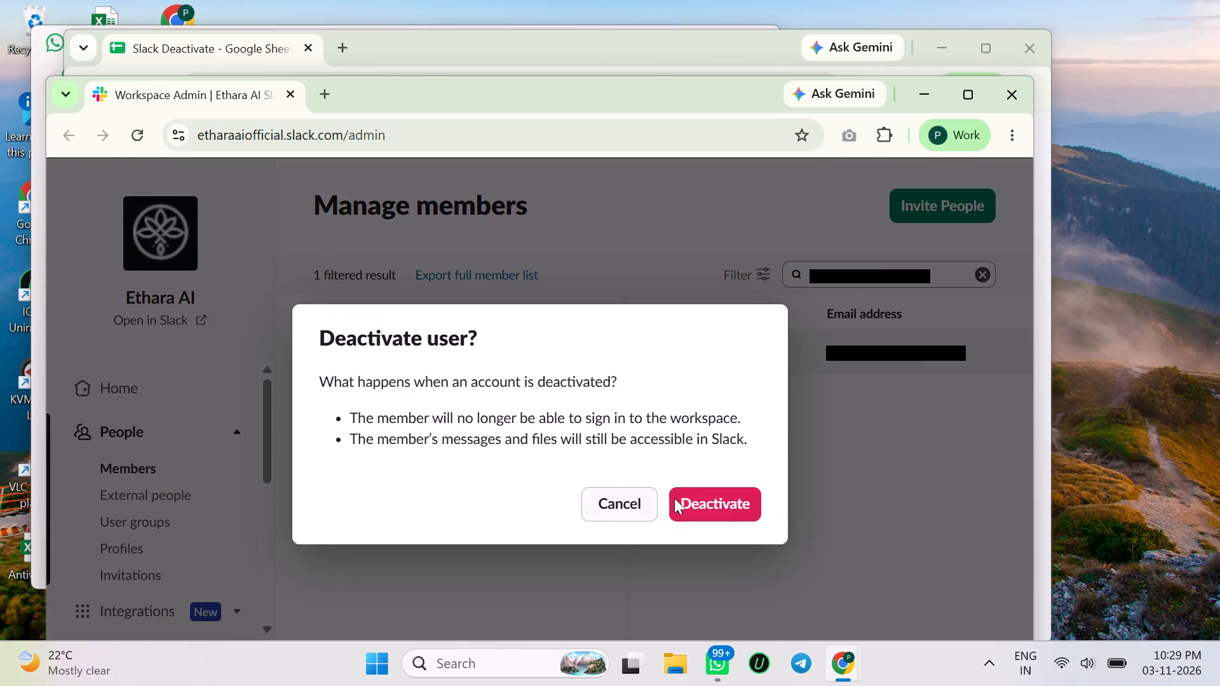
pyautogui.click(698, 499)
# Look up the row 79 employee in Slack's member list by the email address from the sheet and deactivate that account.
pyautogui.hotkey('alt', 'Tab')
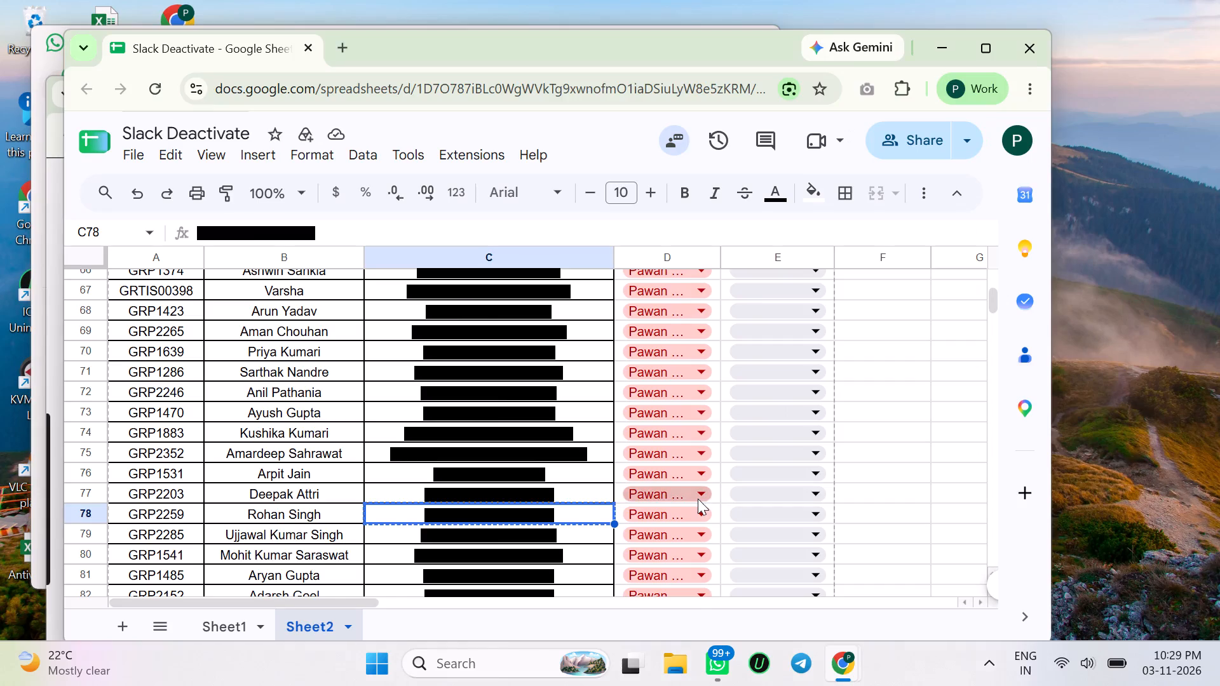
pyautogui.click(569, 533)
pyautogui.hotkey('ctrl', 'c')
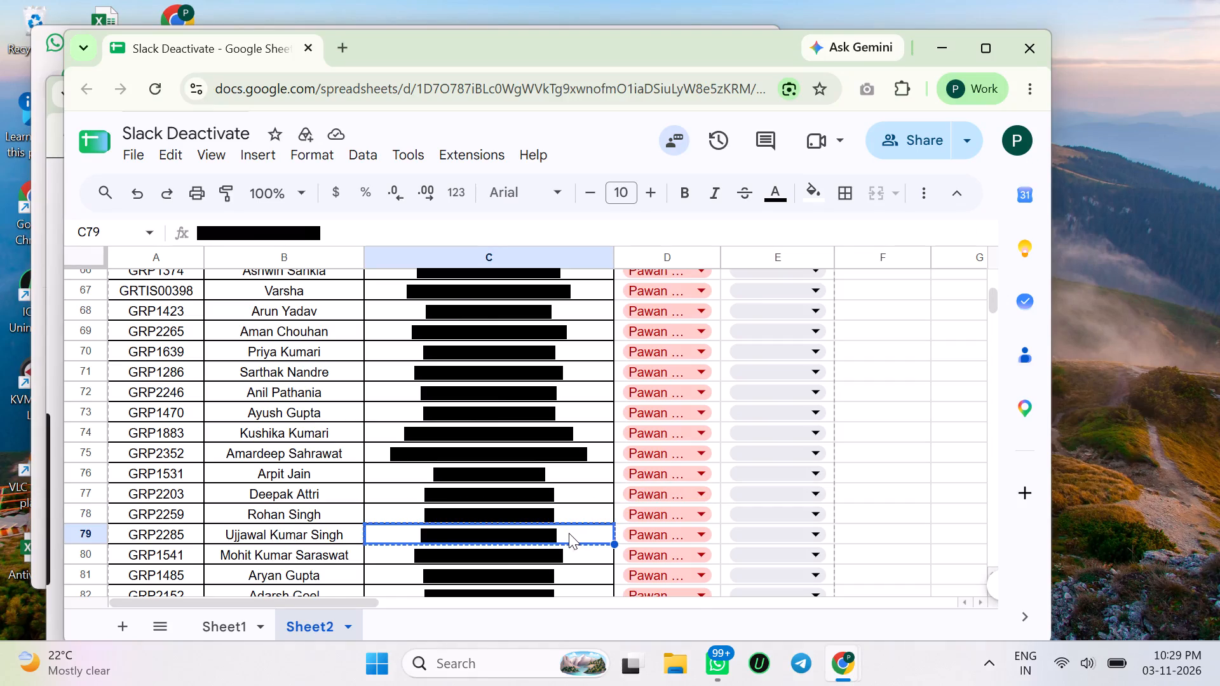
pyautogui.hotkey('alt', 'Tab')
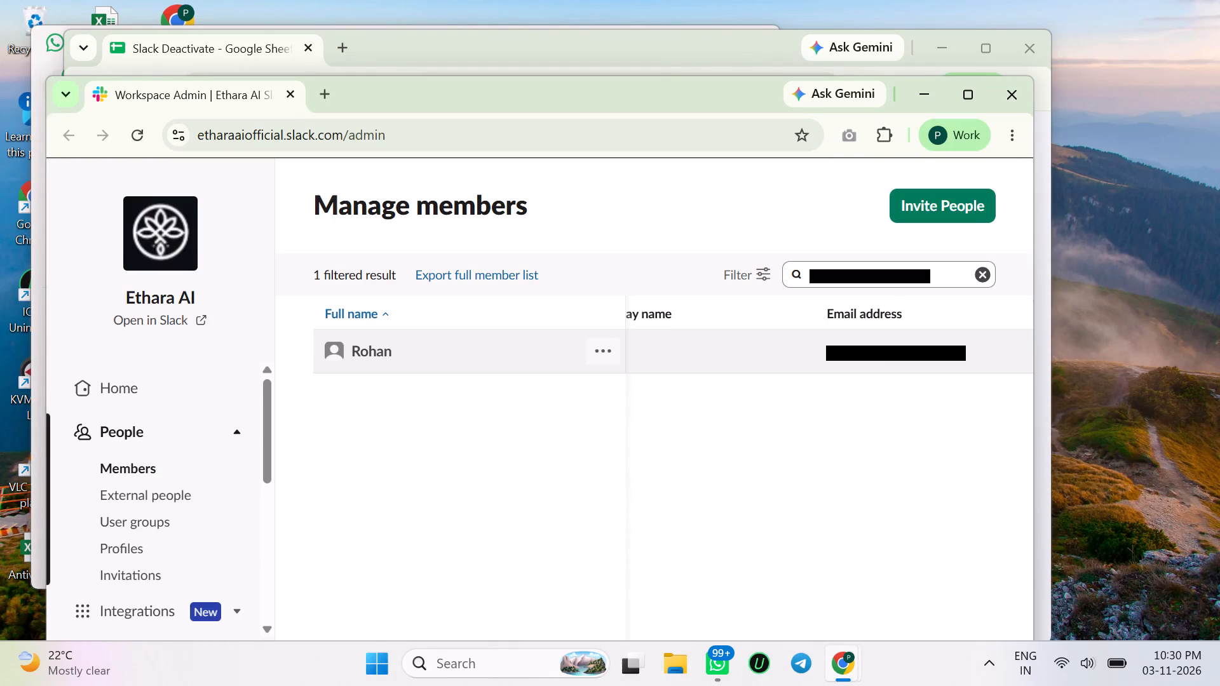
pyautogui.click(918, 272)
pyautogui.hotkey('ctrl', 'a')
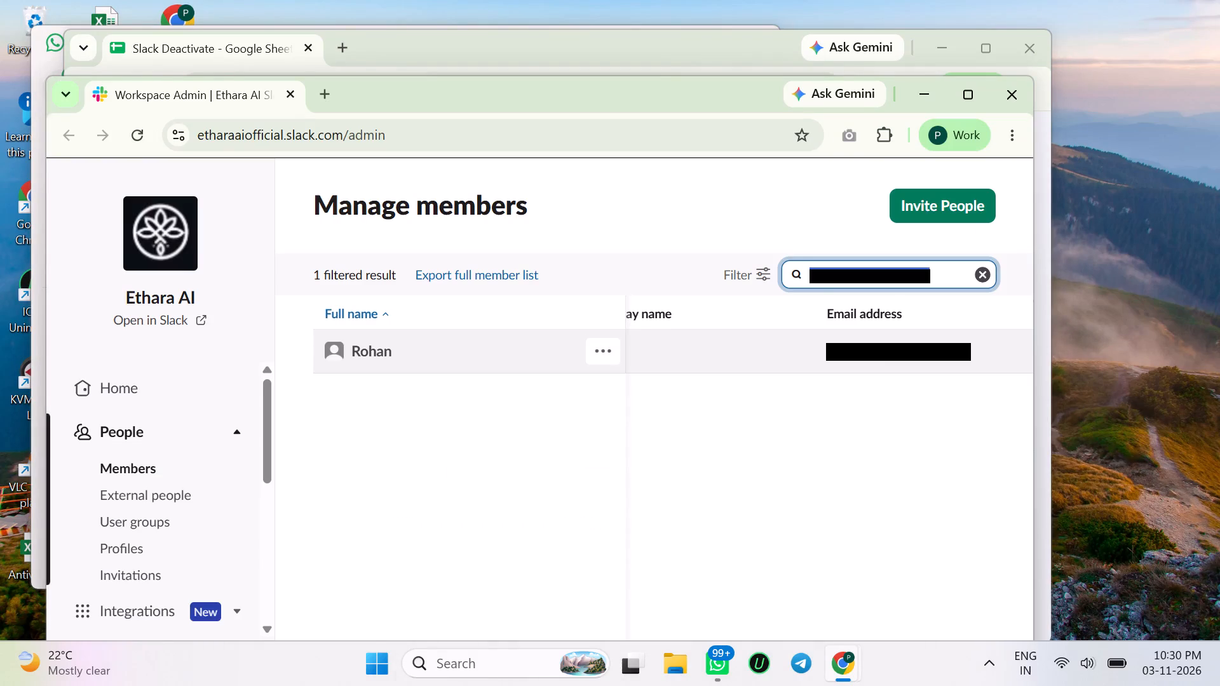
pyautogui.hotkey('ctrl', 'v')
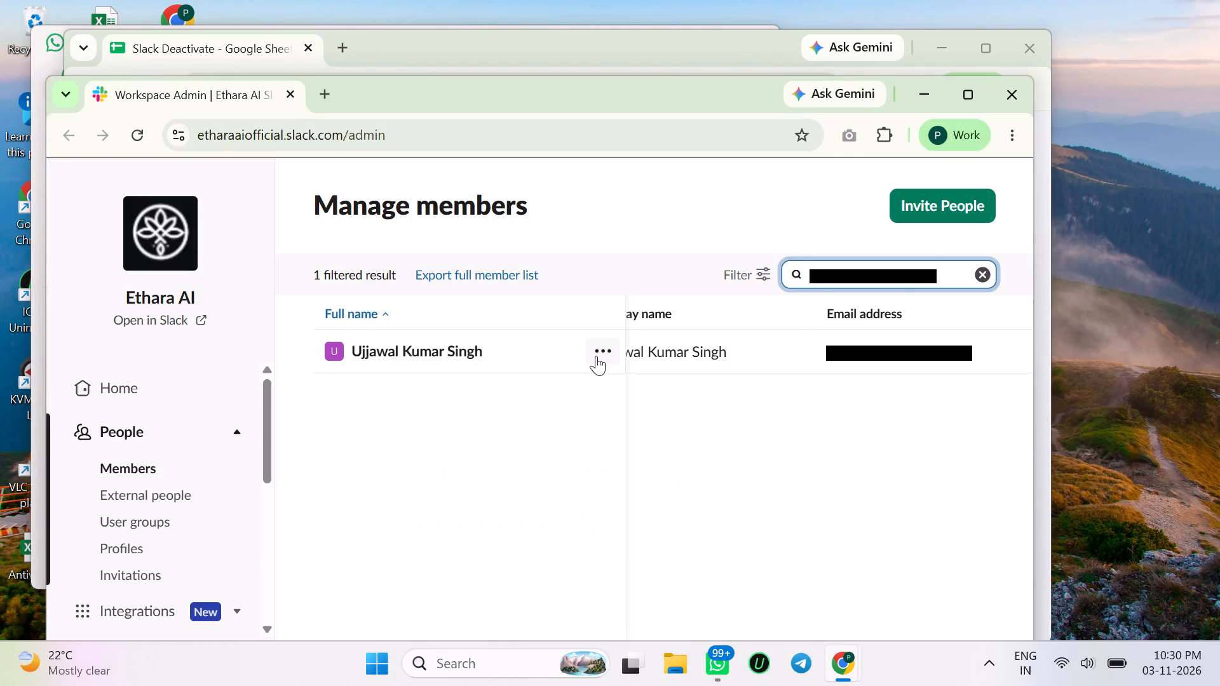
pyautogui.click(596, 356)
pyautogui.click(550, 490)
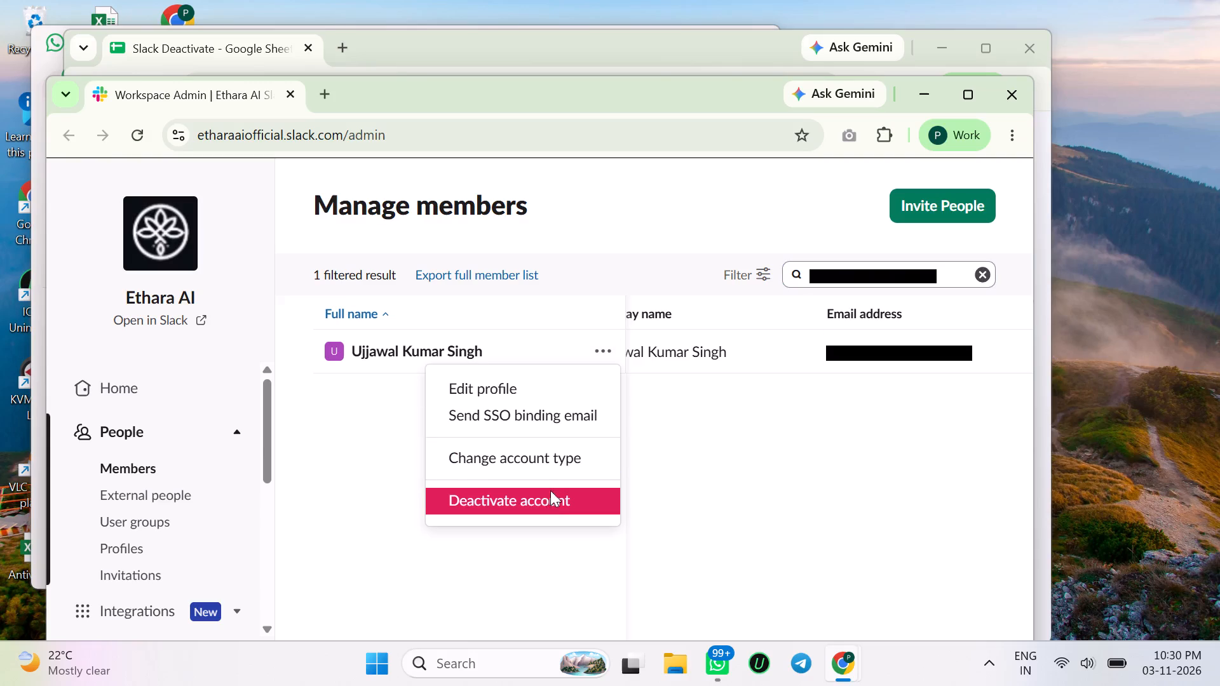
pyautogui.click(722, 504)
# Look up the row 80 employee in Slack's member list by the email address from the sheet and deactivate that account.
pyautogui.hotkey('alt', 'Tab')
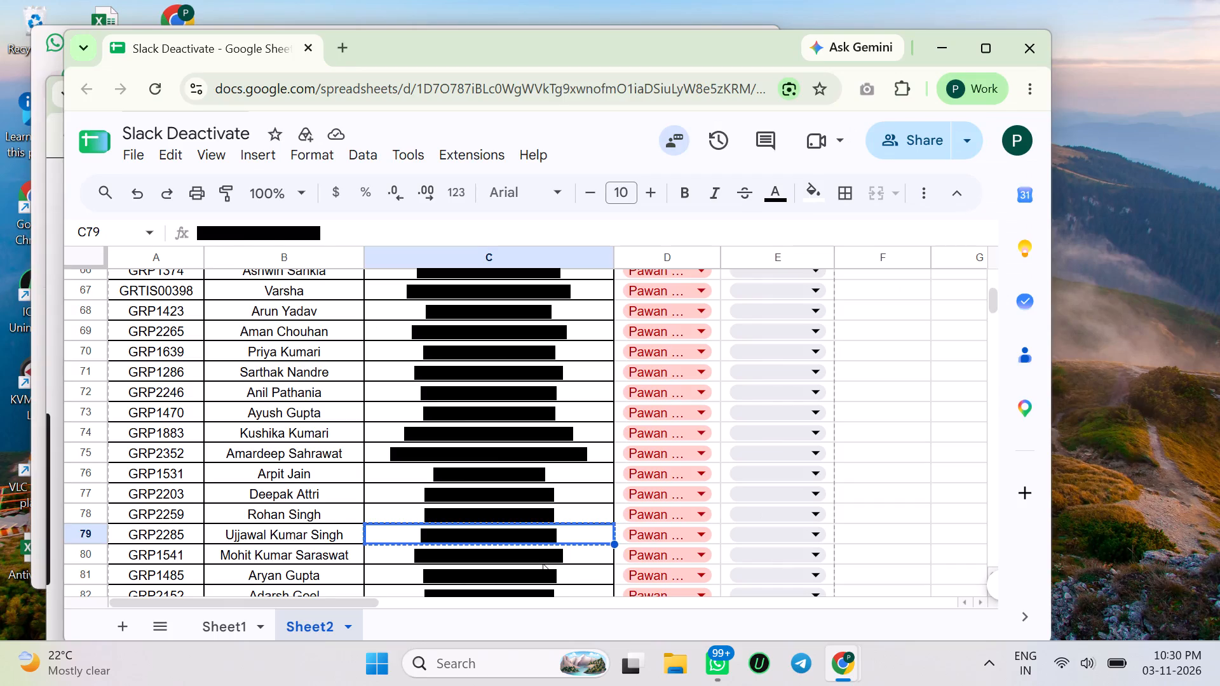
pyautogui.press('Down')
pyautogui.hotkey('ctrl', 'c')
pyautogui.hotkey('alt', 'Tab')
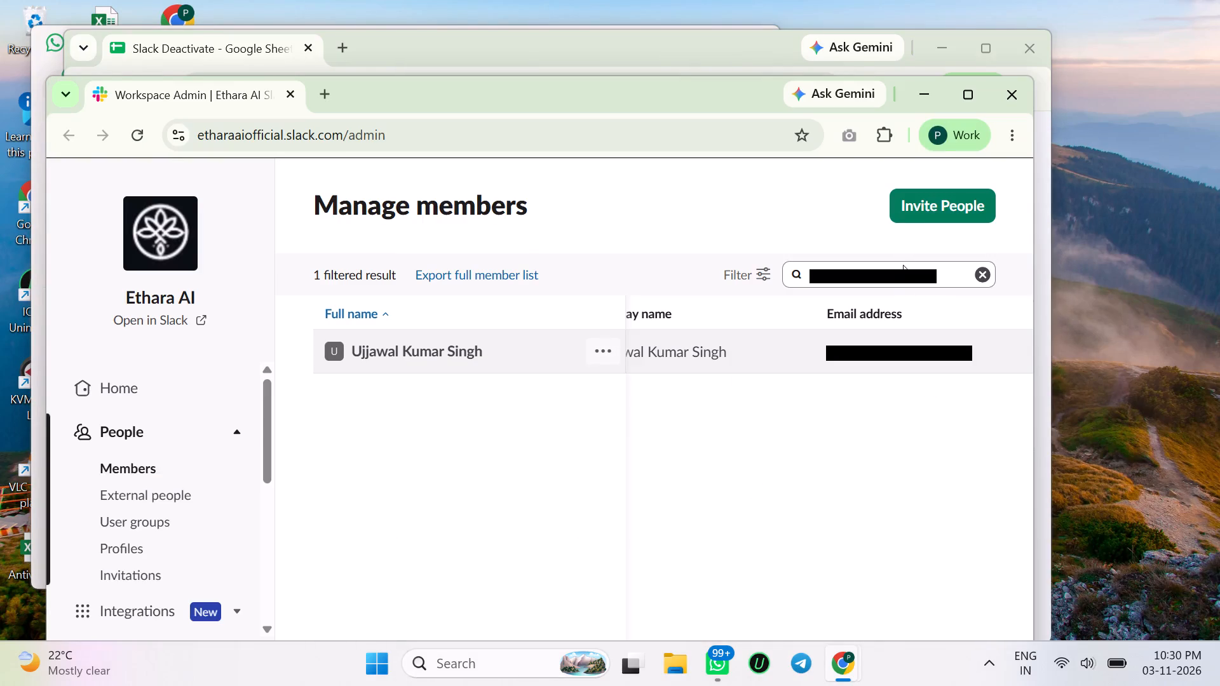
pyautogui.click(898, 268)
pyautogui.hotkey('ctrl', 'a')
pyautogui.hotkey('ctrl', 'v')
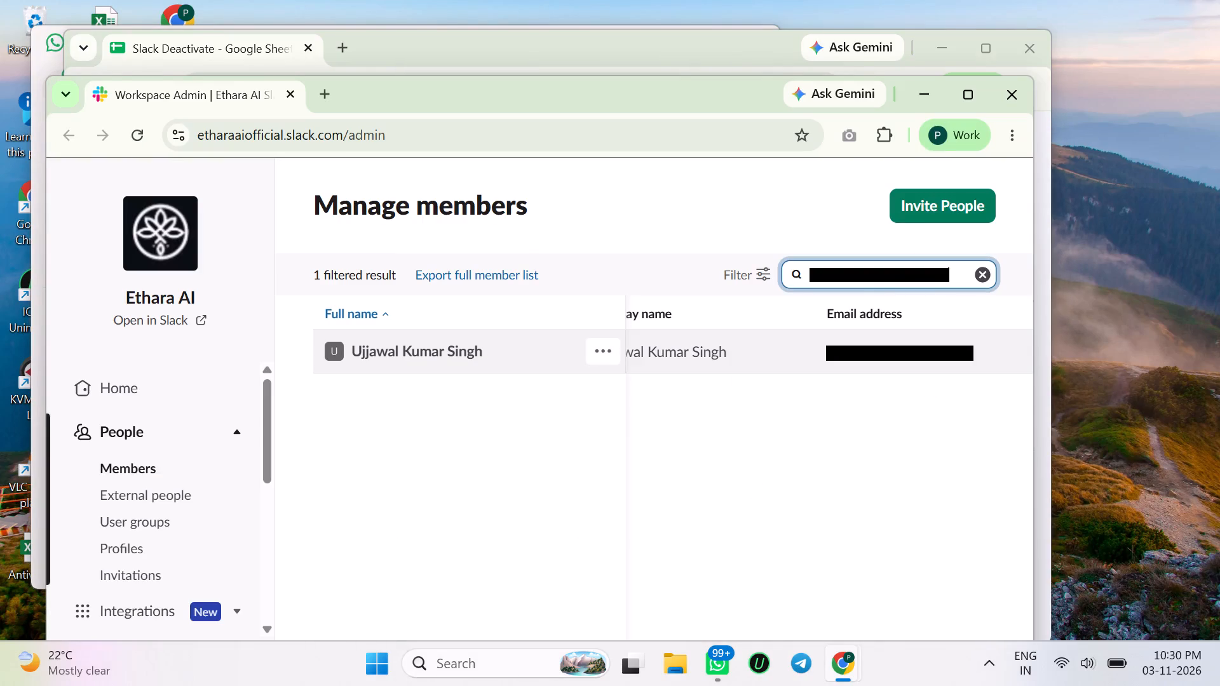
pyautogui.click(609, 356)
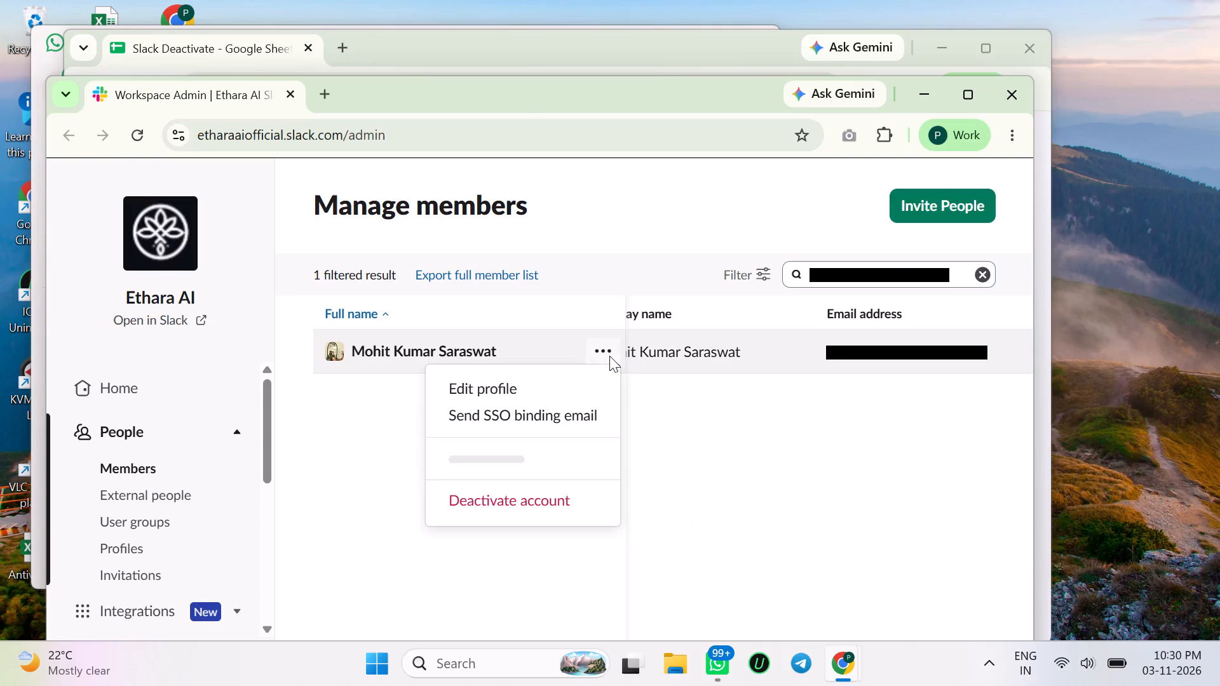
pyautogui.click(553, 493)
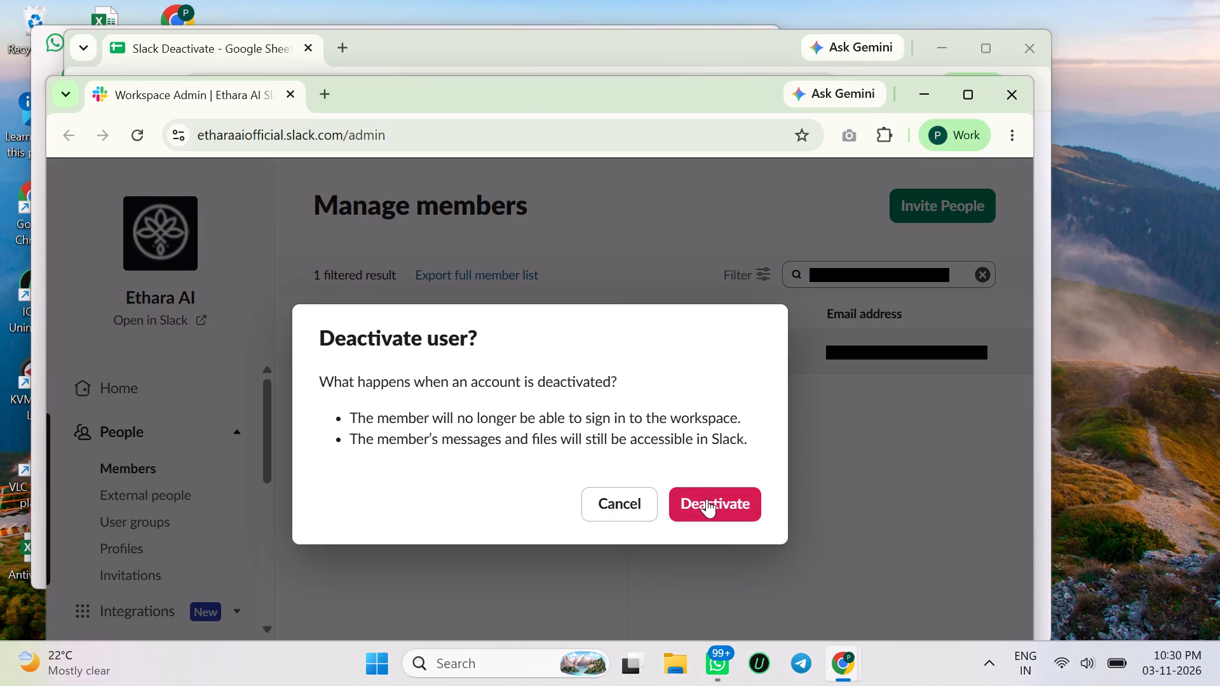
pyautogui.click(707, 499)
# Look up the row 81 employee in Slack's member list by the email address from the sheet and deactivate the matching account.
pyautogui.hotkey('alt', 'Tab')
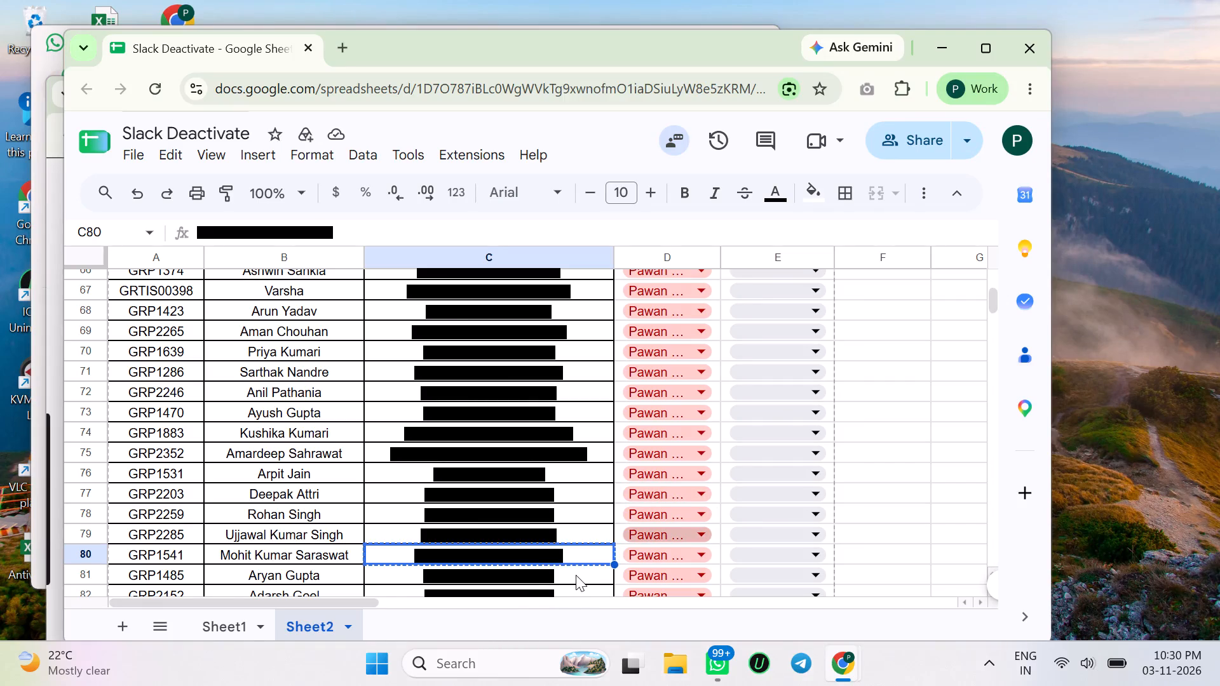
pyautogui.click(576, 575)
pyautogui.hotkey('ctrl', 'c')
pyautogui.hotkey('alt', 'Tab')
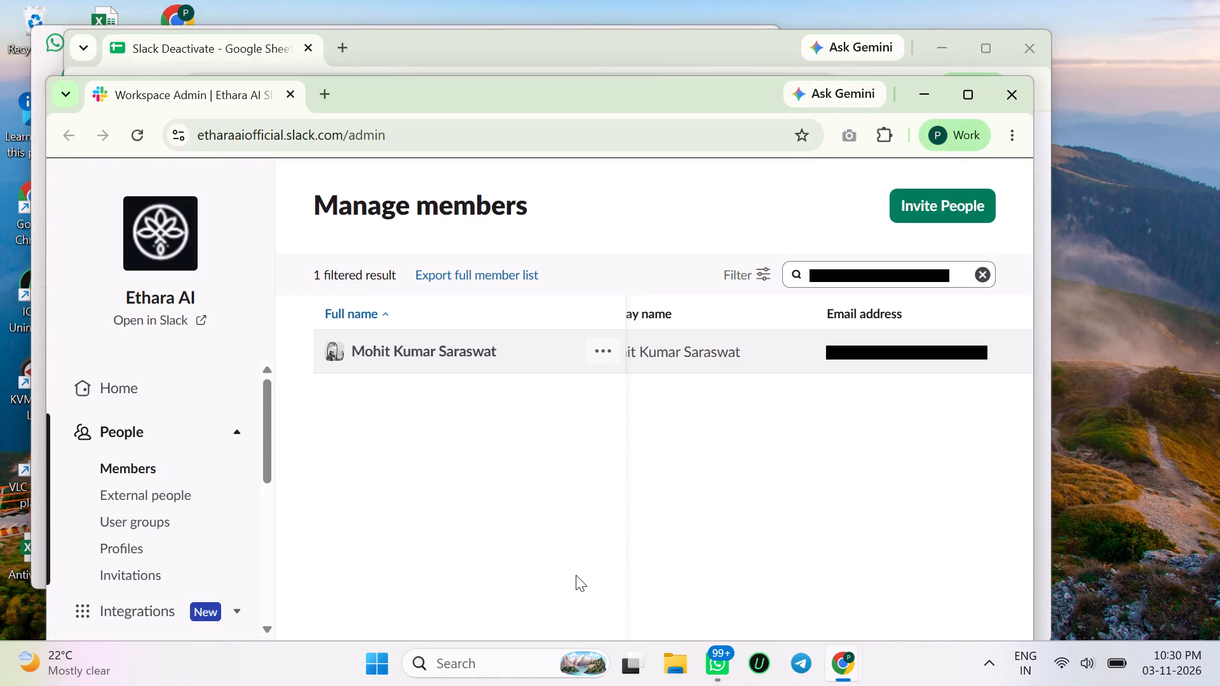
pyautogui.click(951, 269)
pyautogui.hotkey('ctrl', 'a')
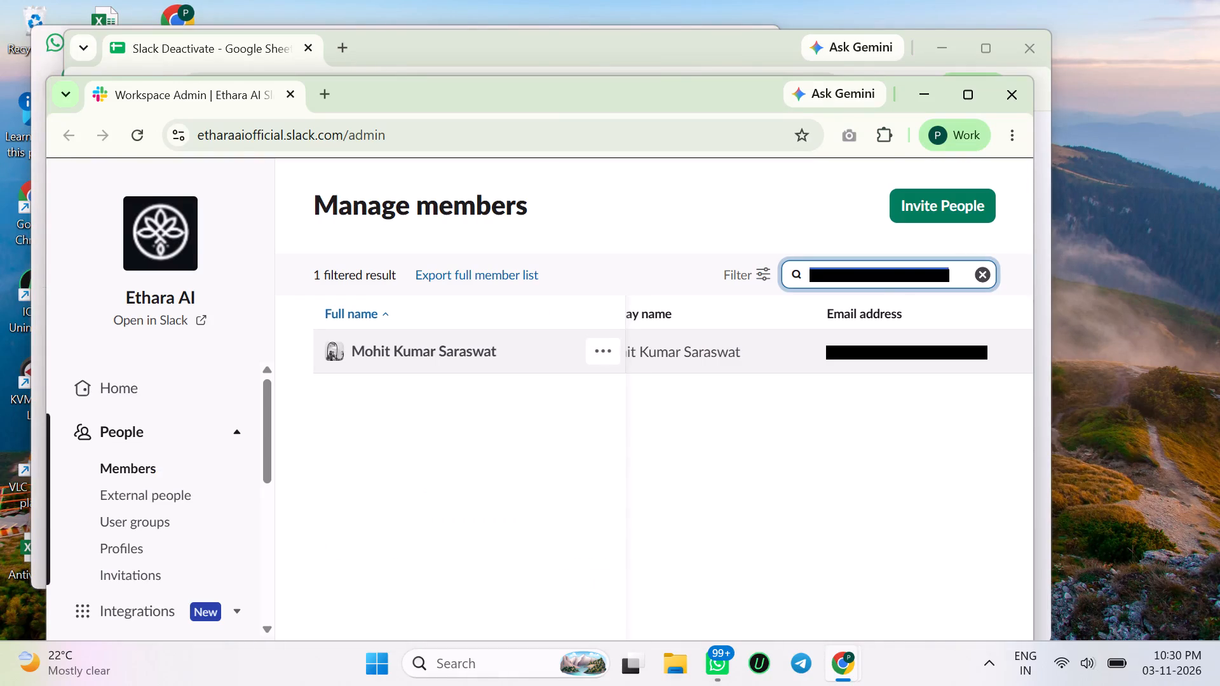
pyautogui.hotkey('ctrl', 'v')
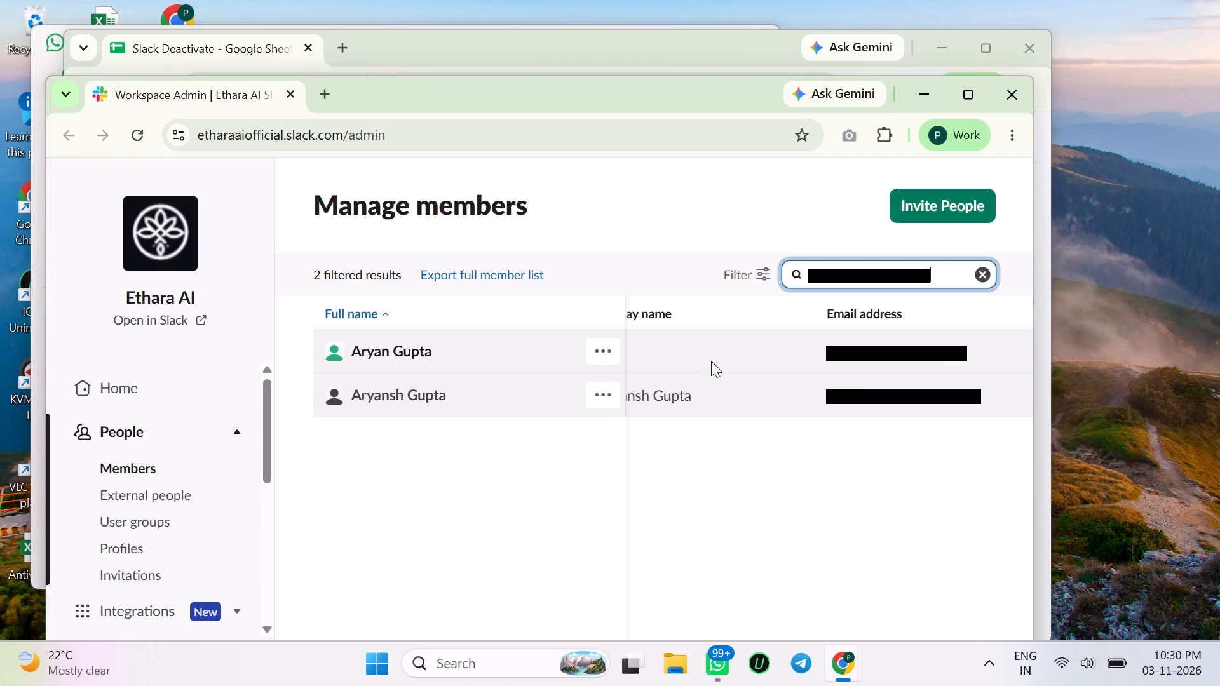
pyautogui.click(597, 349)
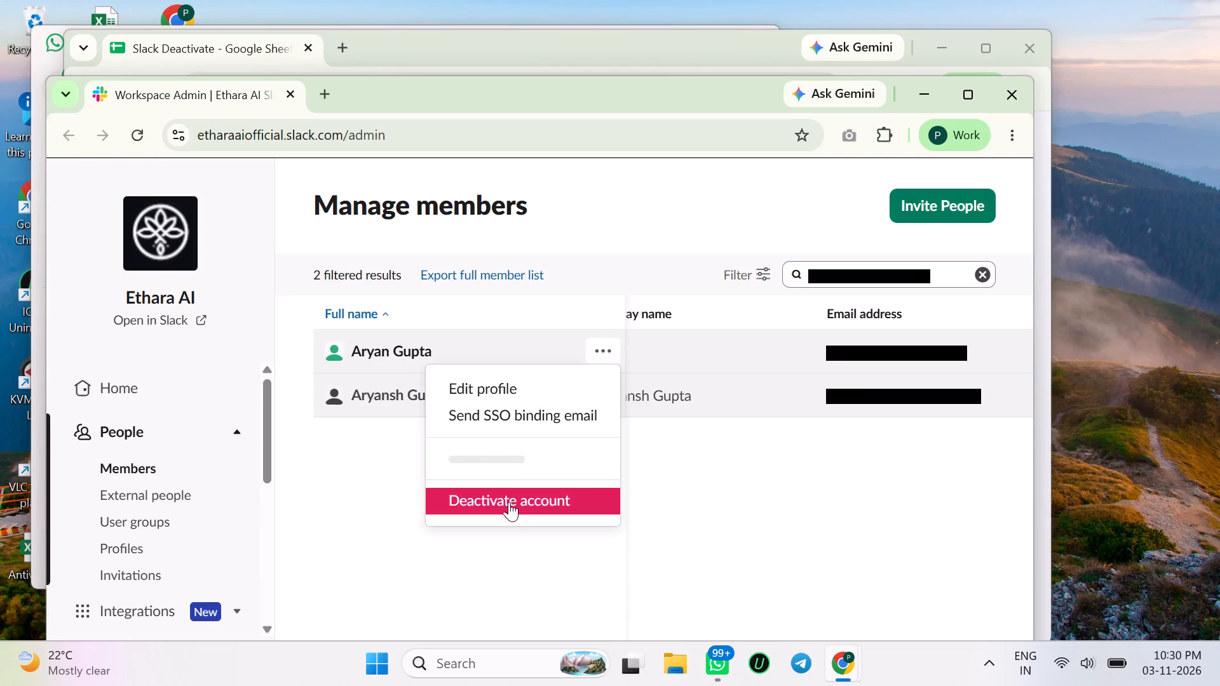
pyautogui.click(508, 508)
pyautogui.click(717, 499)
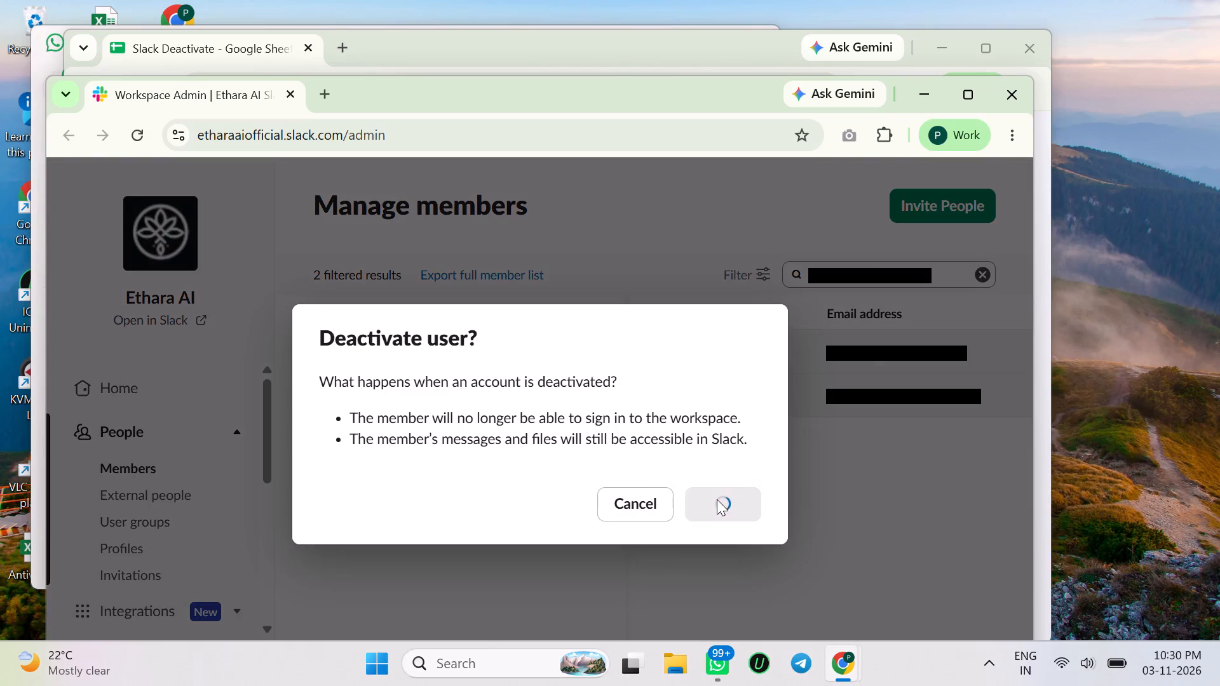
# Look up the row 82 employee in Slack's member list by the email address from the sheet and deactivate that account.
pyautogui.hotkey('alt', 'Tab')
pyautogui.press('Down')
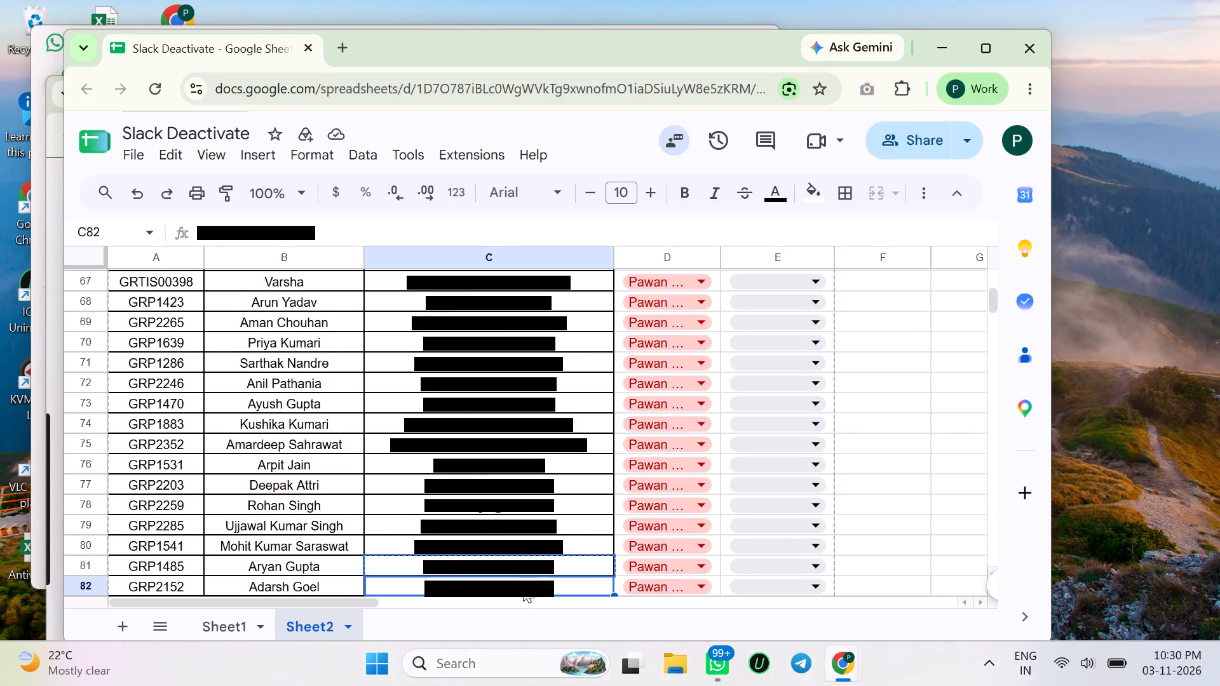
pyautogui.hotkey('ctrl', 'c')
pyautogui.hotkey('alt', 'Tab')
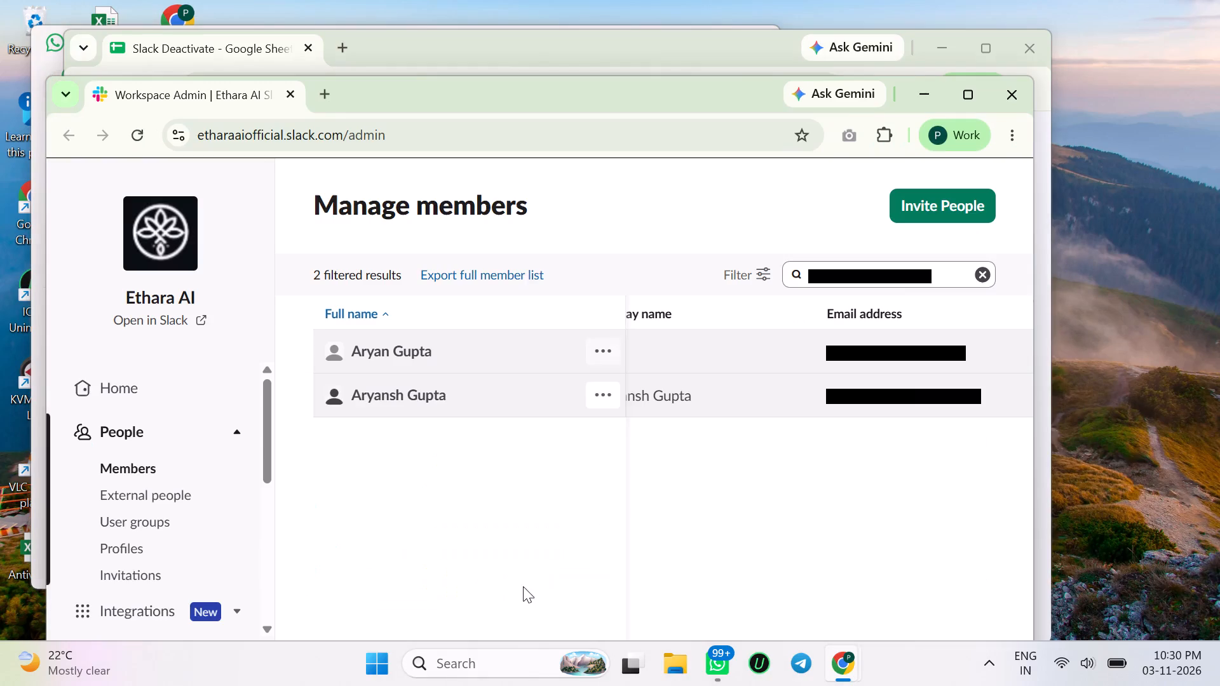
pyautogui.click(914, 274)
pyautogui.hotkey('ctrl', 'a')
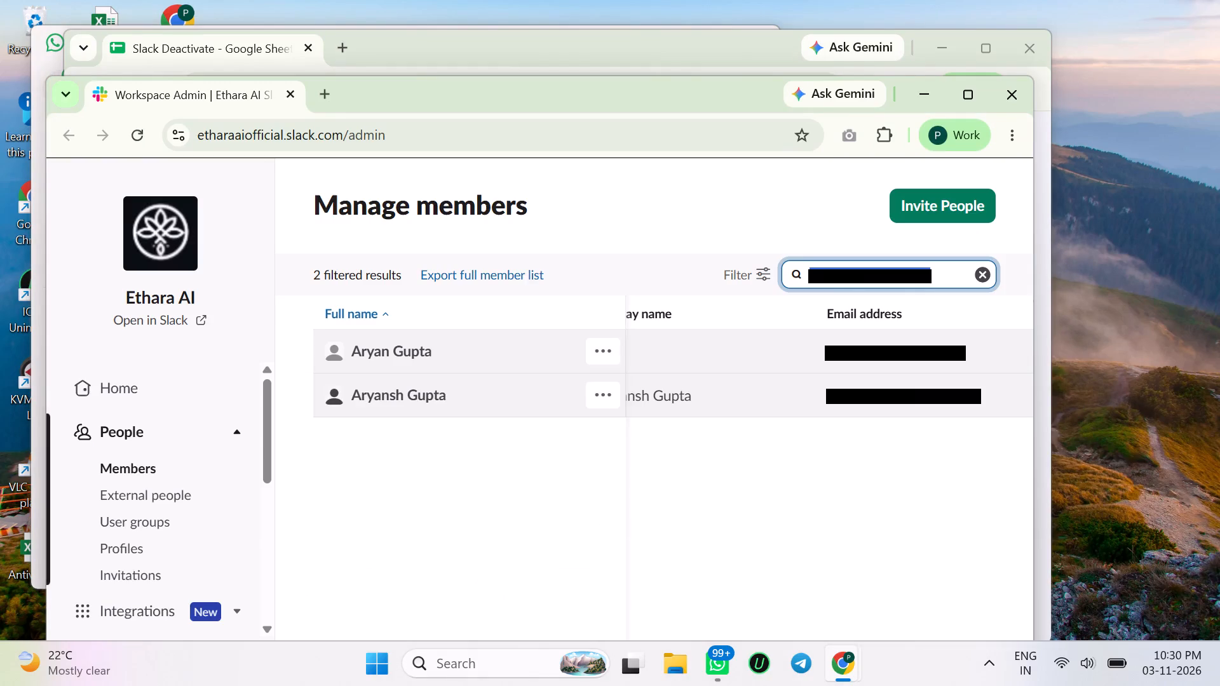
pyautogui.hotkey('ctrl', 'v')
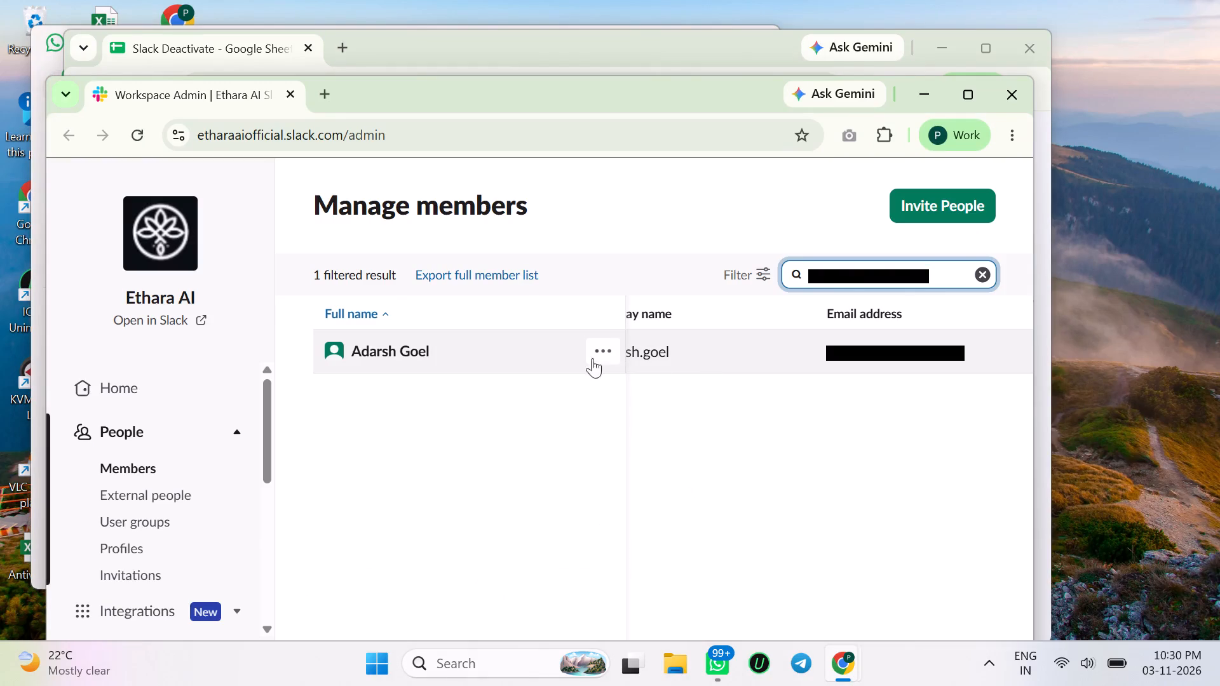
pyautogui.click(610, 354)
pyautogui.click(592, 493)
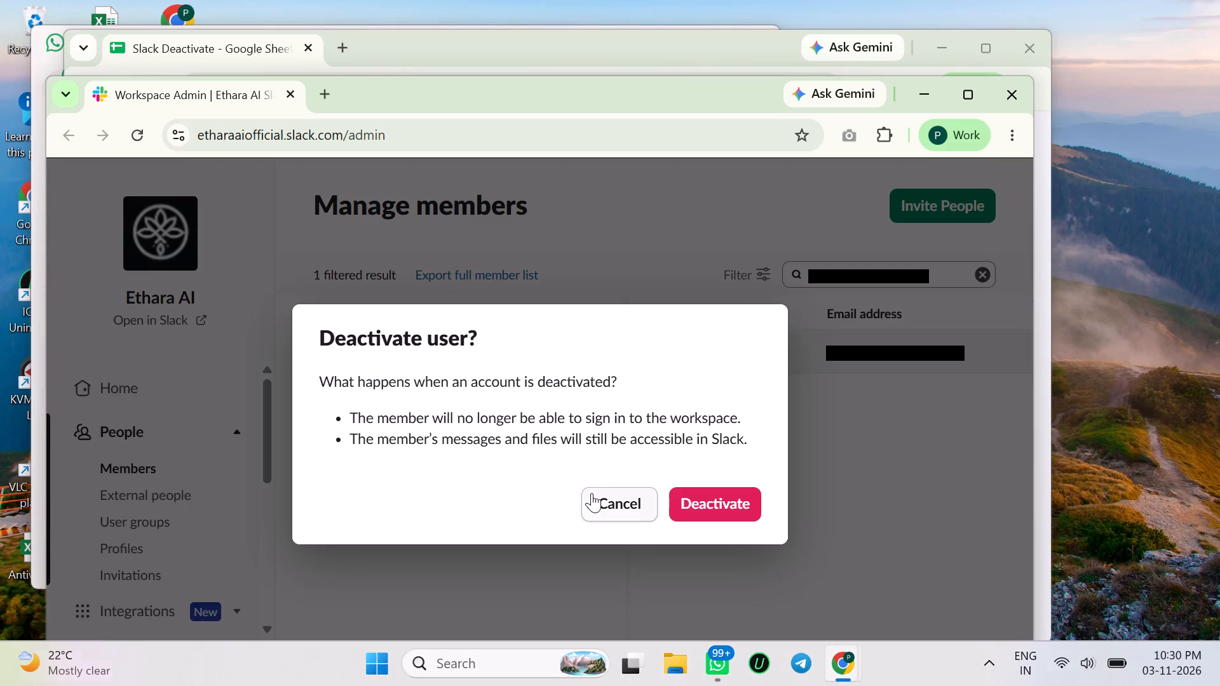
pyautogui.click(707, 503)
# Look up the row 83 employee in Slack's member list by the email address from the sheet and deactivate that account.
pyautogui.hotkey('alt', 'Tab')
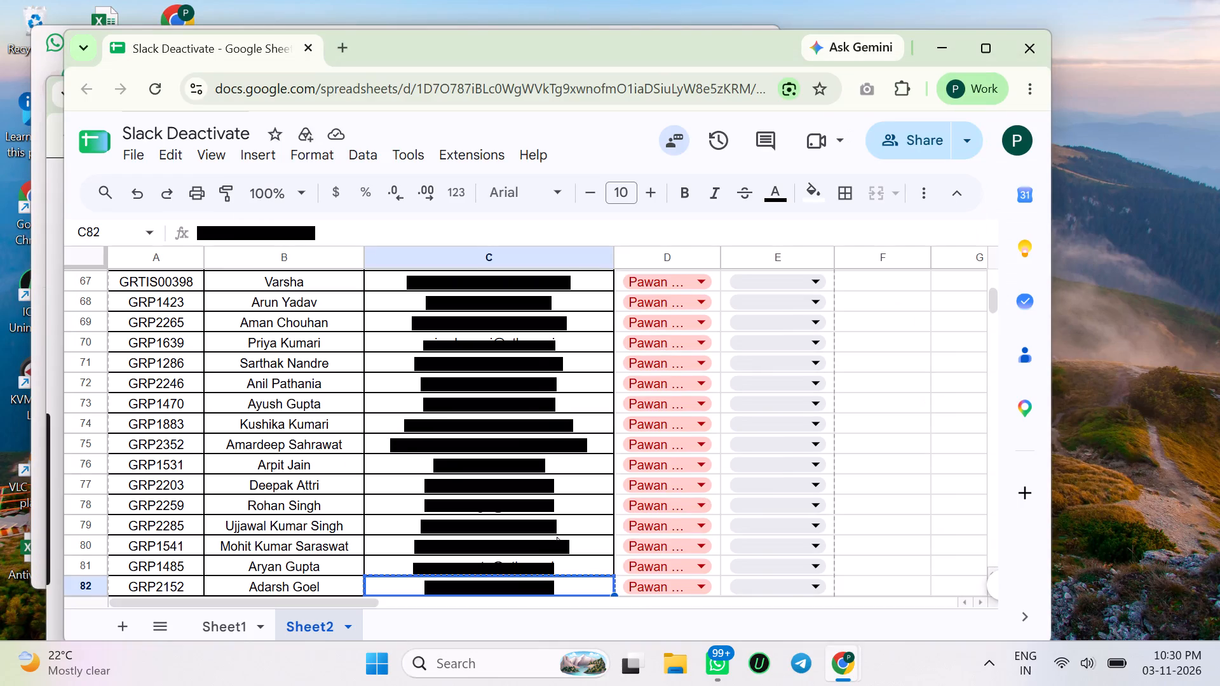
pyautogui.scroll(-2, 533, 539)
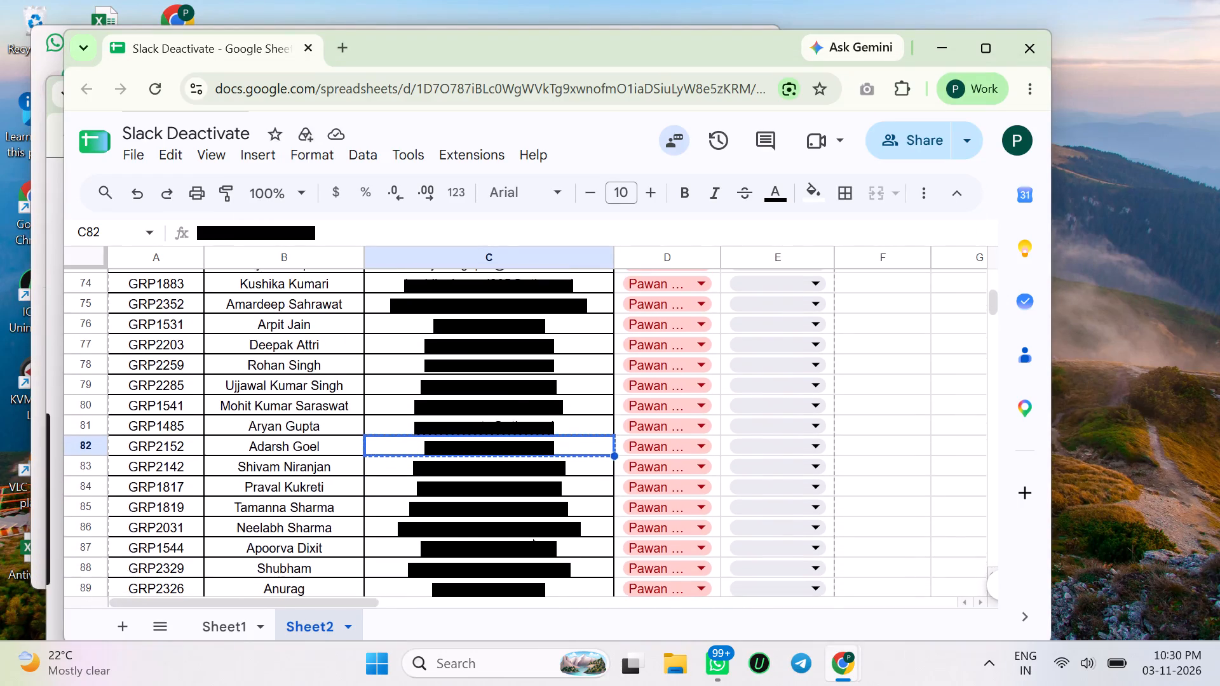
pyautogui.scroll(-2, 533, 539)
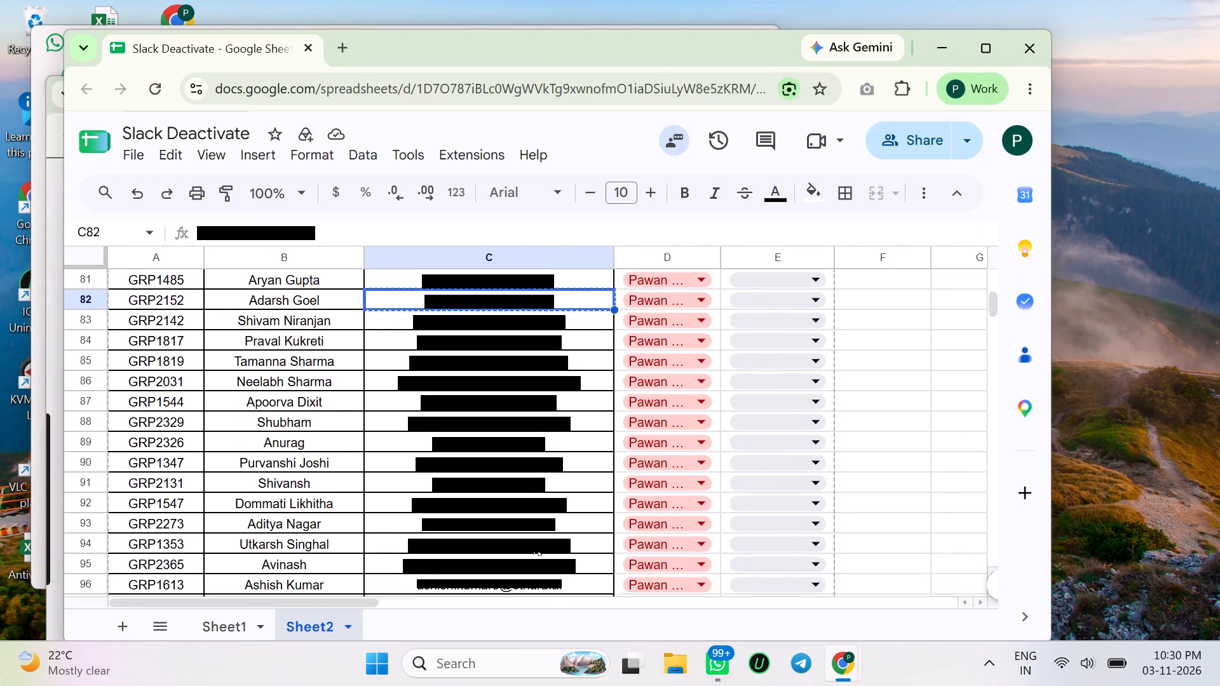
pyautogui.scroll(-1, 533, 539)
pyautogui.press('Down')
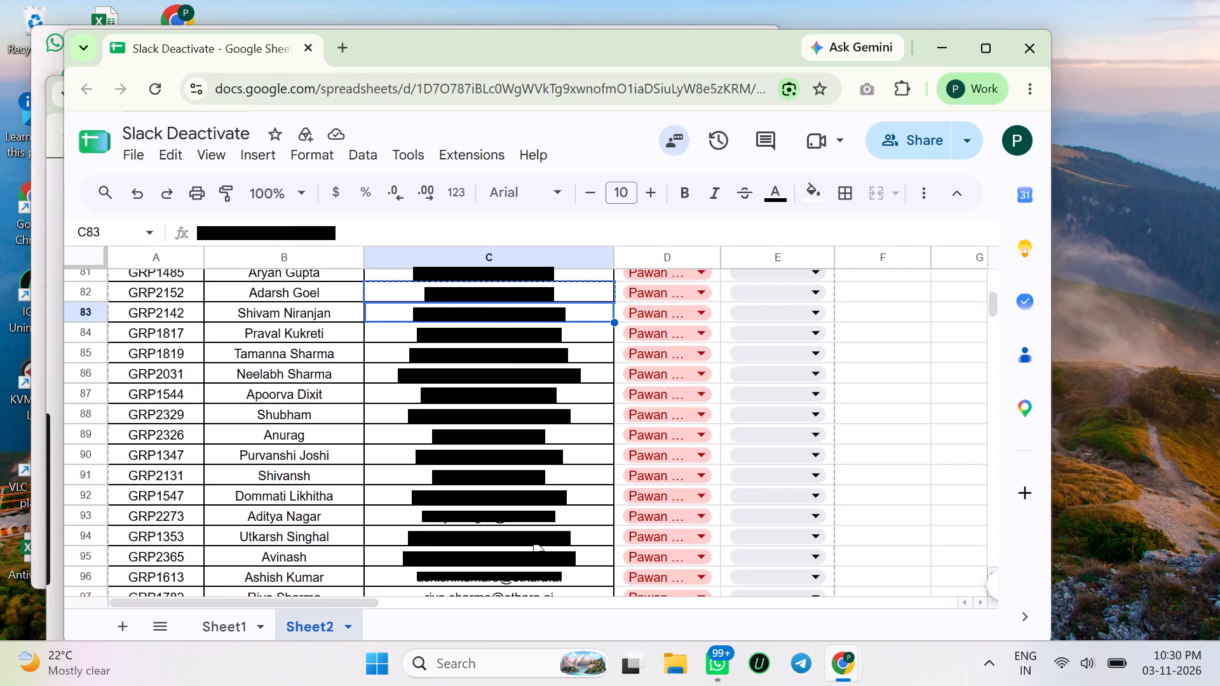
pyautogui.hotkey('ctrl', 'c')
pyautogui.hotkey('alt', 'Tab')
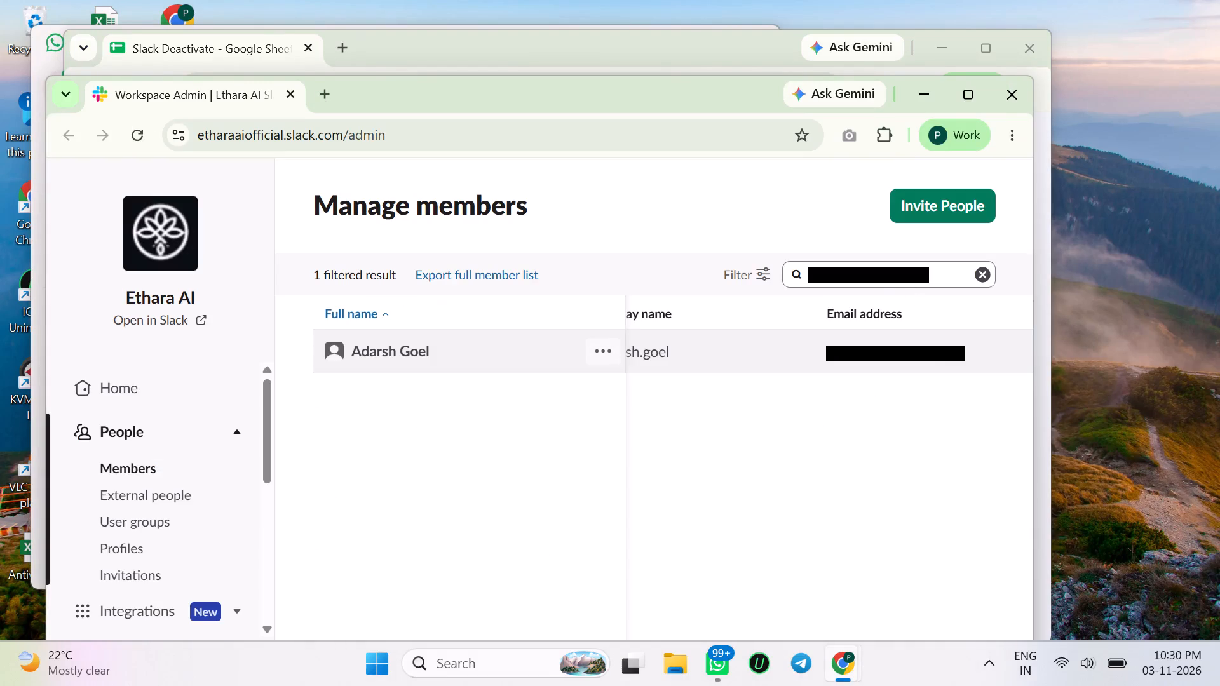
pyautogui.click(906, 270)
pyautogui.hotkey('ctrl', 'a')
pyautogui.hotkey('ctrl', 'v')
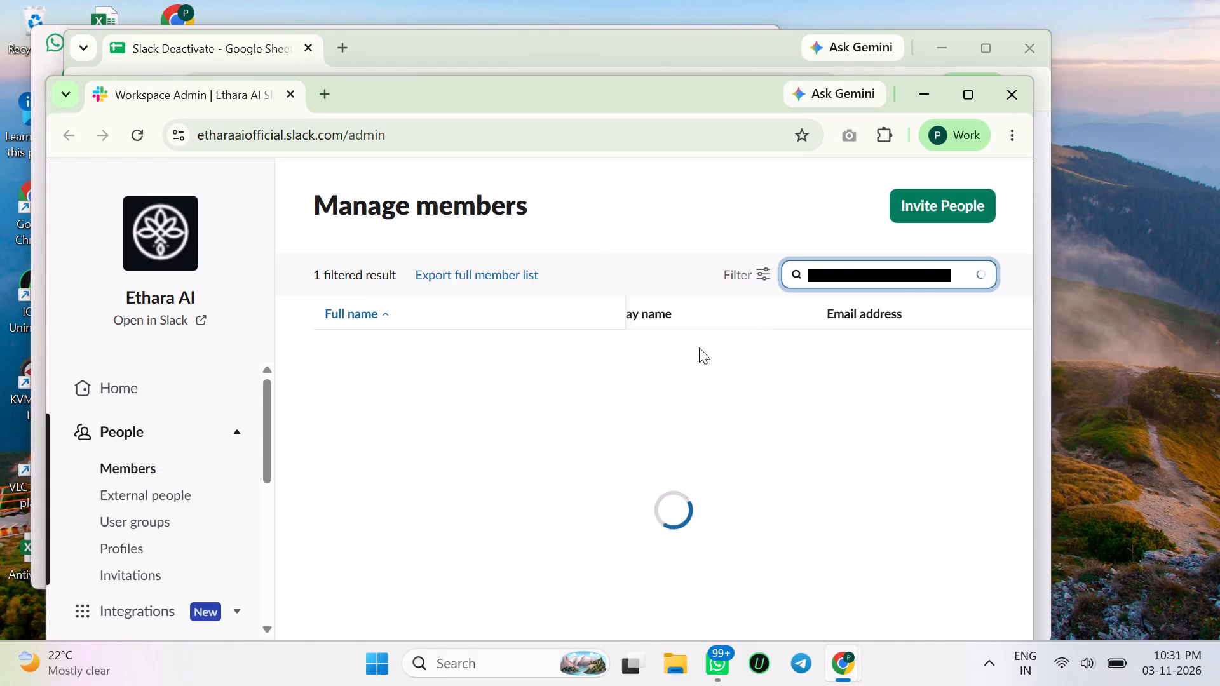
pyautogui.click(614, 352)
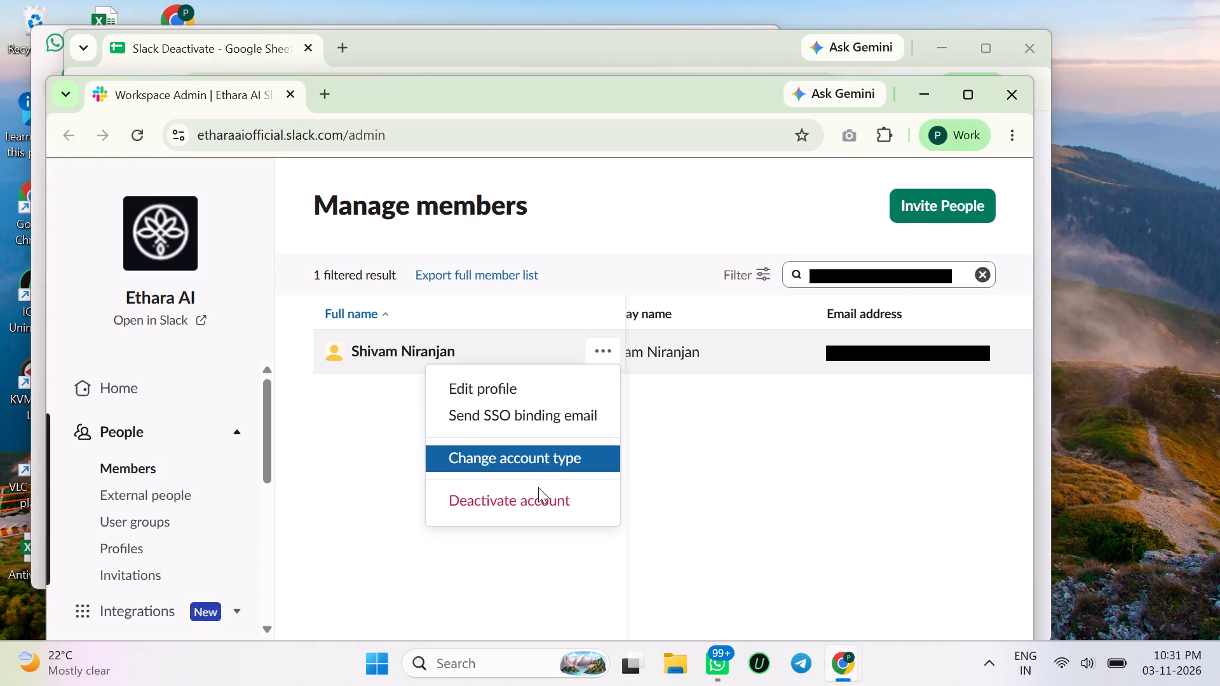
pyautogui.click(538, 500)
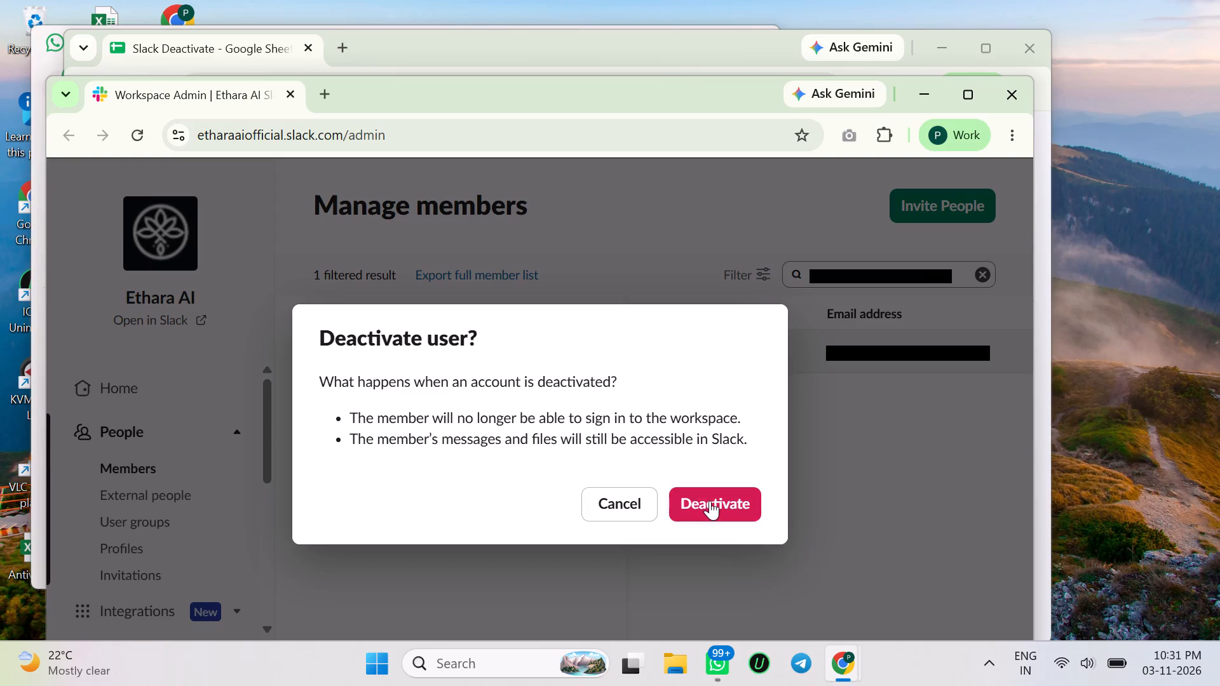
pyautogui.click(710, 501)
# Look up the row 84 employee in Slack's member list by the email address from the sheet and deactivate that account.
pyautogui.hotkey('alt', 'Tab')
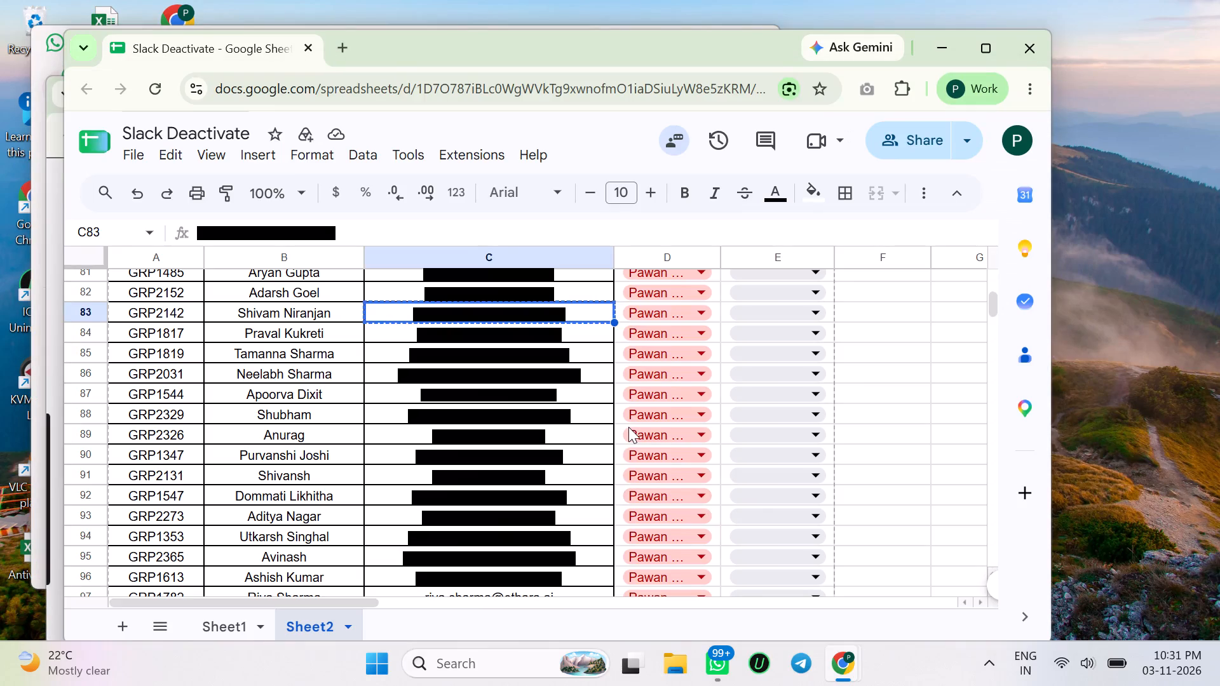
pyautogui.press('Down')
pyautogui.hotkey('ctrl', 'c')
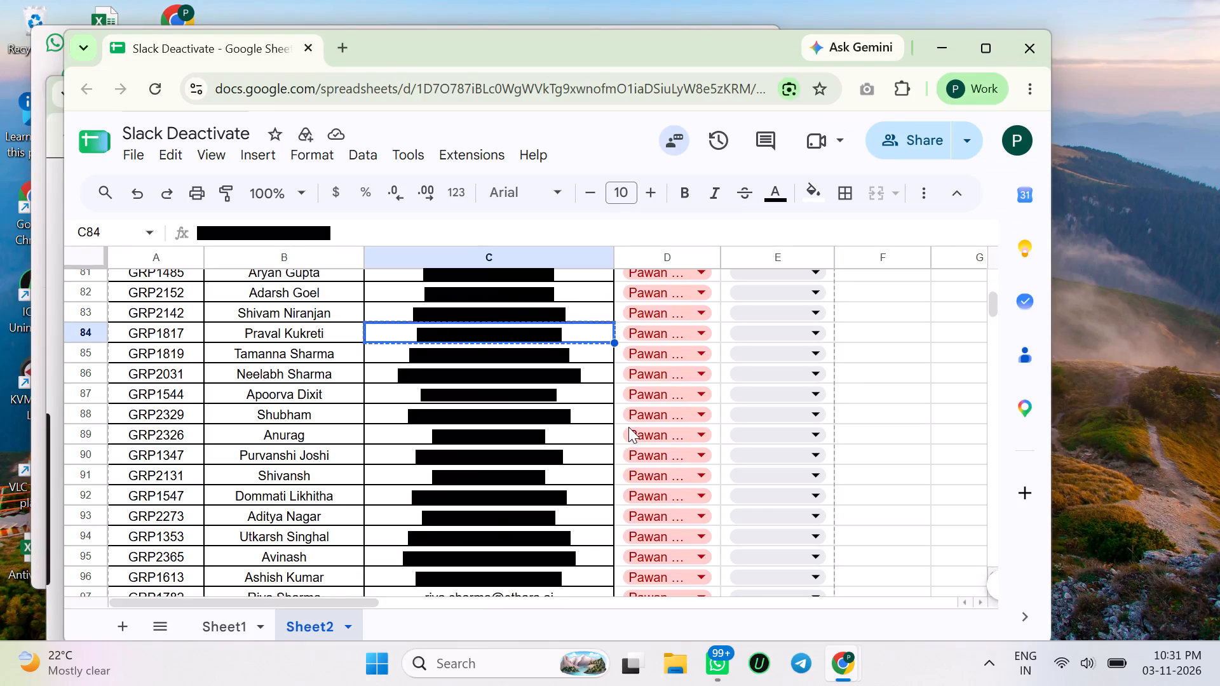
pyautogui.hotkey('alt', 'Tab')
pyautogui.click(913, 269)
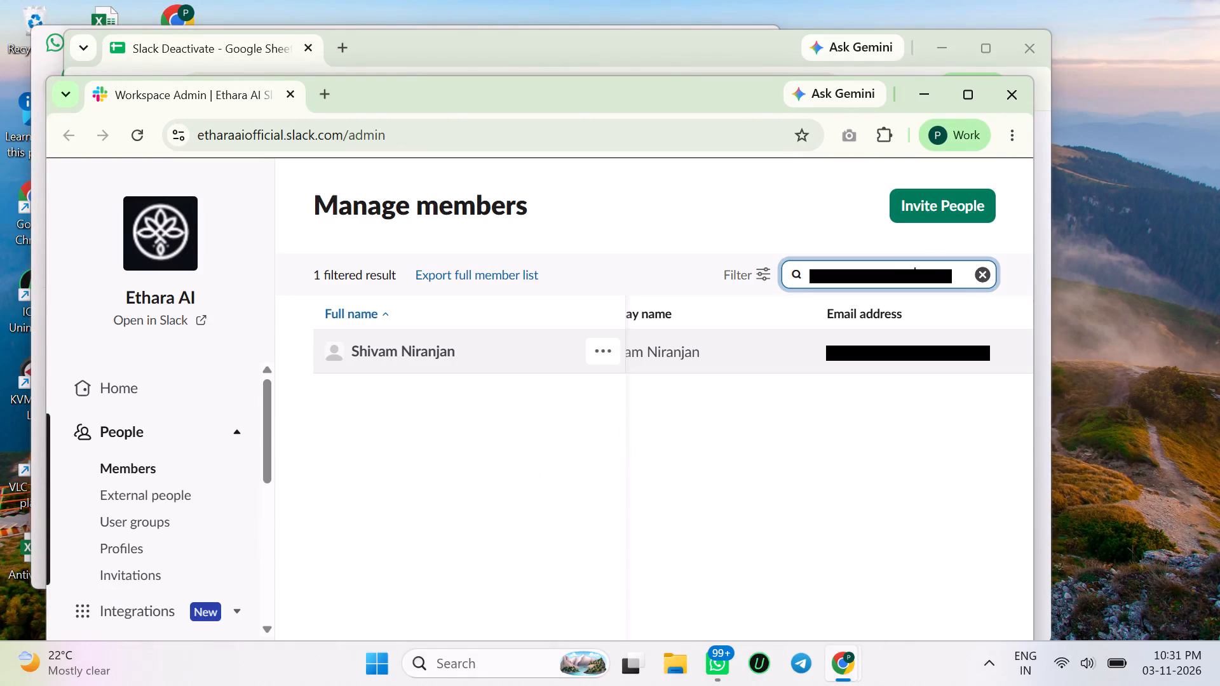
pyautogui.hotkey('ctrl', 'a')
pyautogui.hotkey('ctrl', 'v')
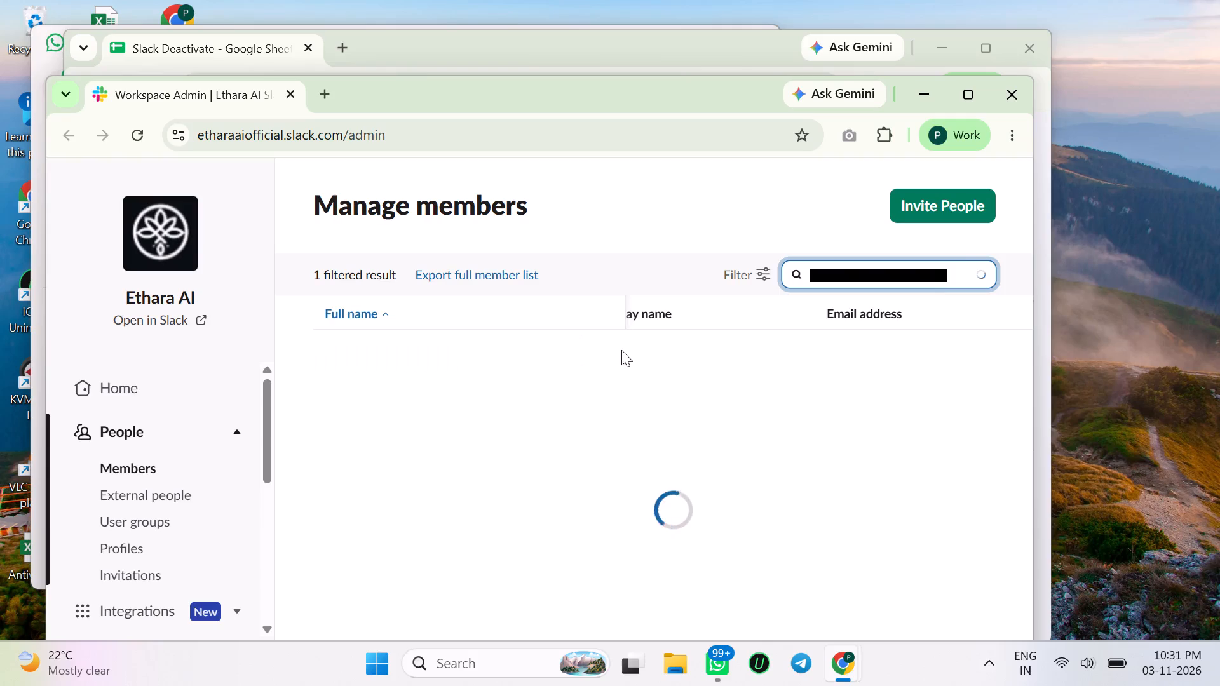
pyautogui.click(600, 353)
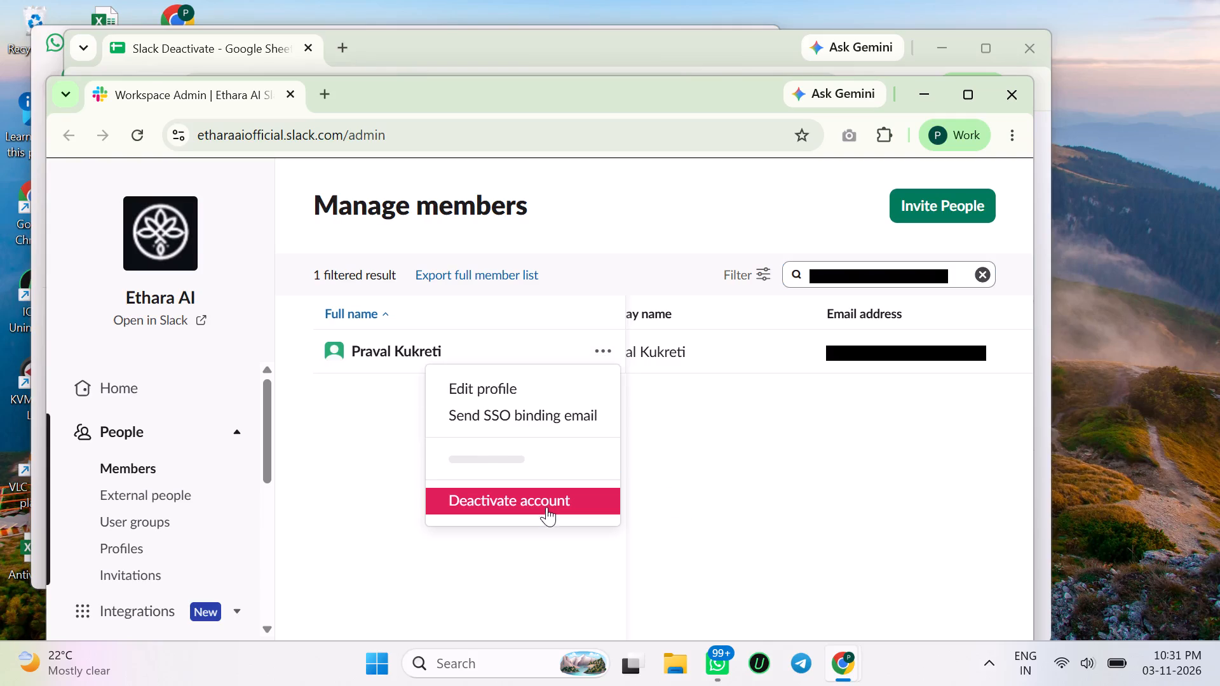
pyautogui.click(546, 508)
pyautogui.click(710, 503)
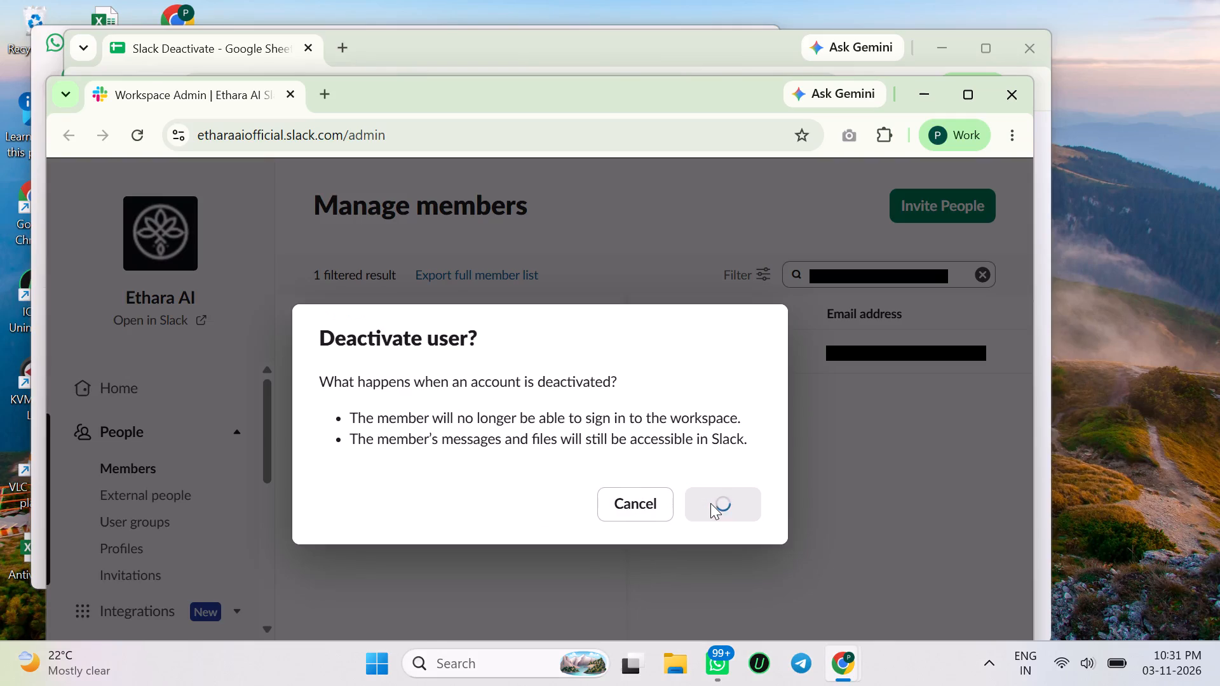
# Look up the row 85 employee in Slack's member list by the email address from the sheet and deactivate that account.
pyautogui.hotkey('alt', 'Tab')
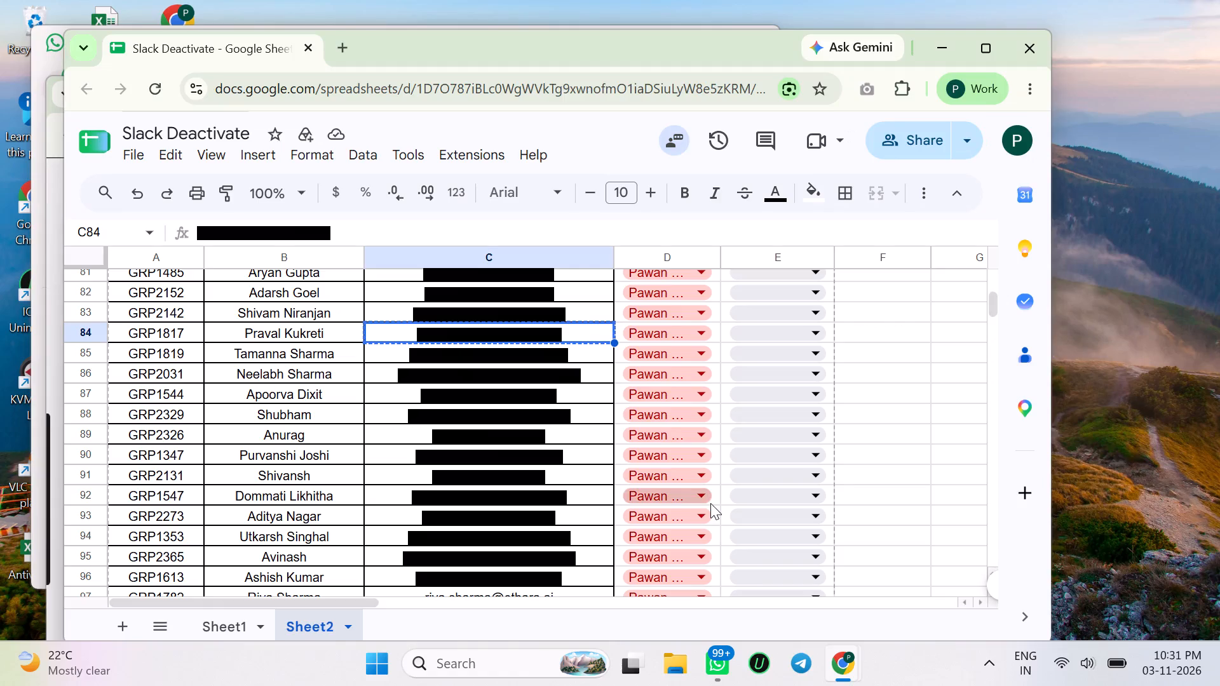
pyautogui.press('Down')
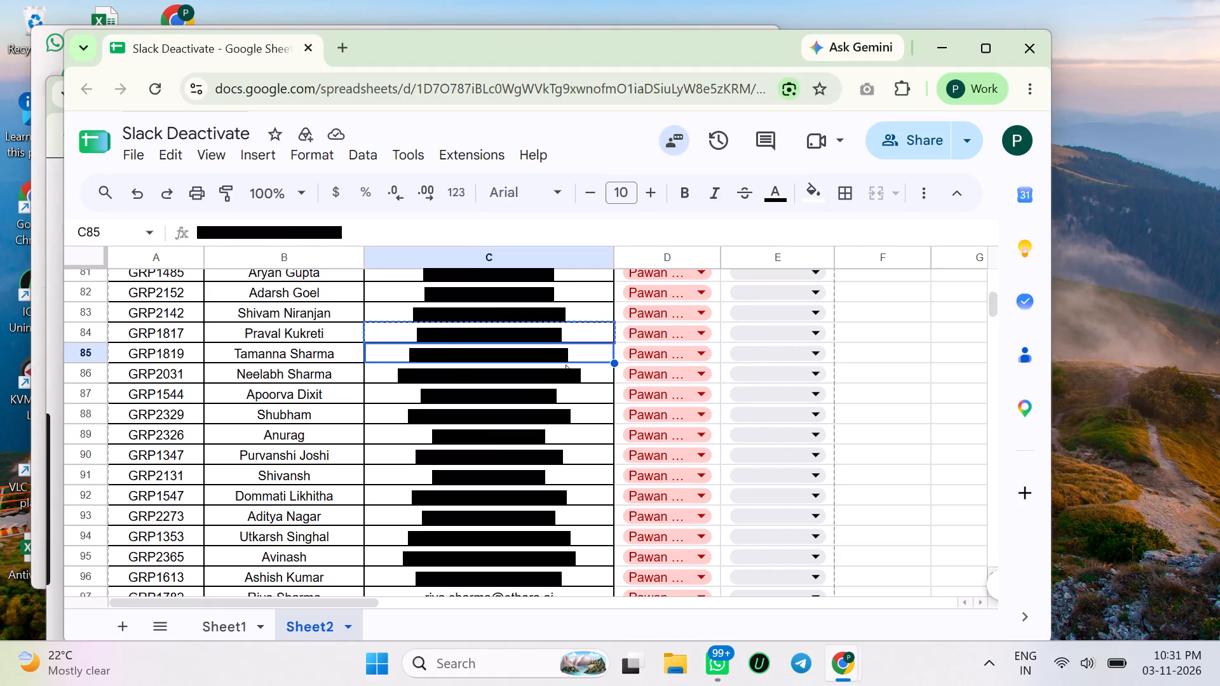
pyautogui.hotkey('ctrl', 'c')
pyautogui.hotkey('alt', 'Tab')
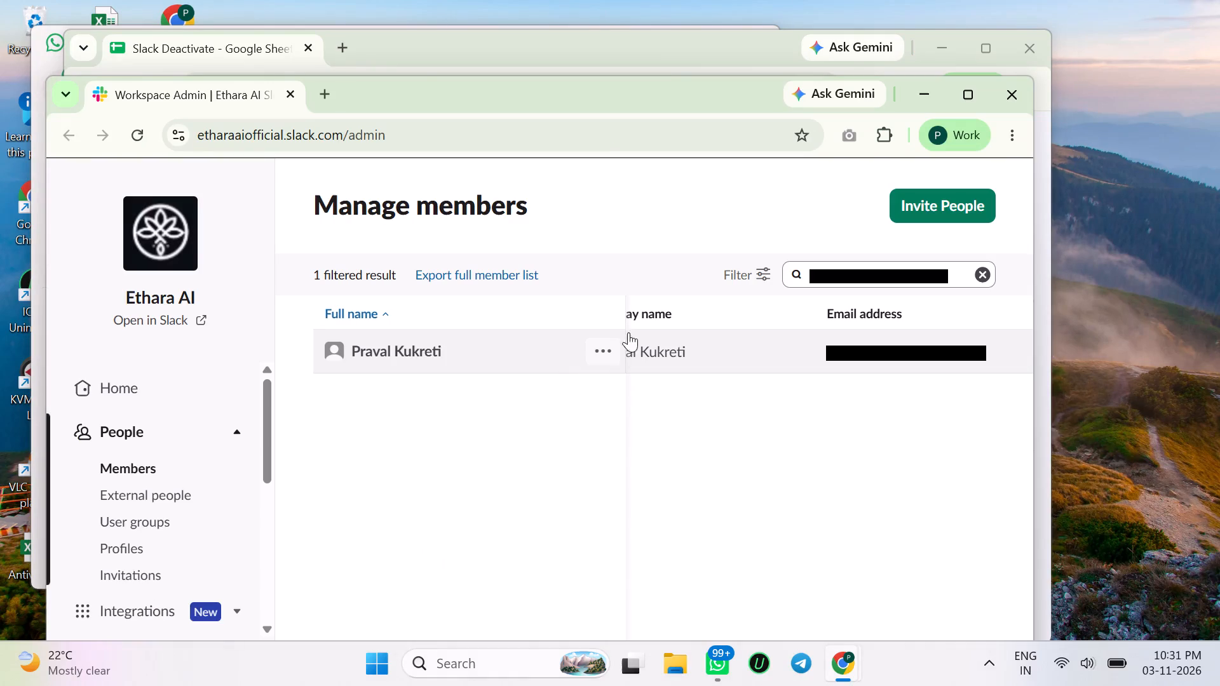
pyautogui.click(848, 264)
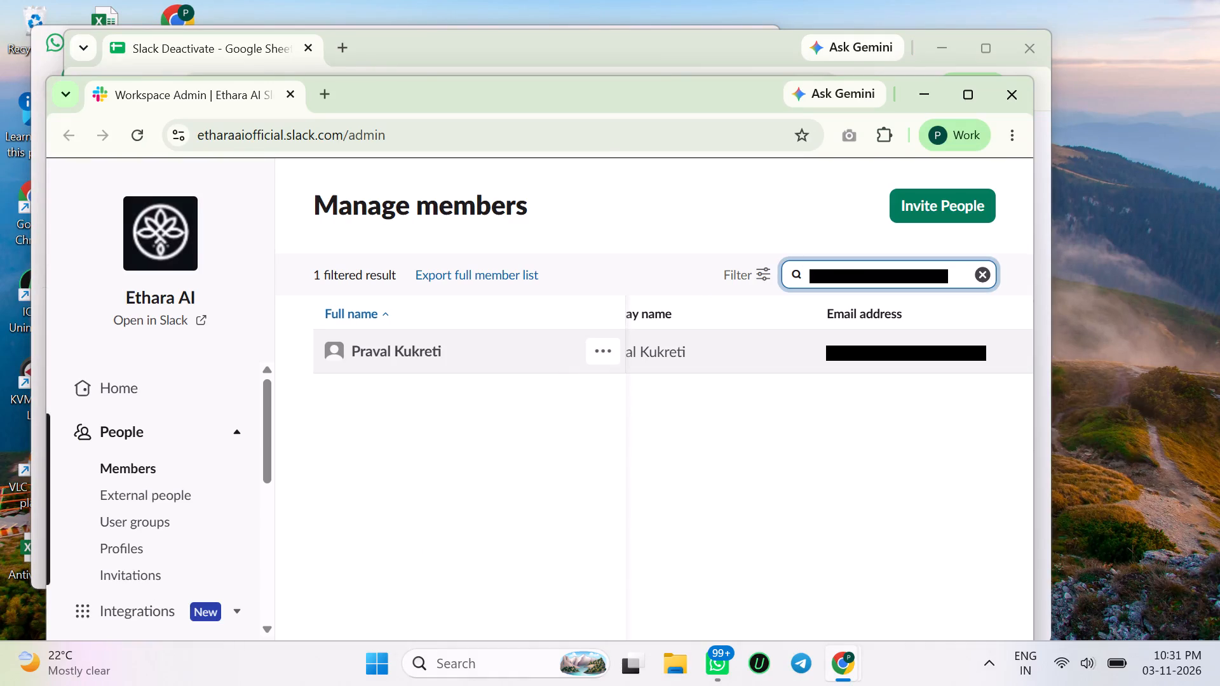
pyautogui.click(848, 274)
pyautogui.hotkey('ctrl', 'a')
pyautogui.hotkey('ctrl', 'v')
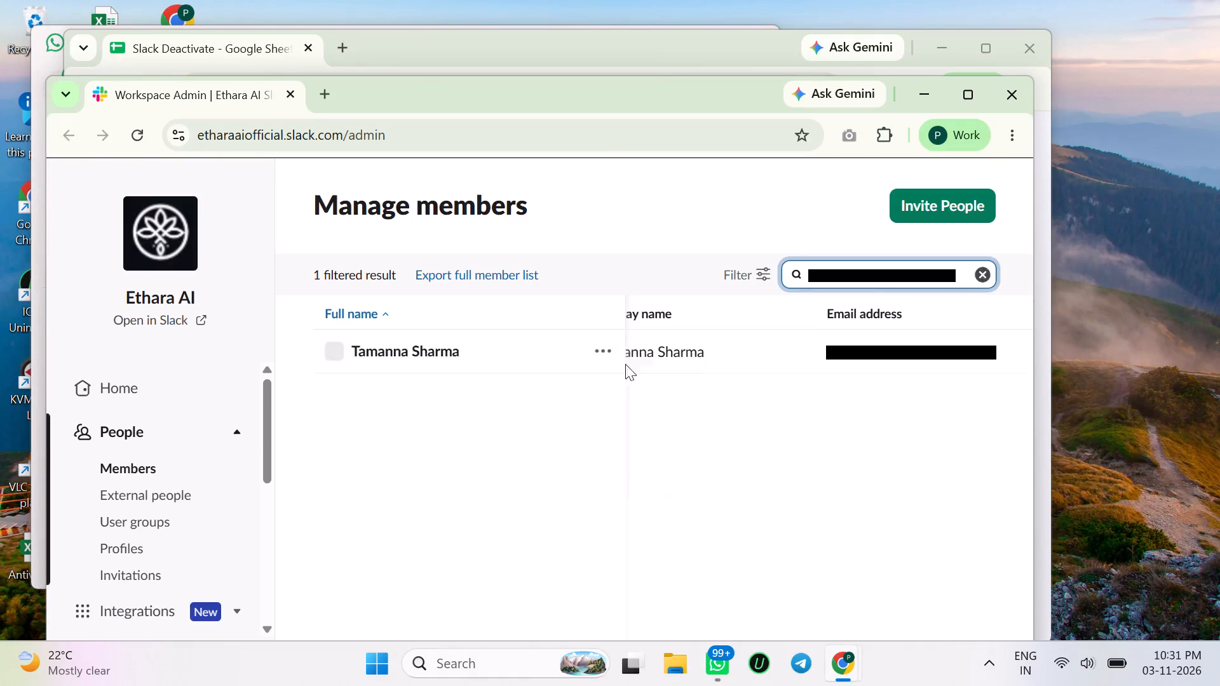
pyautogui.click(607, 357)
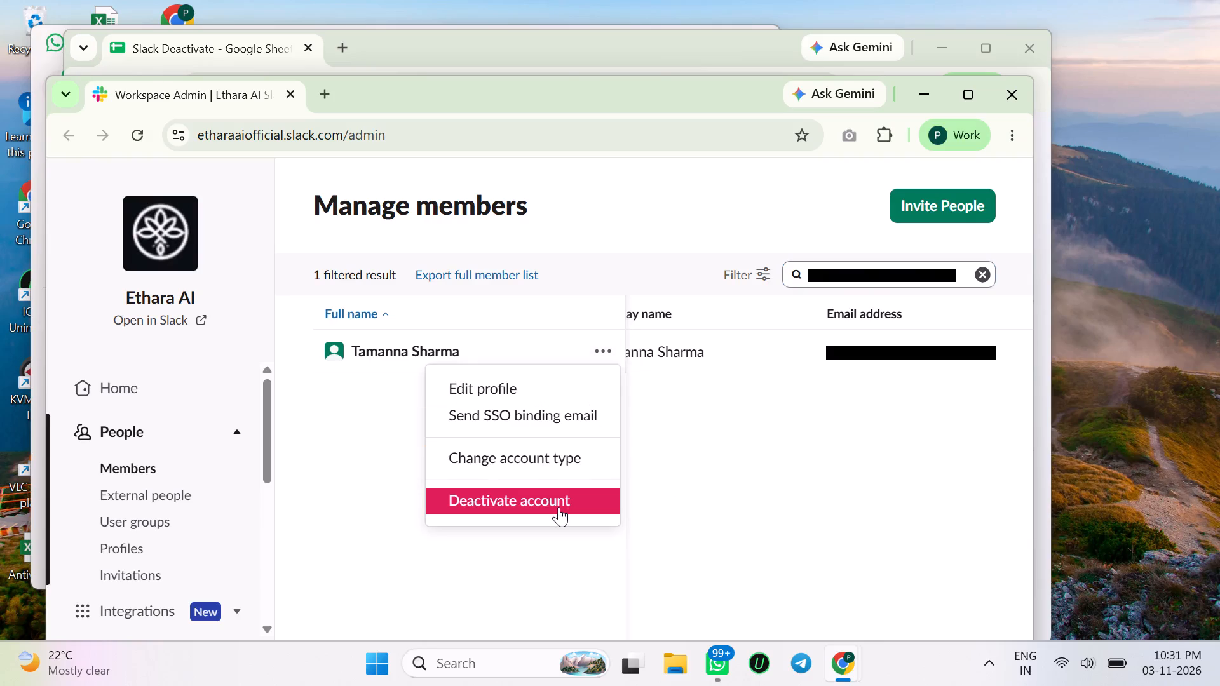
pyautogui.click(559, 507)
pyautogui.click(696, 506)
# Look up the row 86 employee in Slack's member list by the email address from the sheet and deactivate that account.
pyautogui.hotkey('alt', 'Tab')
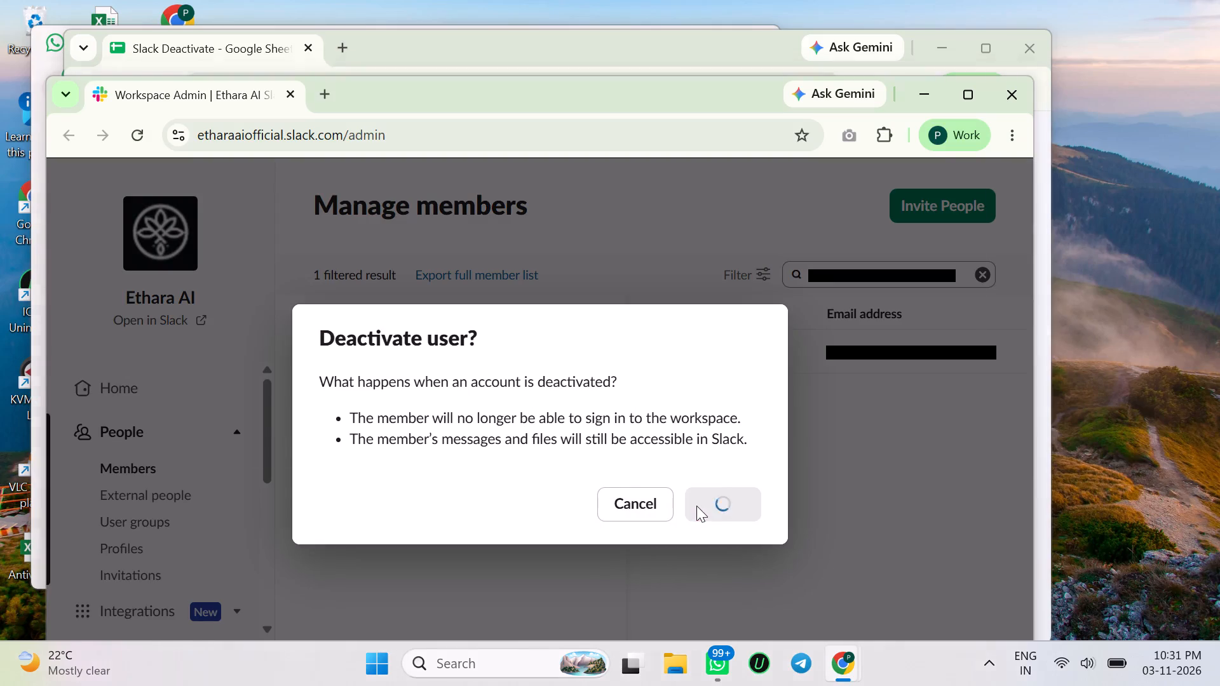
pyautogui.press('Down')
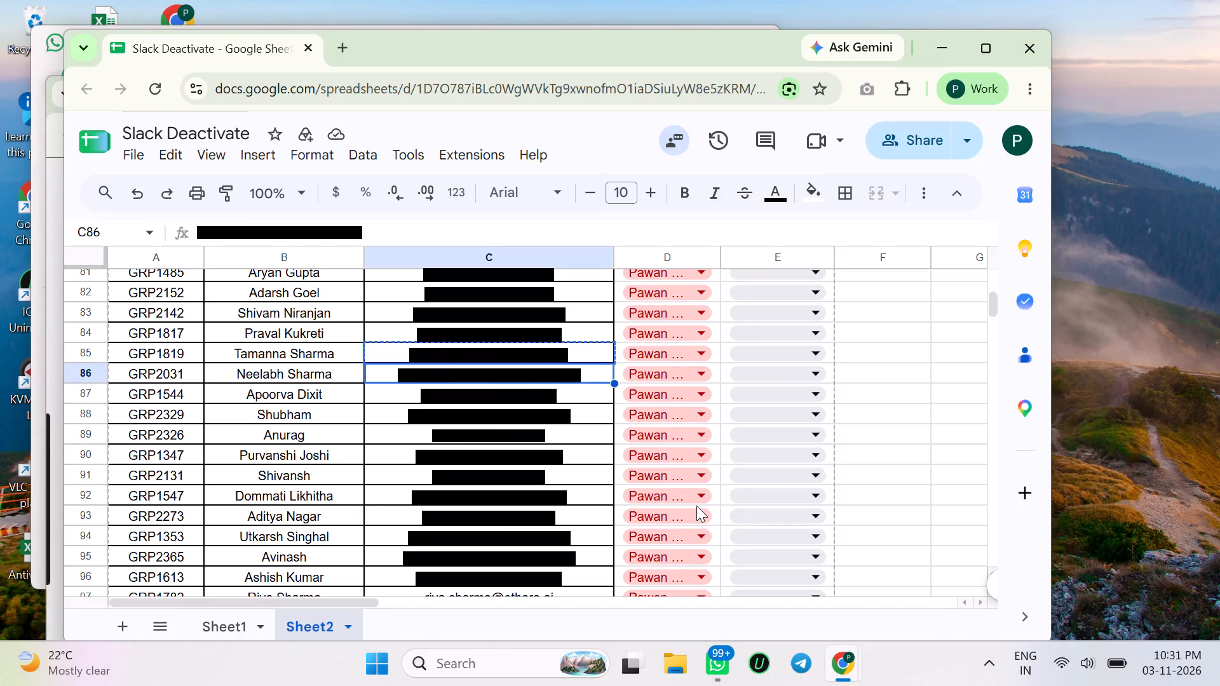
pyautogui.hotkey('ctrl', 'c')
pyautogui.hotkey('alt', 'Tab')
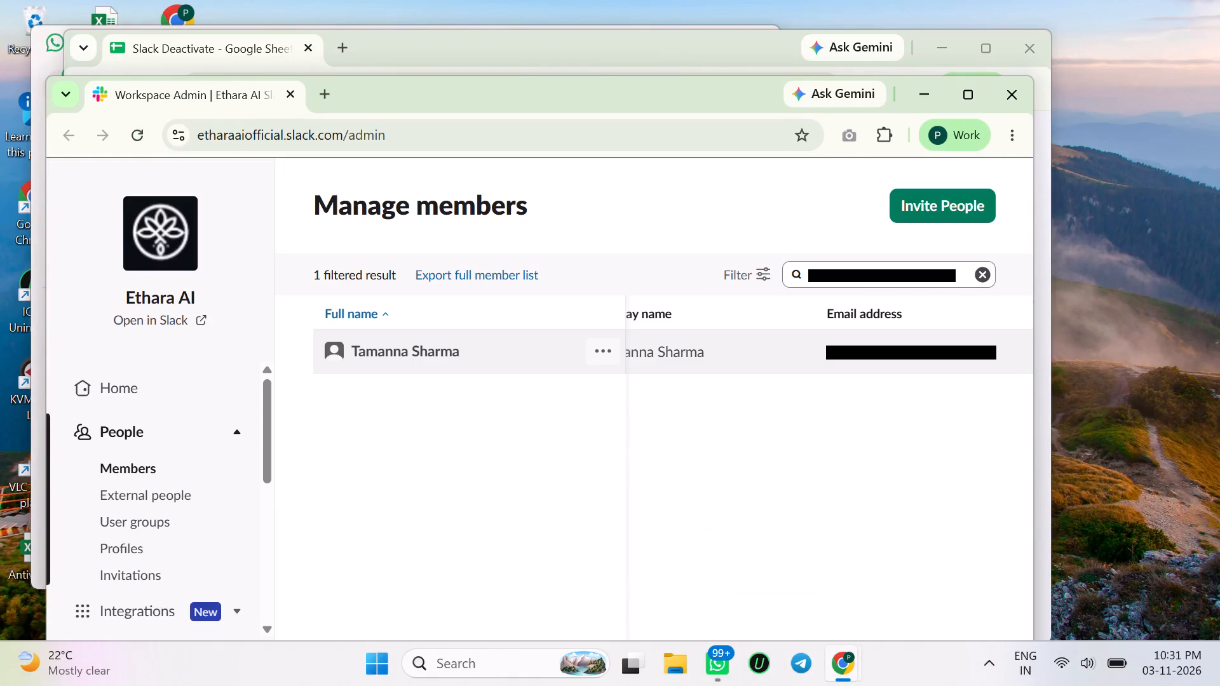
pyautogui.click(913, 276)
pyautogui.hotkey('ctrl', 'a')
pyautogui.hotkey('ctrl', 'v')
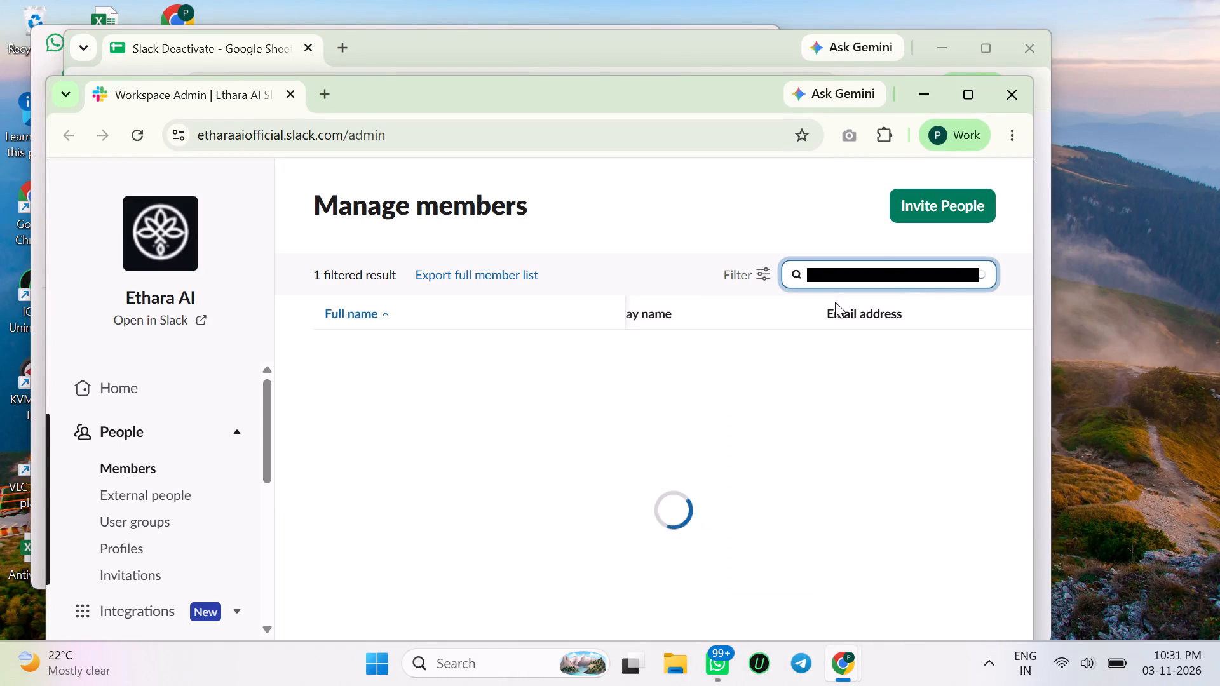
pyautogui.click(587, 349)
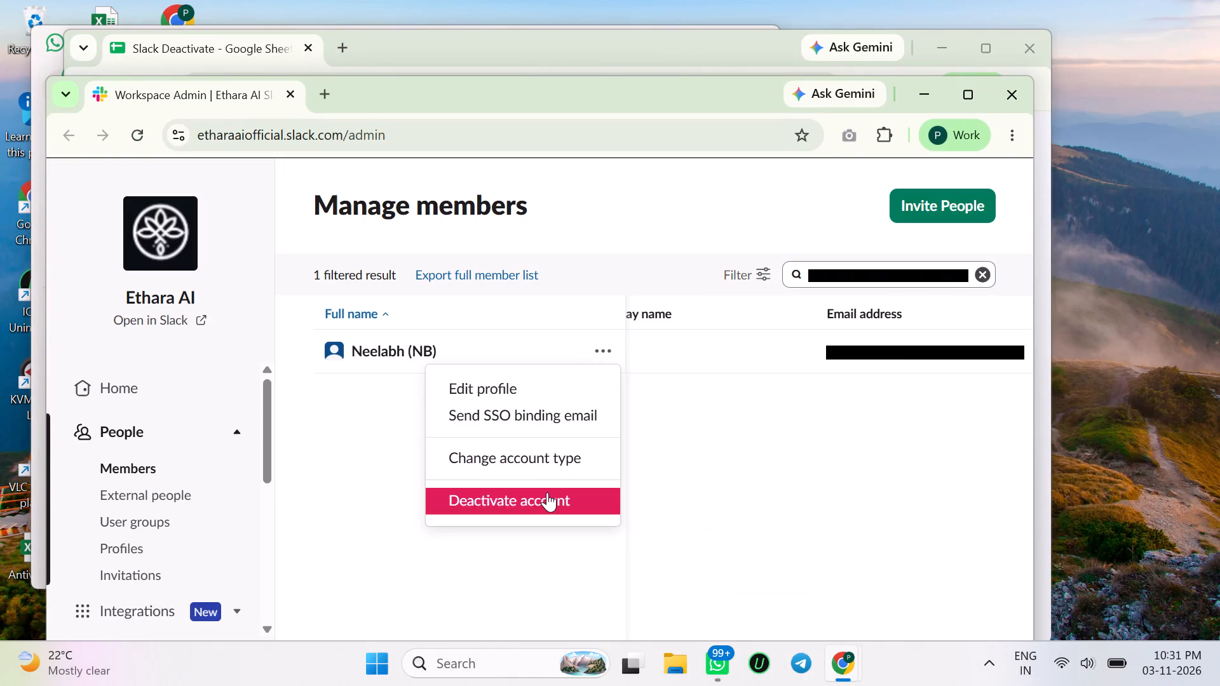
pyautogui.click(547, 492)
pyautogui.click(742, 508)
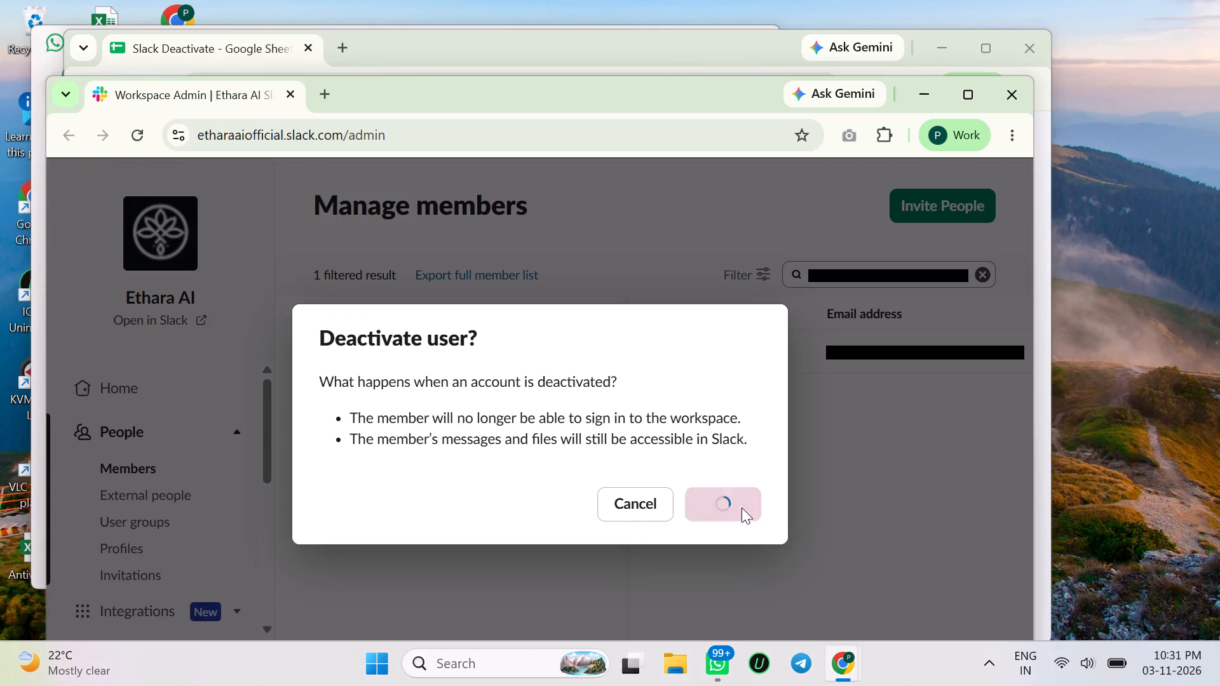
# Look up the row 87 employee in Slack's member list by the email address from the sheet and deactivate that account.
pyautogui.hotkey('alt', 'Tab')
pyautogui.press('Down')
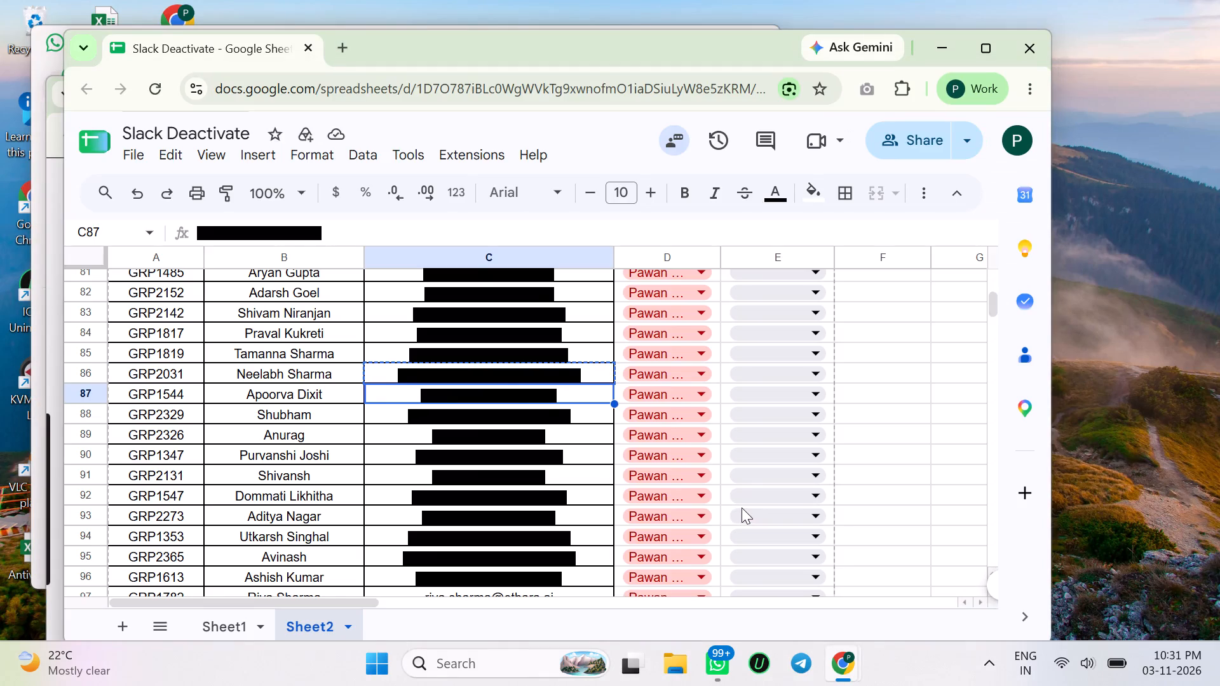
pyautogui.hotkey('ctrl', 'c')
pyautogui.hotkey('alt', 'Tab')
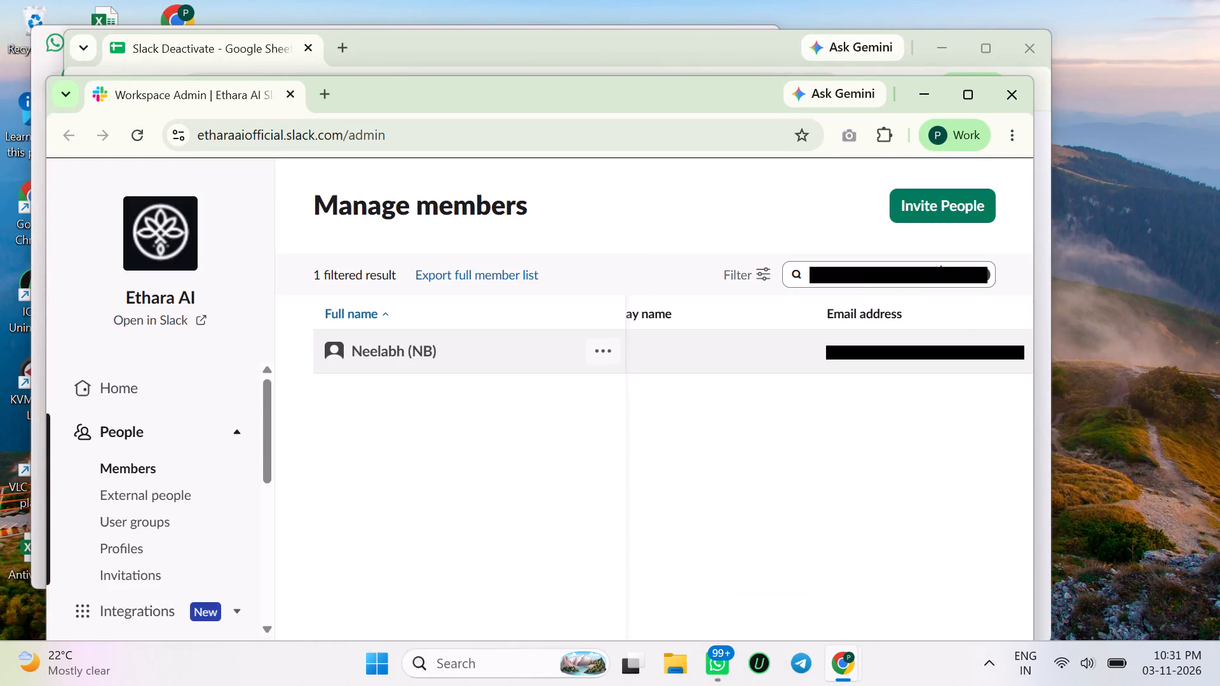
pyautogui.click(926, 272)
pyautogui.hotkey('ctrl', 'a')
pyautogui.hotkey('ctrl', 'v')
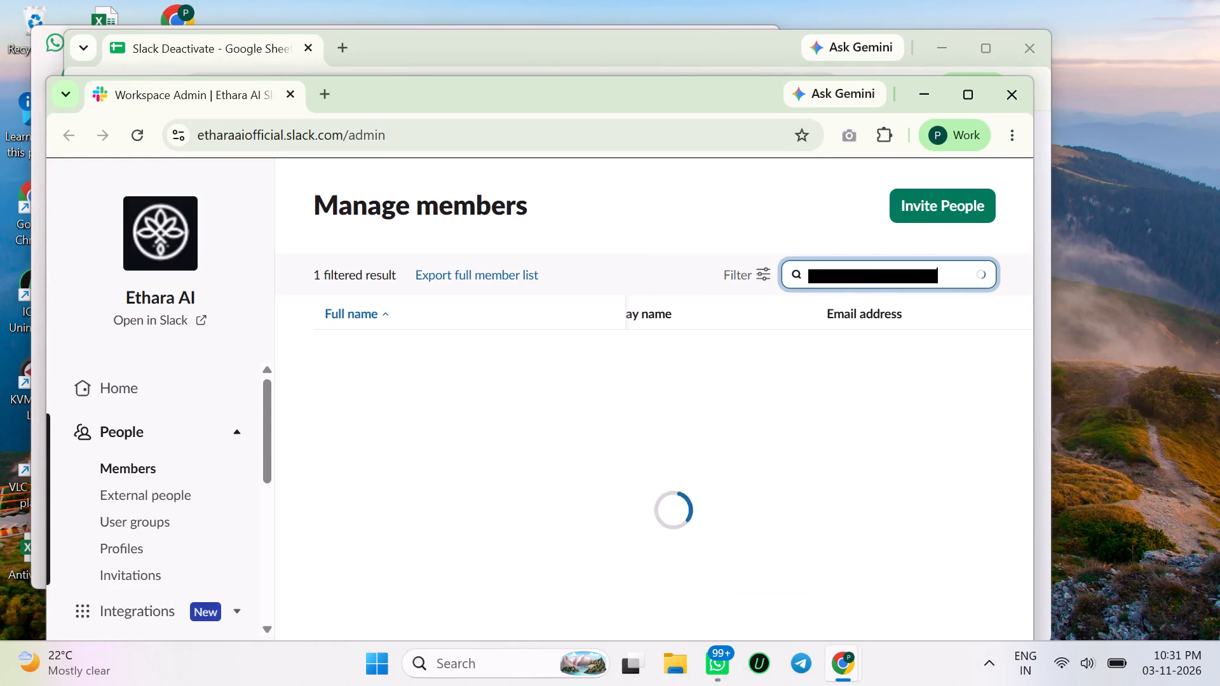
pyautogui.click(593, 355)
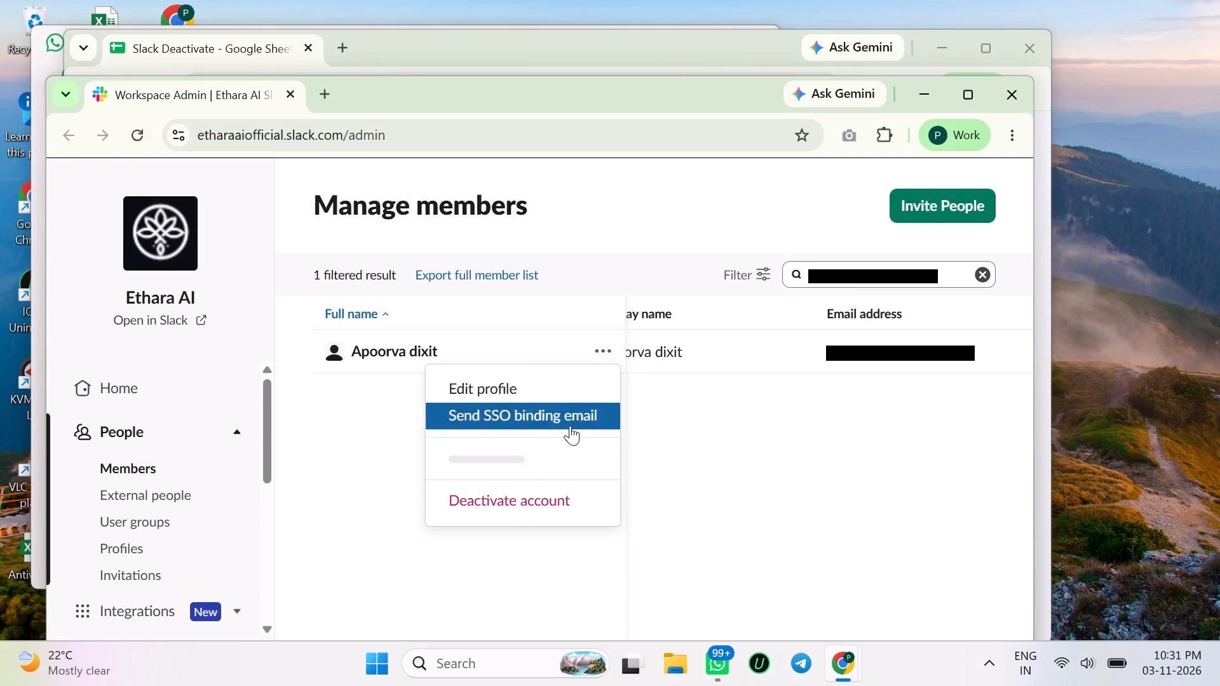
pyautogui.click(531, 503)
pyautogui.click(737, 502)
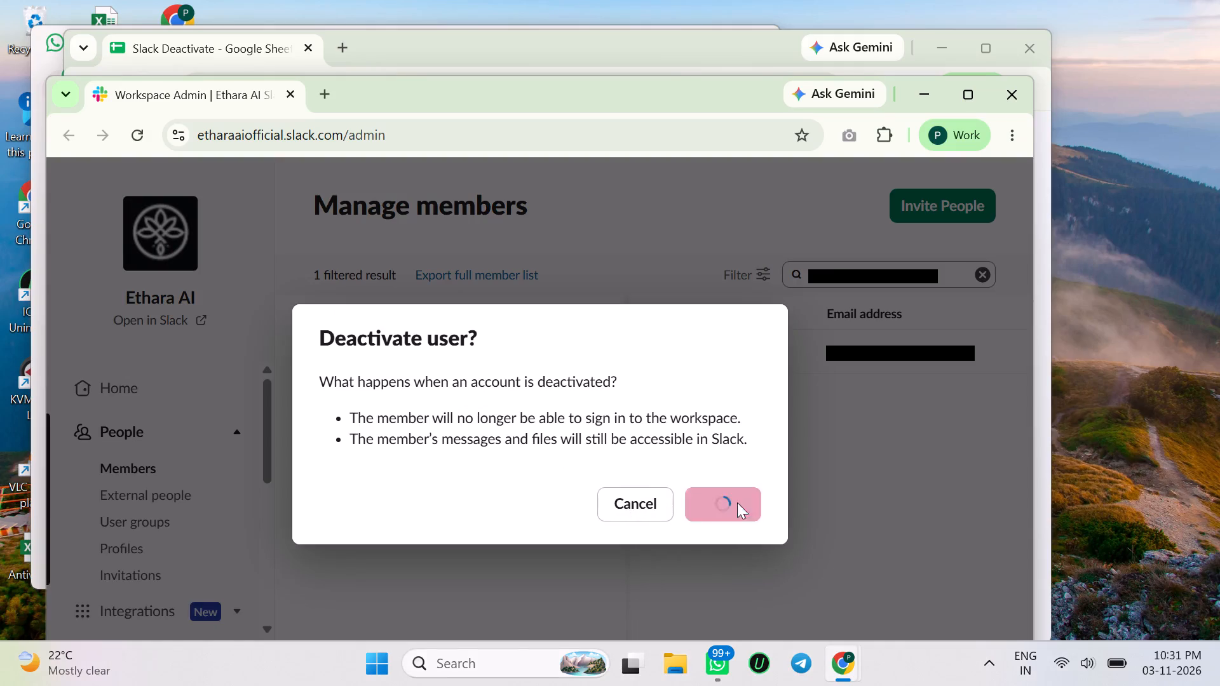
# Look up the row 88 employee in Slack's member list by the email address from the sheet and deactivate that account.
pyautogui.hotkey('alt', 'Tab')
pyautogui.press('Down')
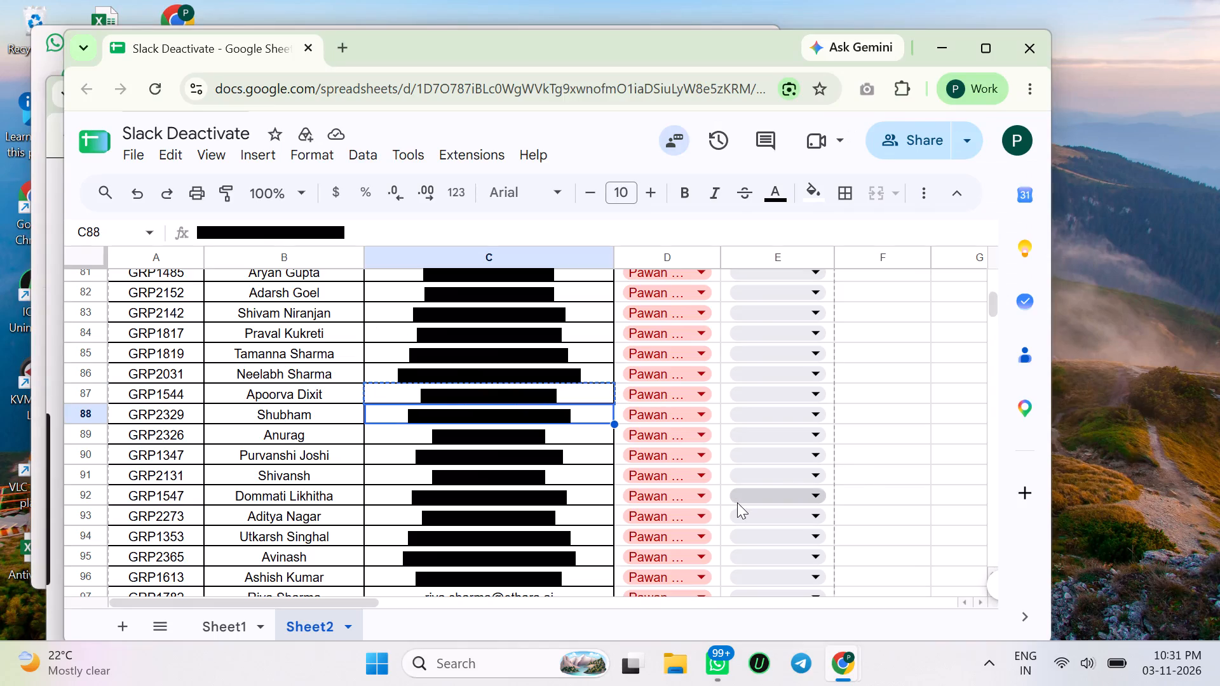
pyautogui.hotkey('ctrl', 'c')
pyautogui.hotkey('alt', 'Tab')
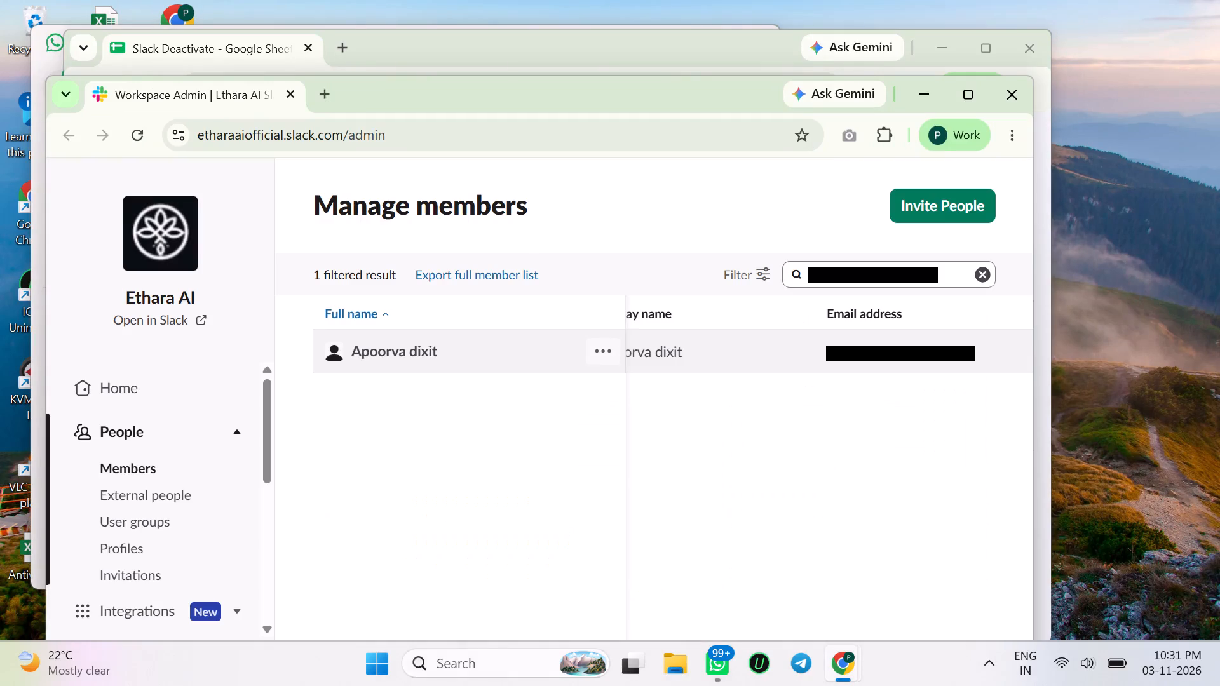
pyautogui.click(923, 272)
pyautogui.hotkey('ctrl', 'a')
pyautogui.hotkey('ctrl', 'v')
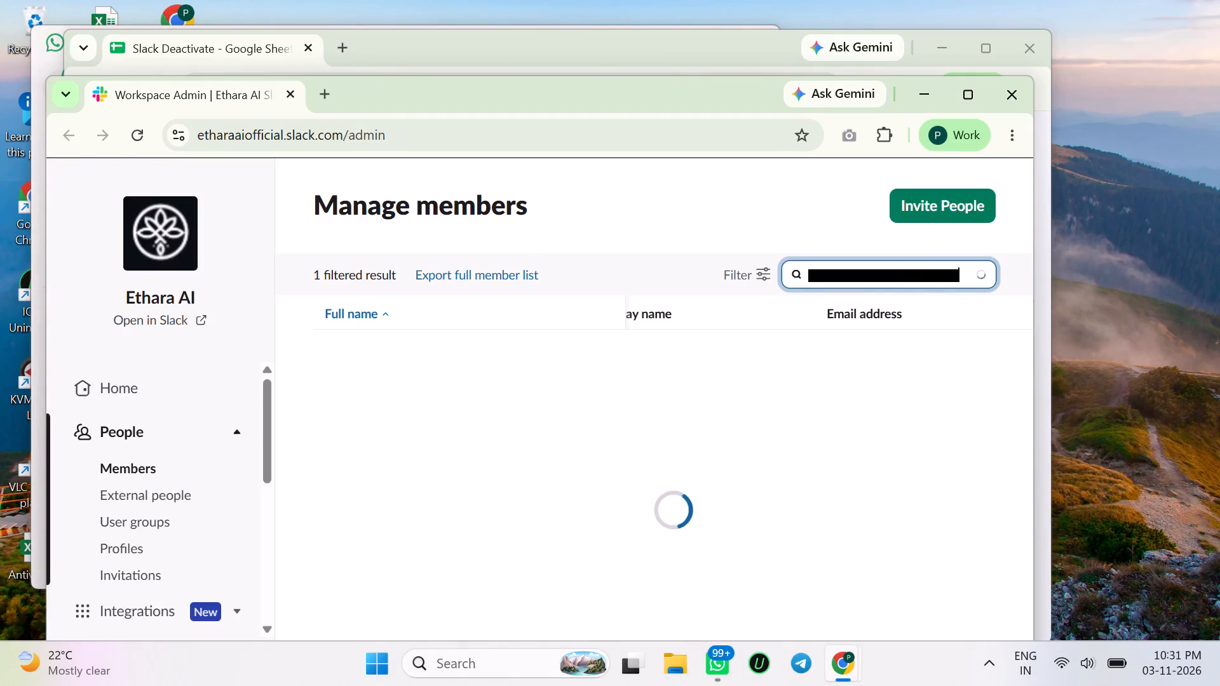
pyautogui.click(598, 351)
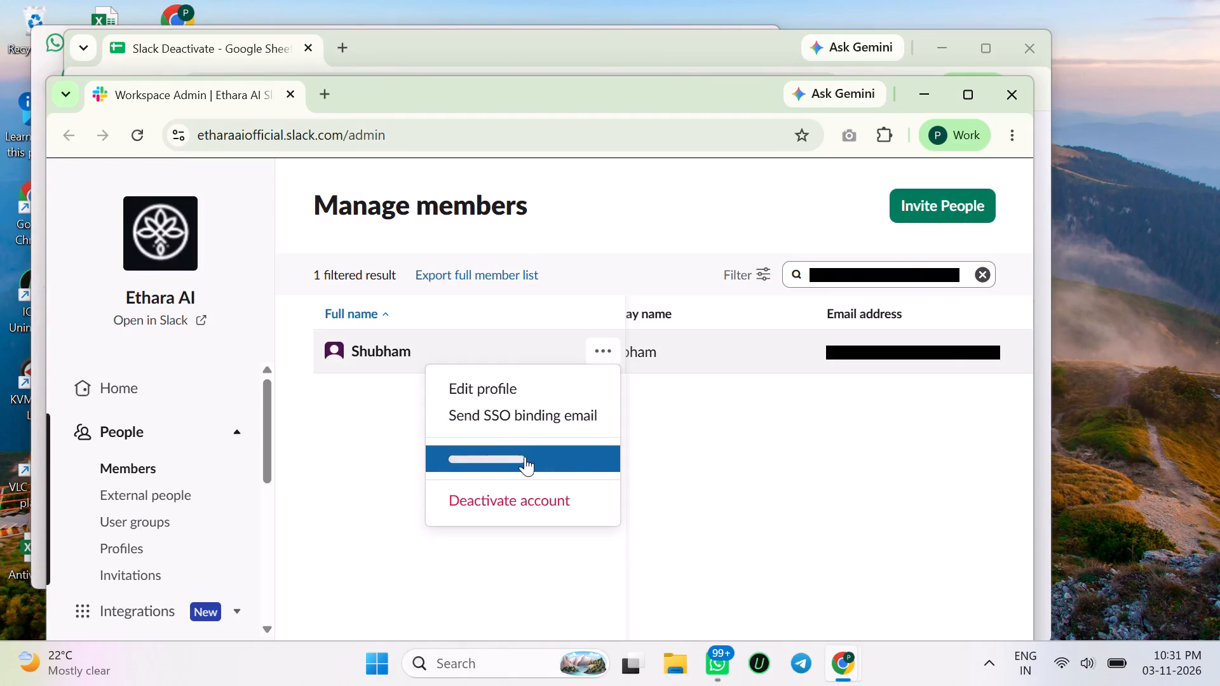
pyautogui.click(517, 497)
pyautogui.click(708, 500)
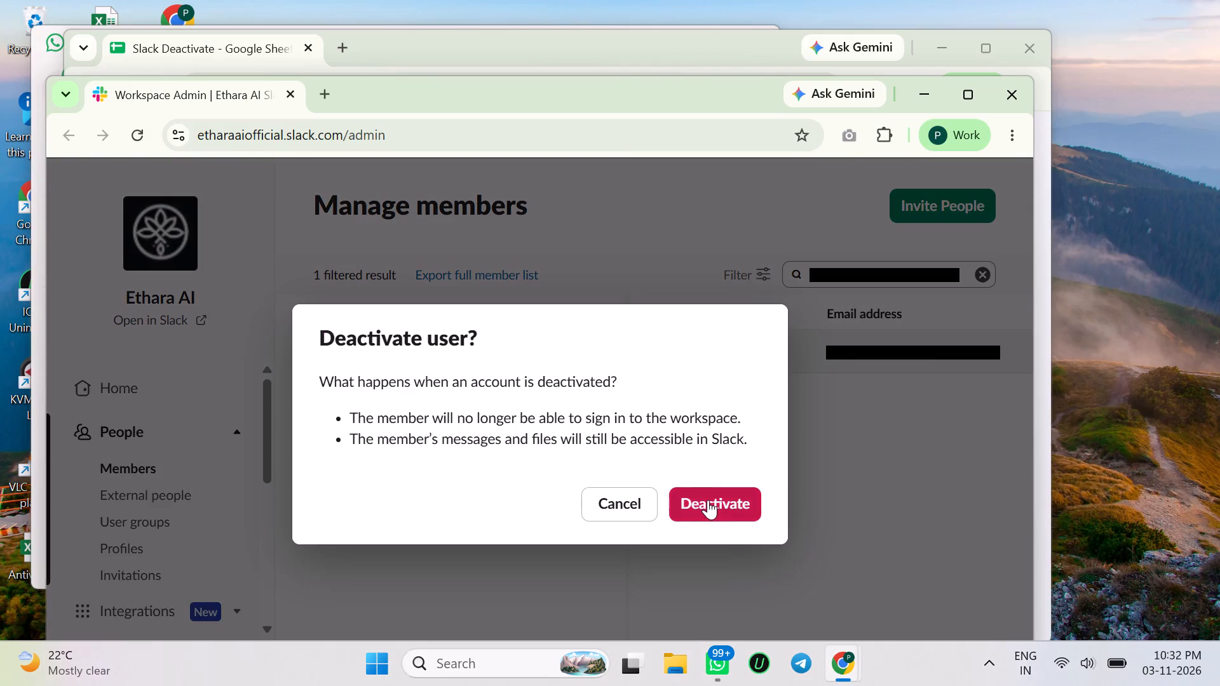
# Look up the row 89 employee in Slack's member list by the email address from the sheet and deactivate the first matching account.
pyautogui.hotkey('alt', 'Tab')
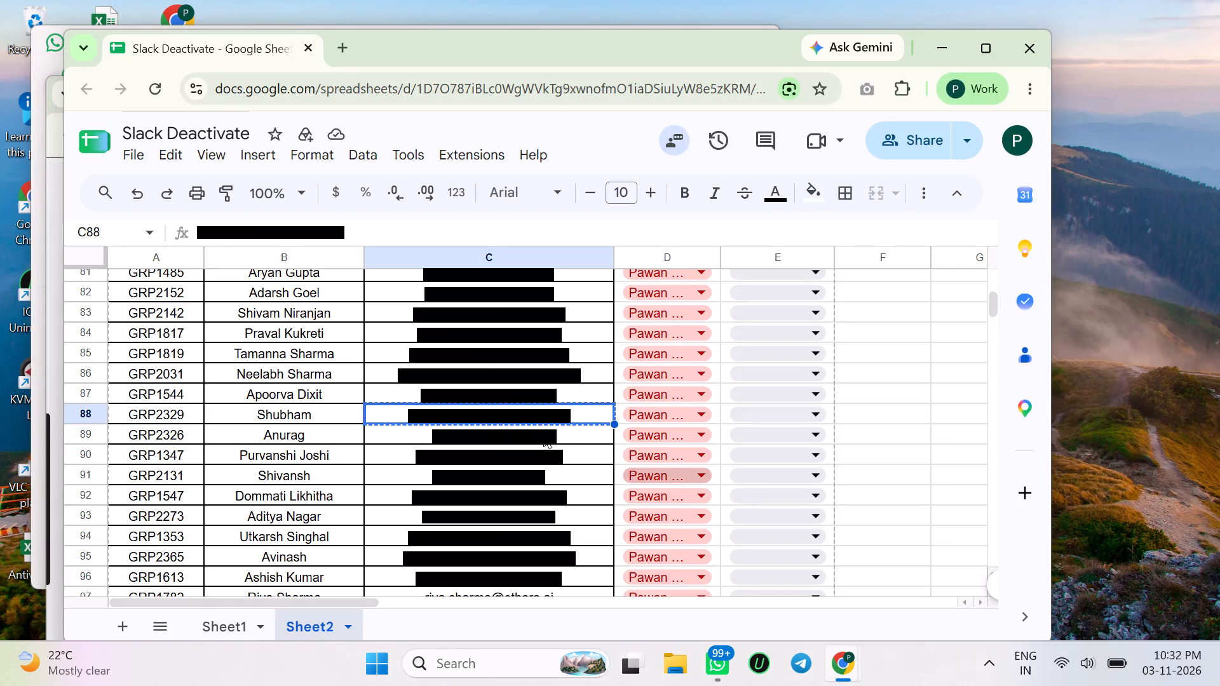
pyautogui.click(541, 432)
pyautogui.hotkey('ctrl', 'c')
pyautogui.hotkey('alt', 'Tab')
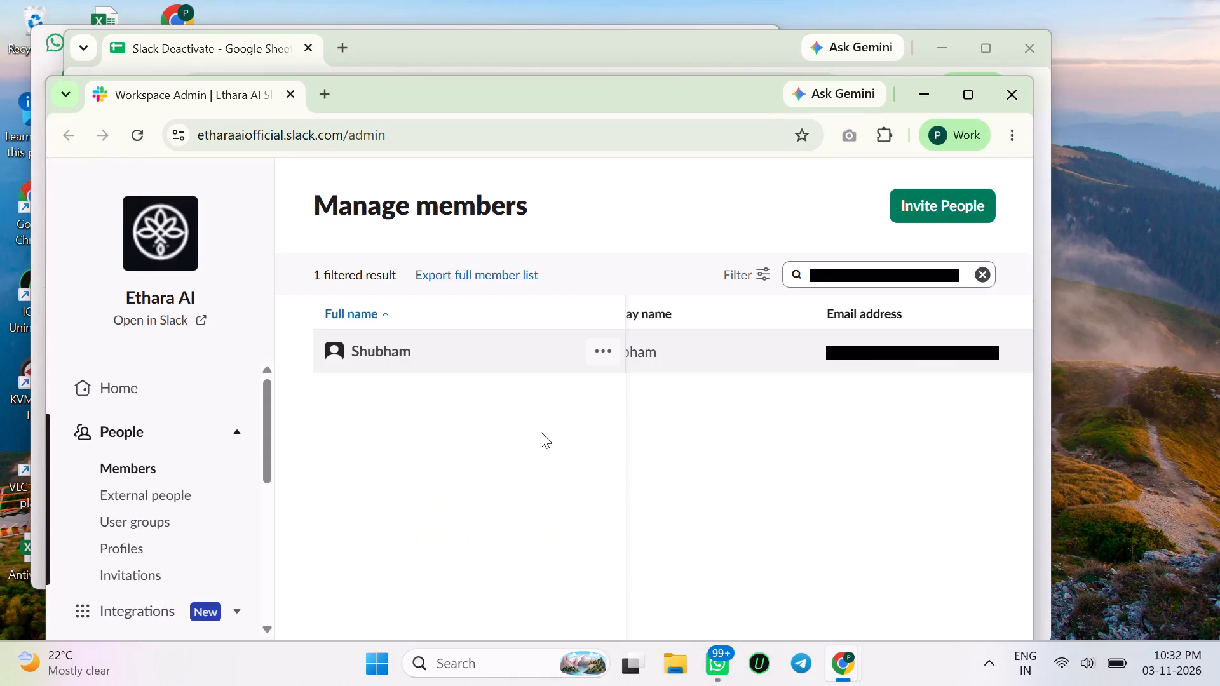
pyautogui.click(881, 272)
pyautogui.hotkey('ctrl', 'a')
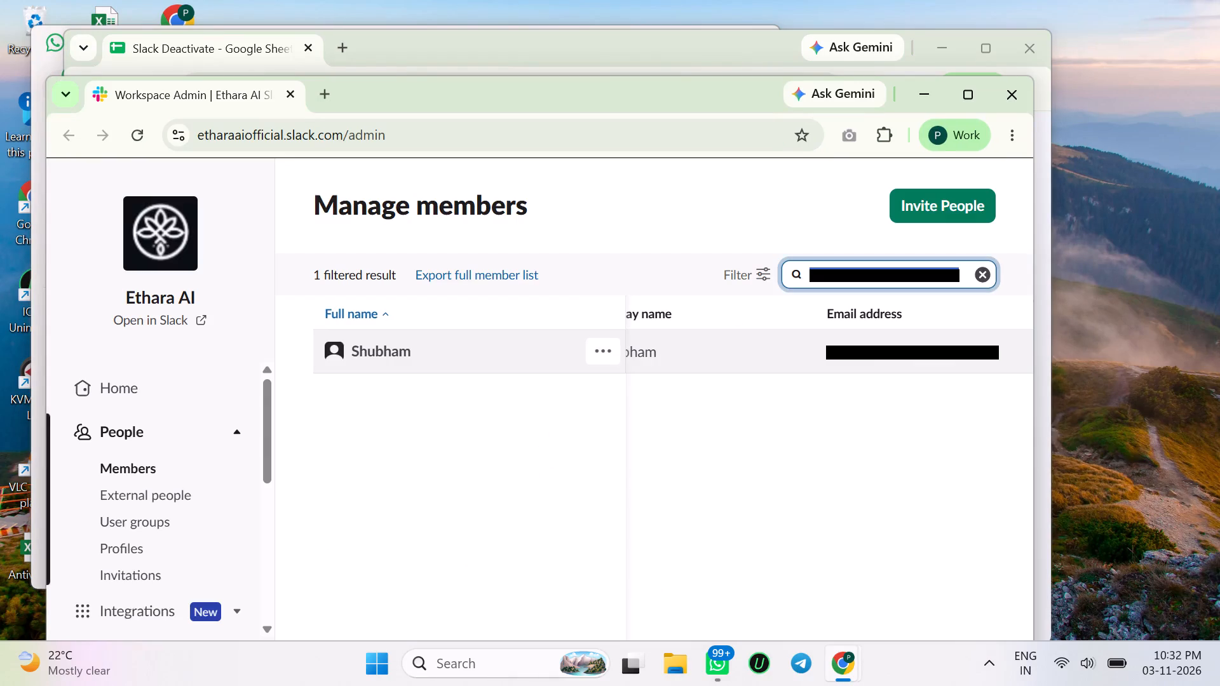
pyautogui.hotkey('ctrl', 'v')
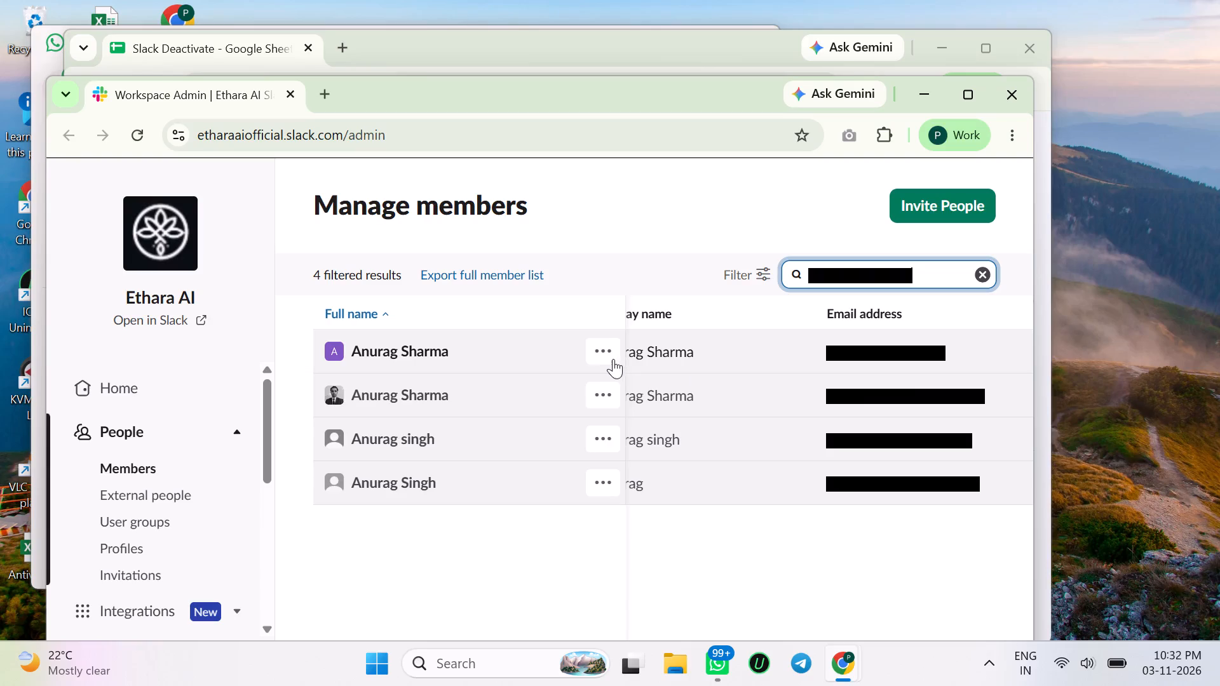
pyautogui.click(607, 355)
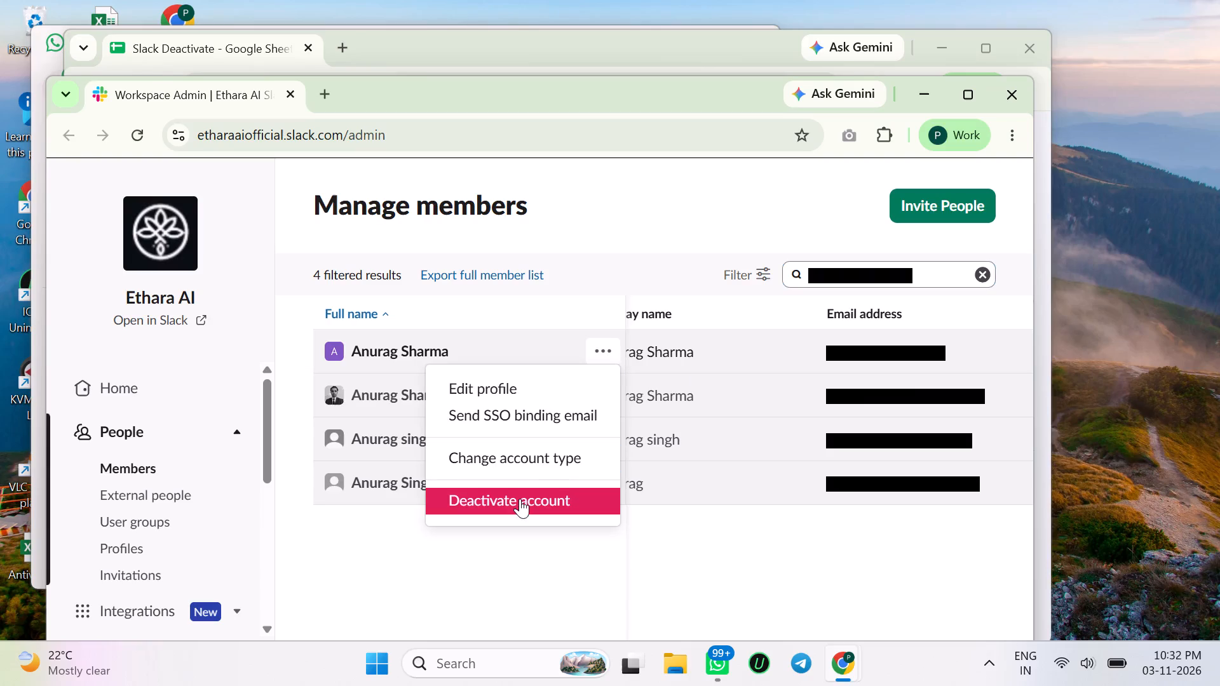
pyautogui.click(520, 500)
pyautogui.click(711, 499)
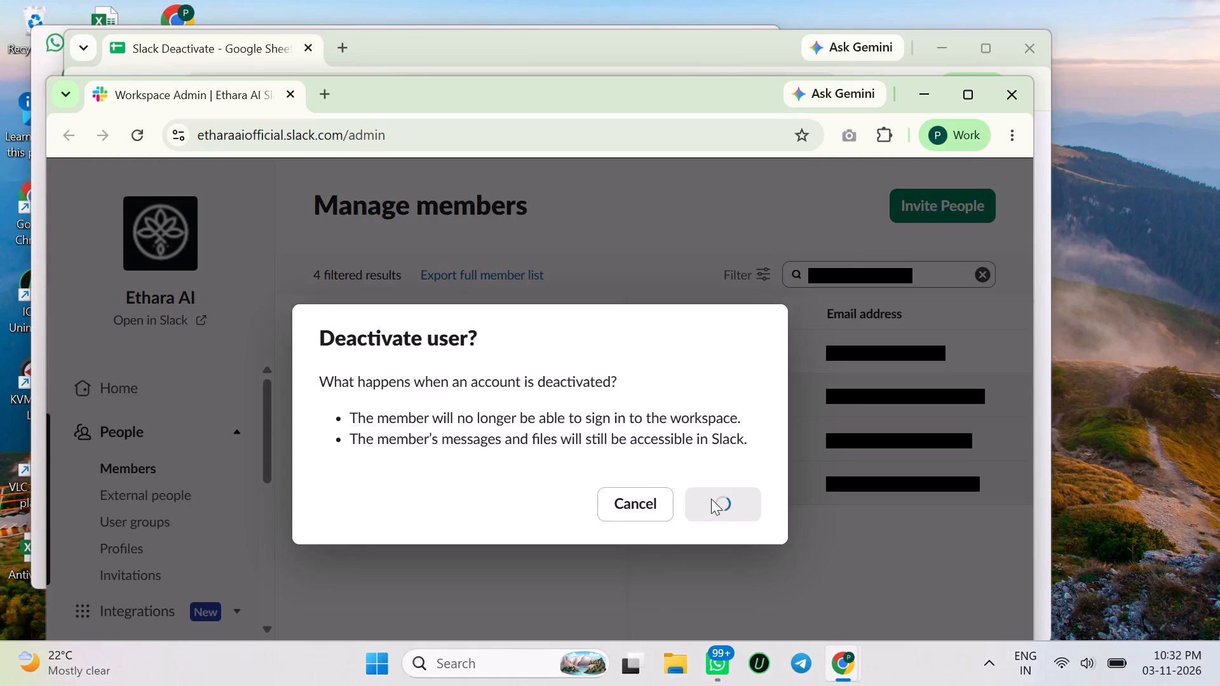
# Look up the row 90 employee in Slack's member list by the email address from the sheet and deactivate that account.
pyautogui.hotkey('alt', 'Tab')
pyautogui.click(565, 454)
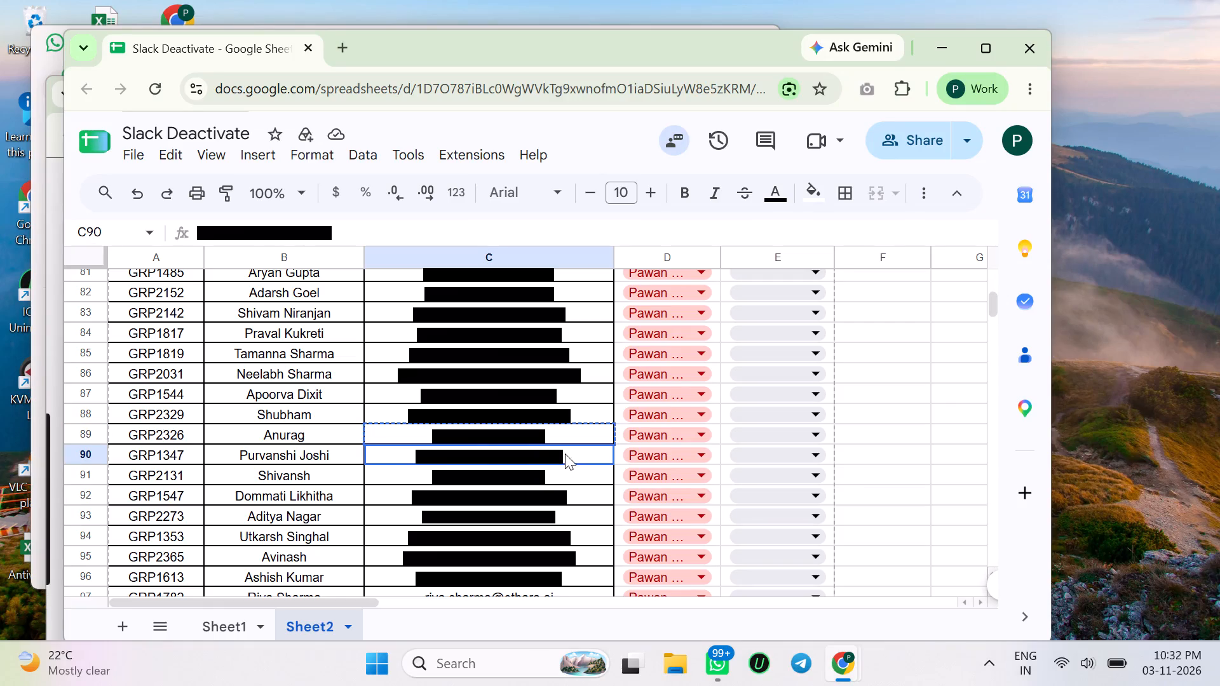
pyautogui.hotkey('ctrl', 'c')
pyautogui.hotkey('alt', 'Tab')
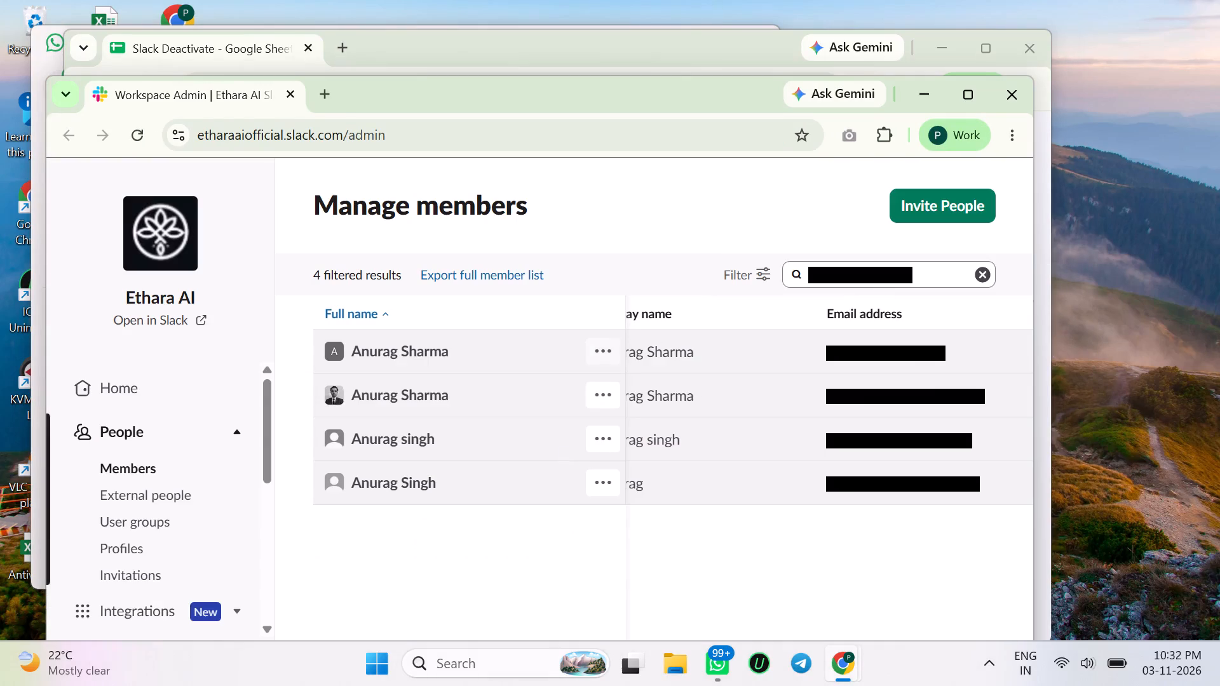
pyautogui.click(904, 274)
pyautogui.hotkey('ctrl', 'a')
pyautogui.hotkey('ctrl', 'v')
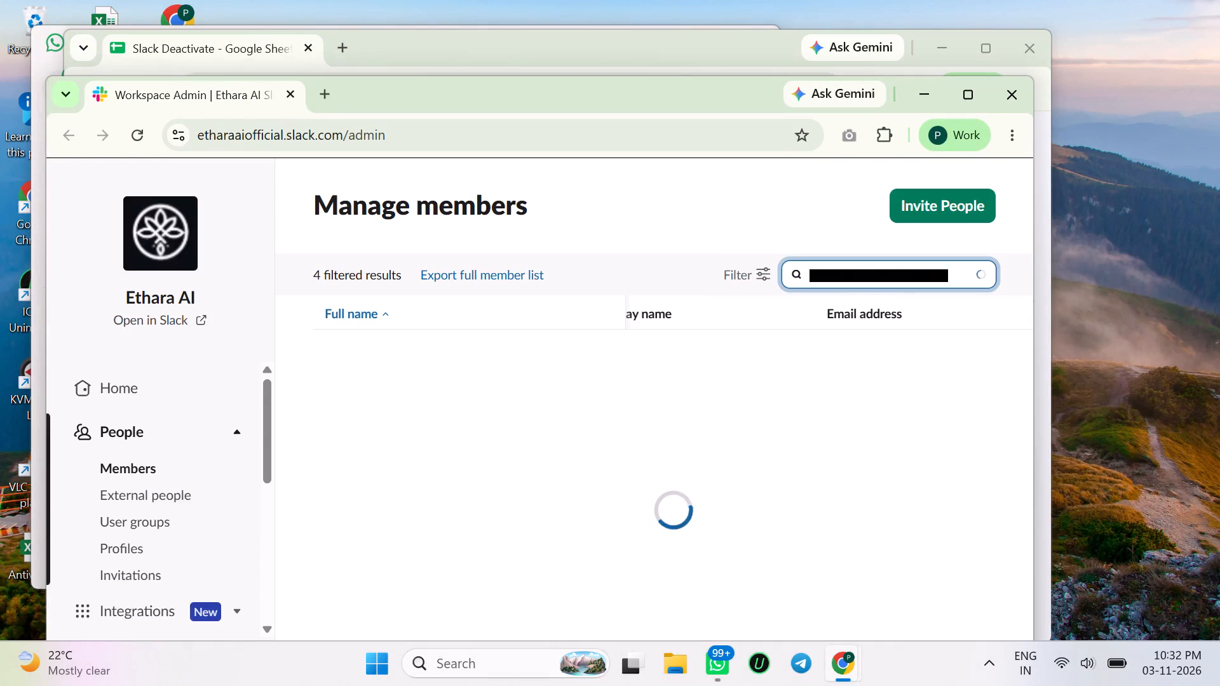
pyautogui.click(604, 346)
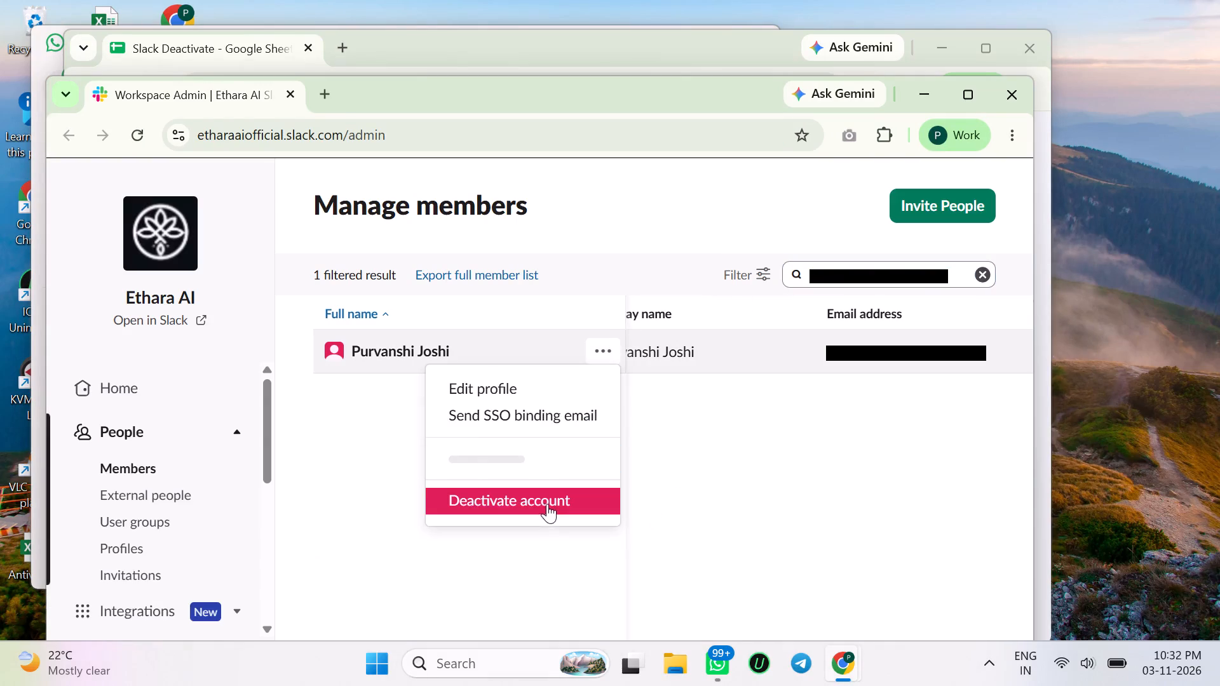
pyautogui.click(546, 504)
pyautogui.click(727, 498)
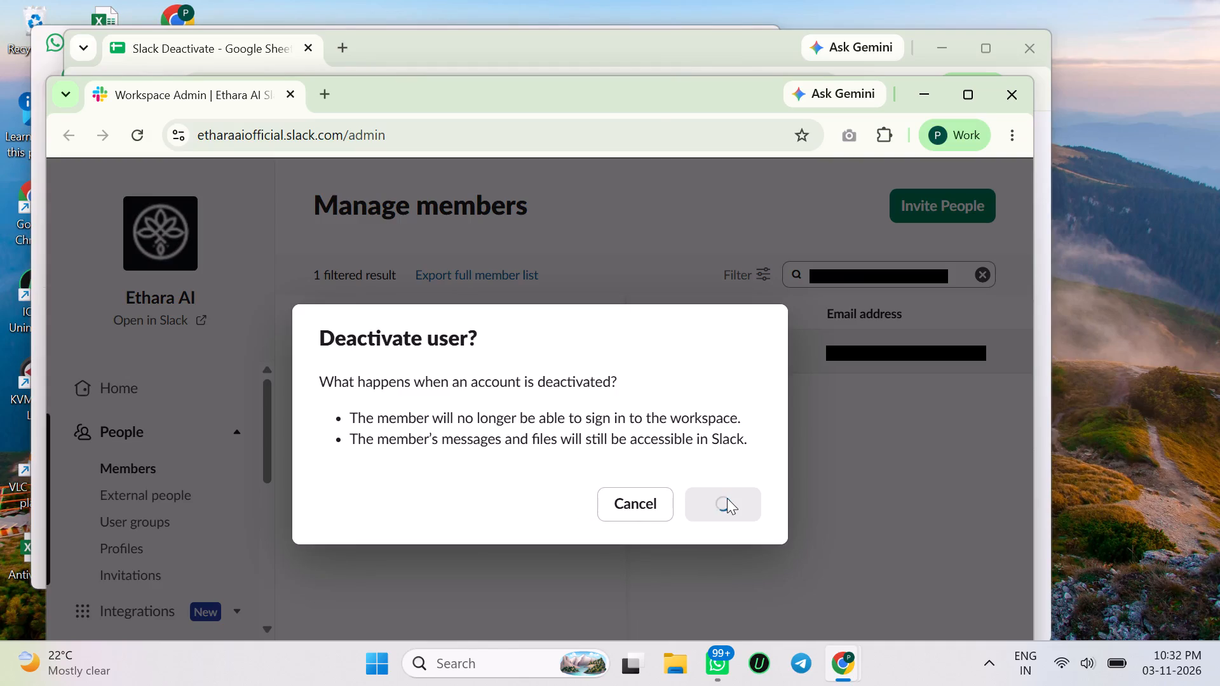
# Look up the row 91 employee in Slack's member list by the sheet's email address and deactivate the account listed under the first name only.
pyautogui.hotkey('alt', 'Tab')
pyautogui.click(531, 481)
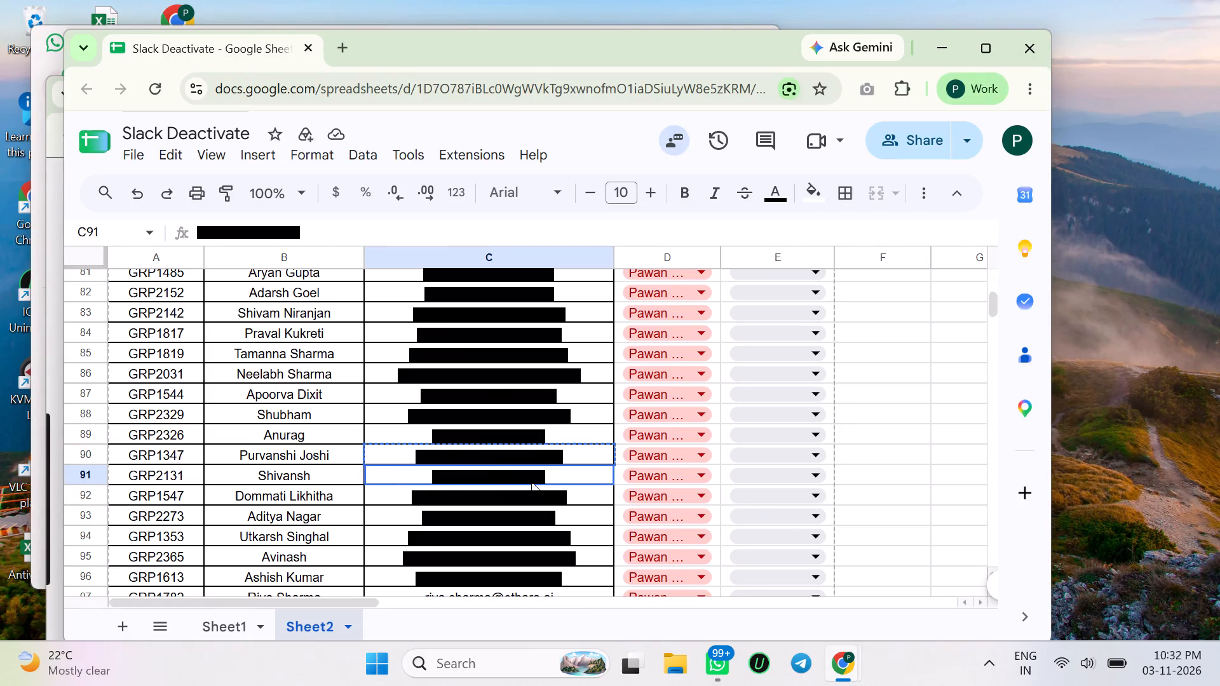
pyautogui.hotkey('ctrl', 'c')
pyautogui.hotkey('alt', 'Tab')
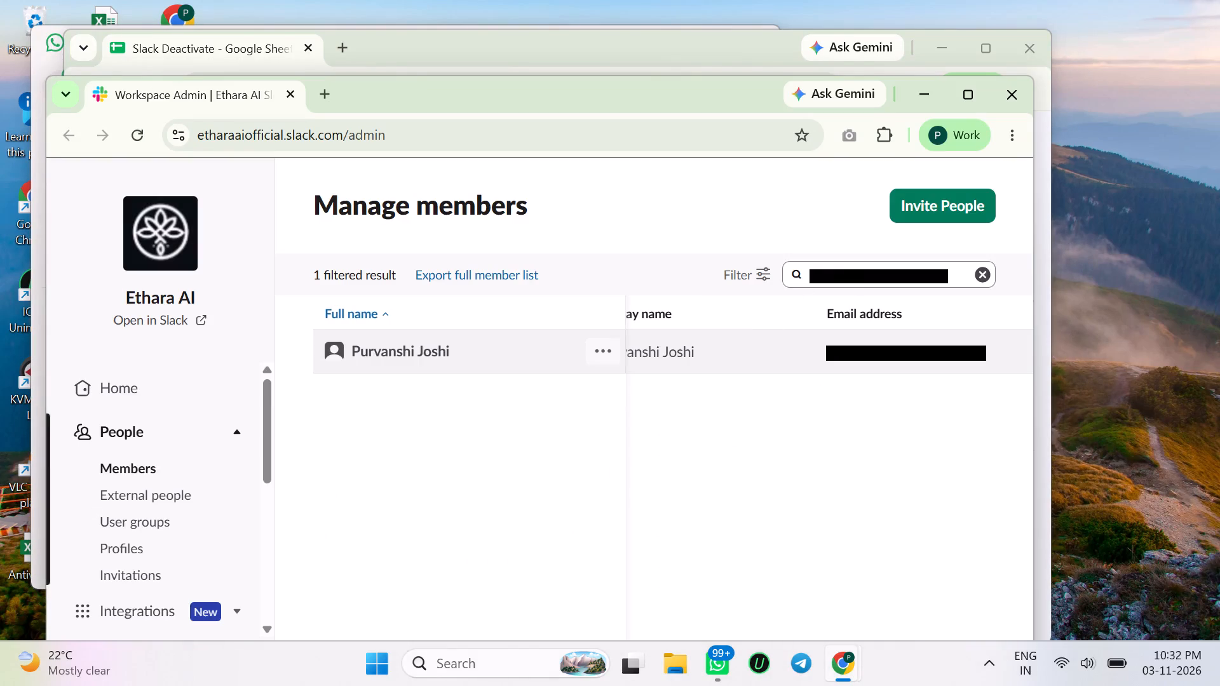
pyautogui.click(855, 276)
pyautogui.hotkey('ctrl', 'a')
pyautogui.hotkey('ctrl', 'v')
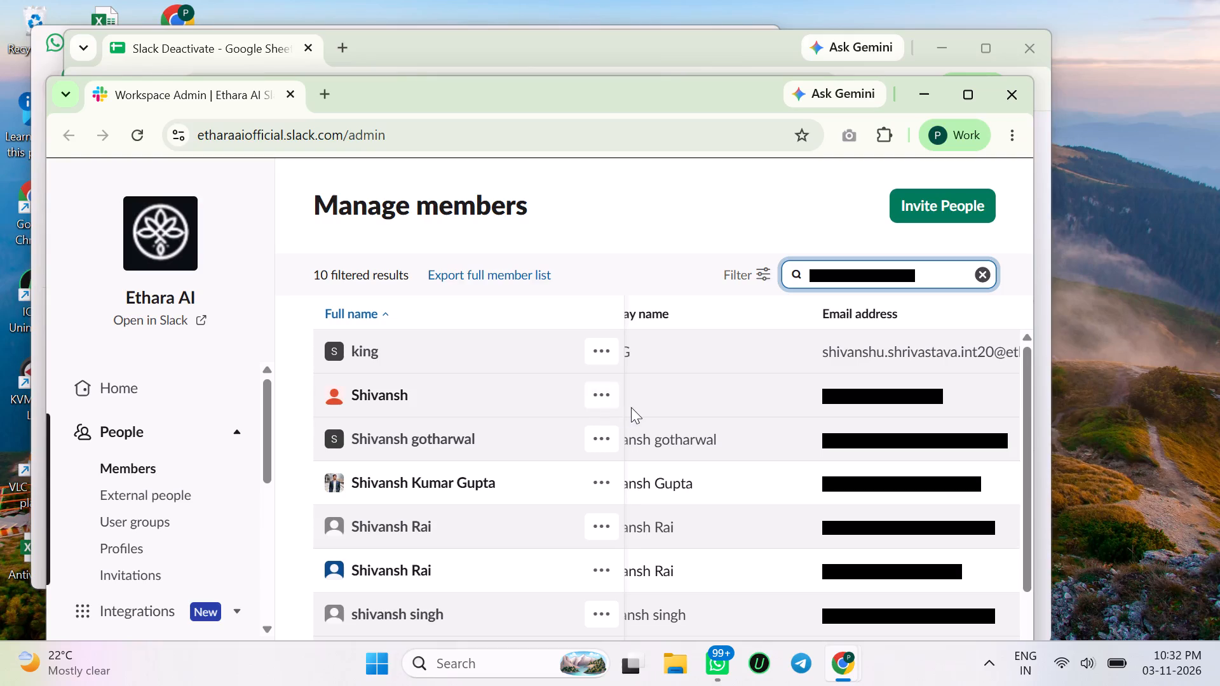
pyautogui.click(606, 393)
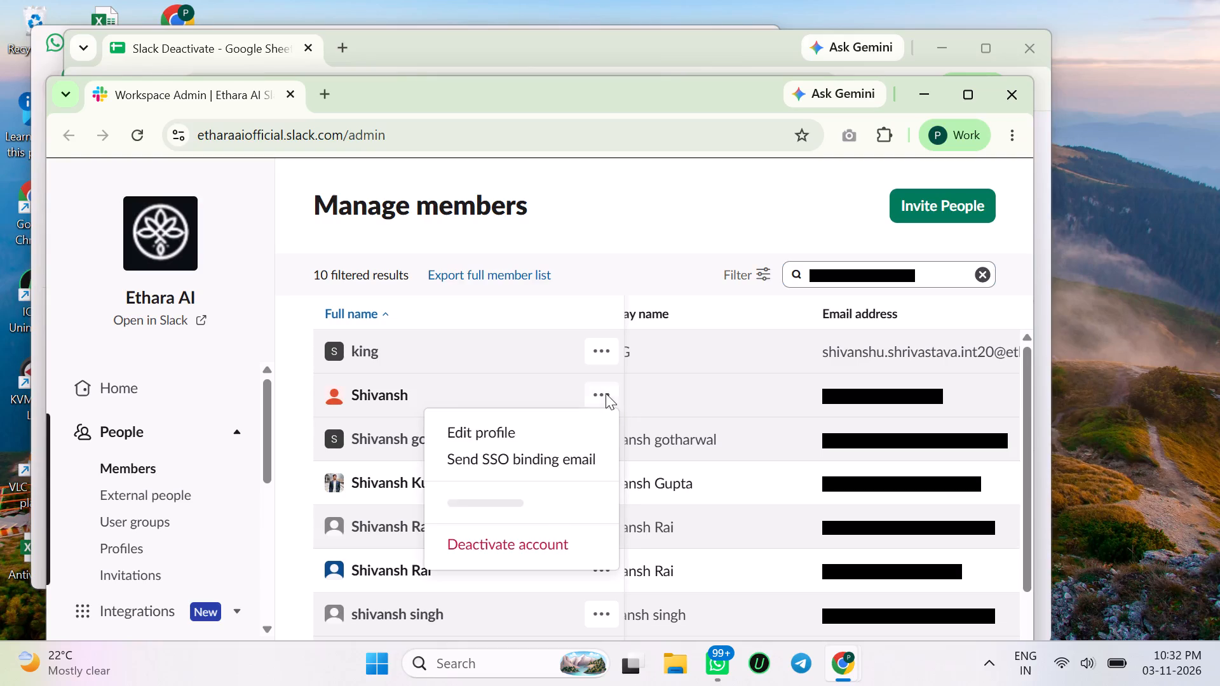
pyautogui.click(529, 546)
pyautogui.click(722, 508)
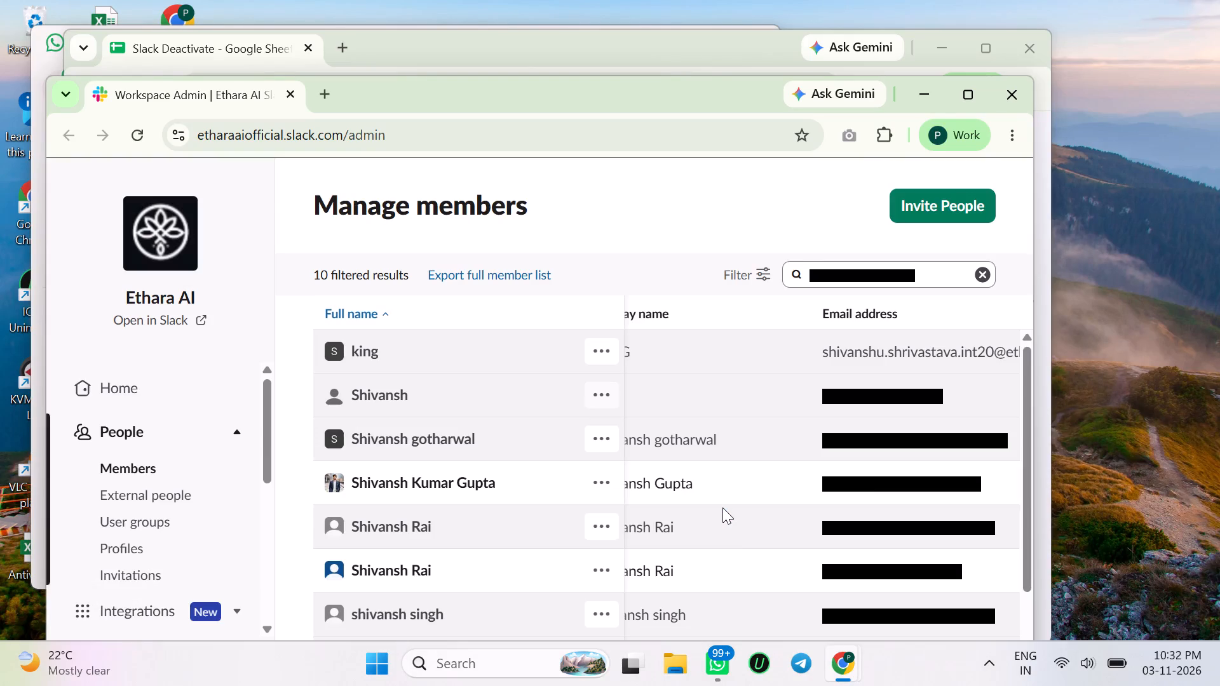
# Look up the row 92 employee in Slack's member list by the email address from the sheet and deactivate that account.
pyautogui.hotkey('alt', 'Tab')
pyautogui.scroll(-1, 556, 489)
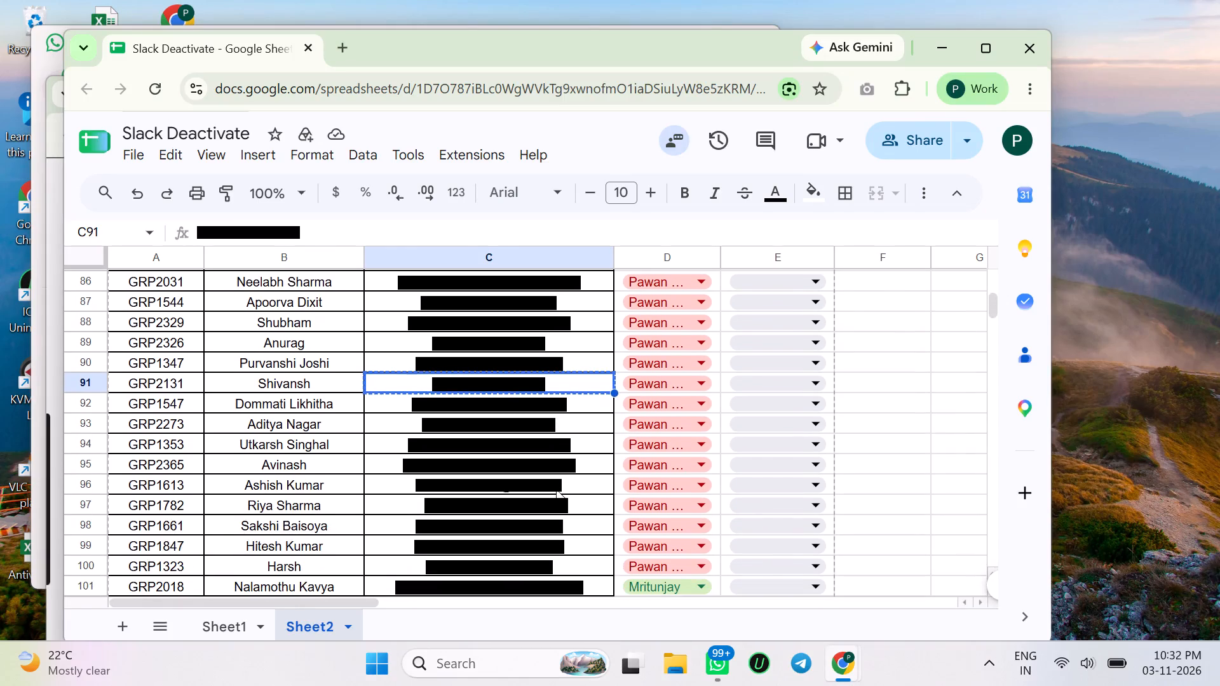
pyautogui.click(560, 396)
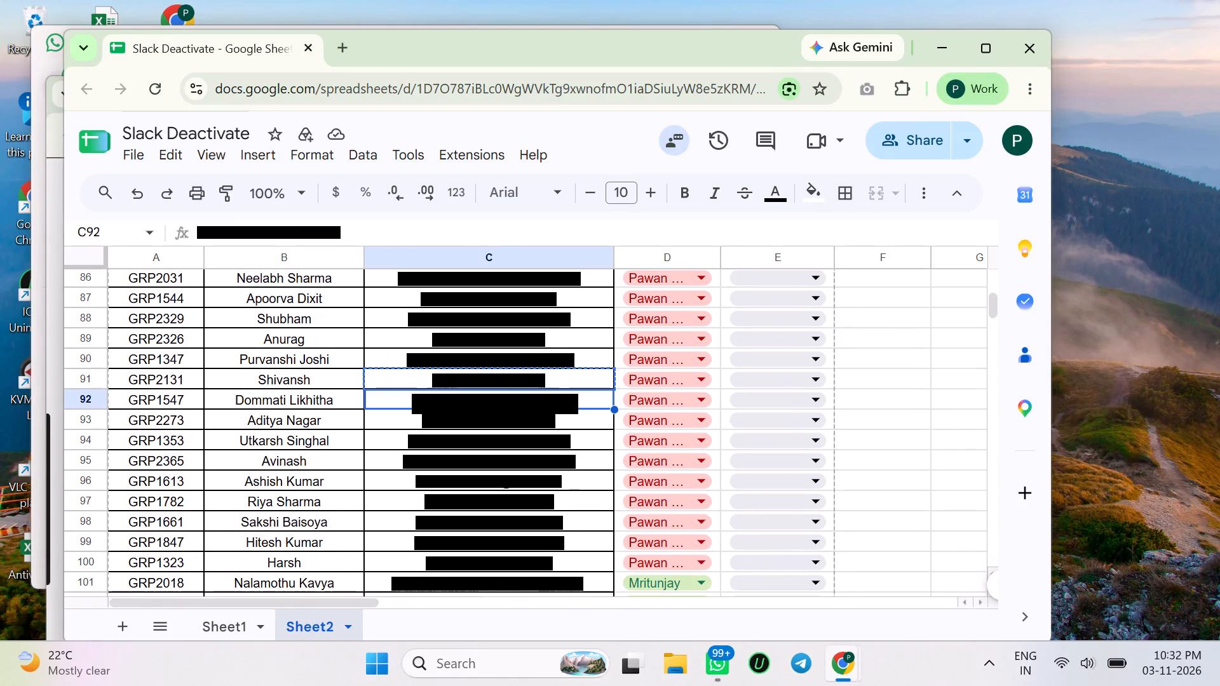
pyautogui.hotkey('ctrl', 'c')
pyautogui.hotkey('alt', 'Tab')
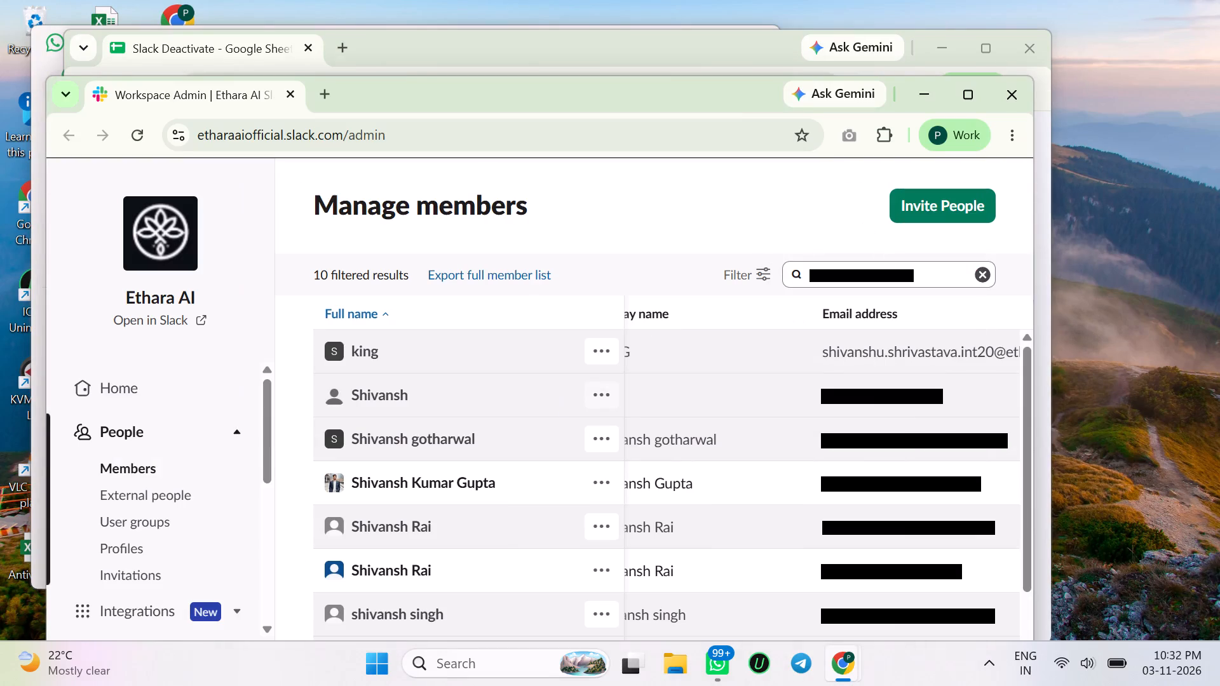
pyautogui.click(879, 274)
pyautogui.hotkey('ctrl', 'a')
pyautogui.hotkey('ctrl', 'v')
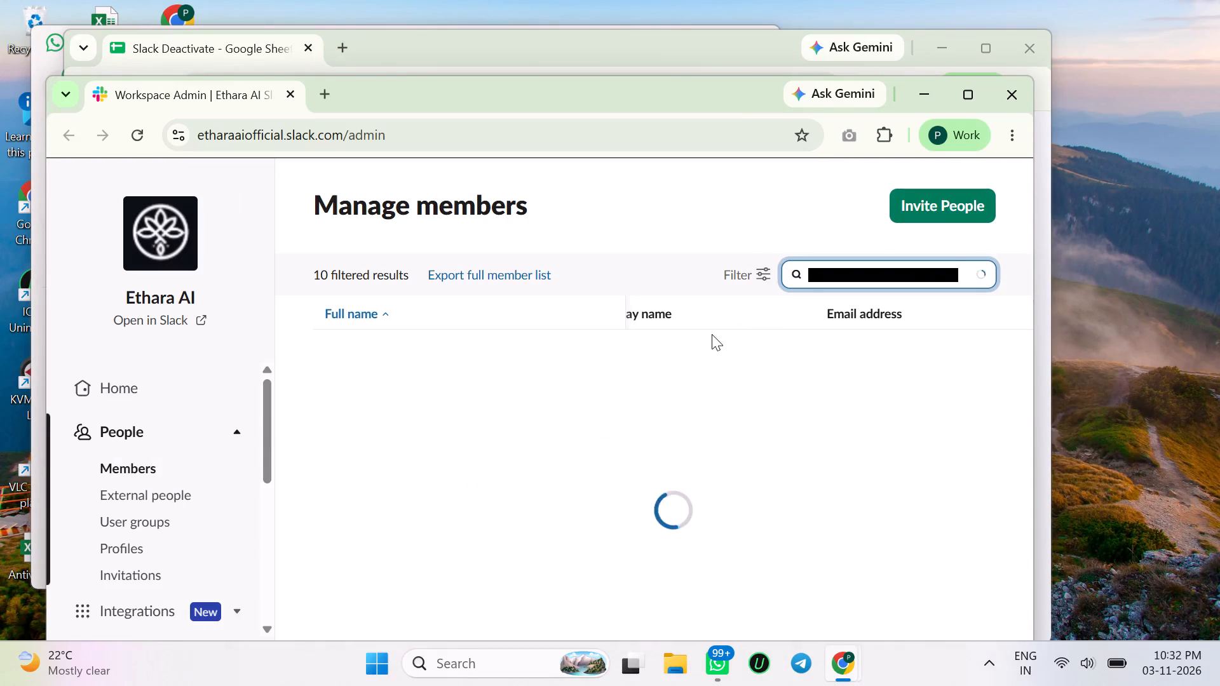
pyautogui.click(602, 359)
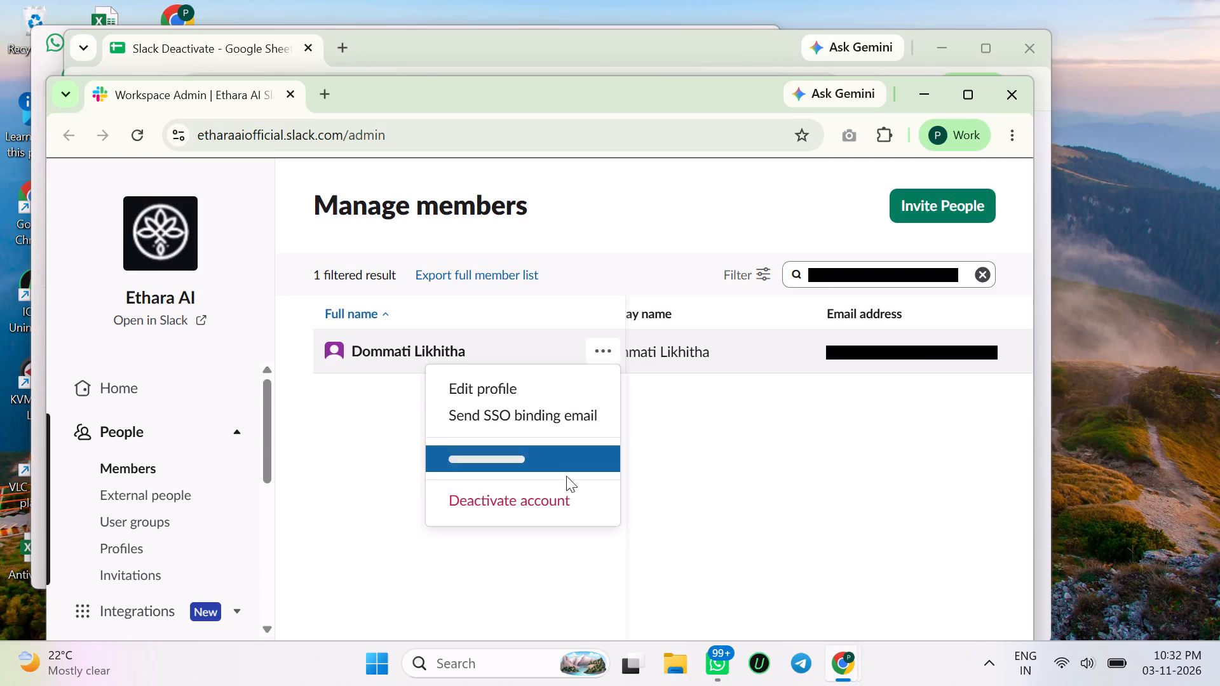
pyautogui.click(552, 506)
pyautogui.click(729, 506)
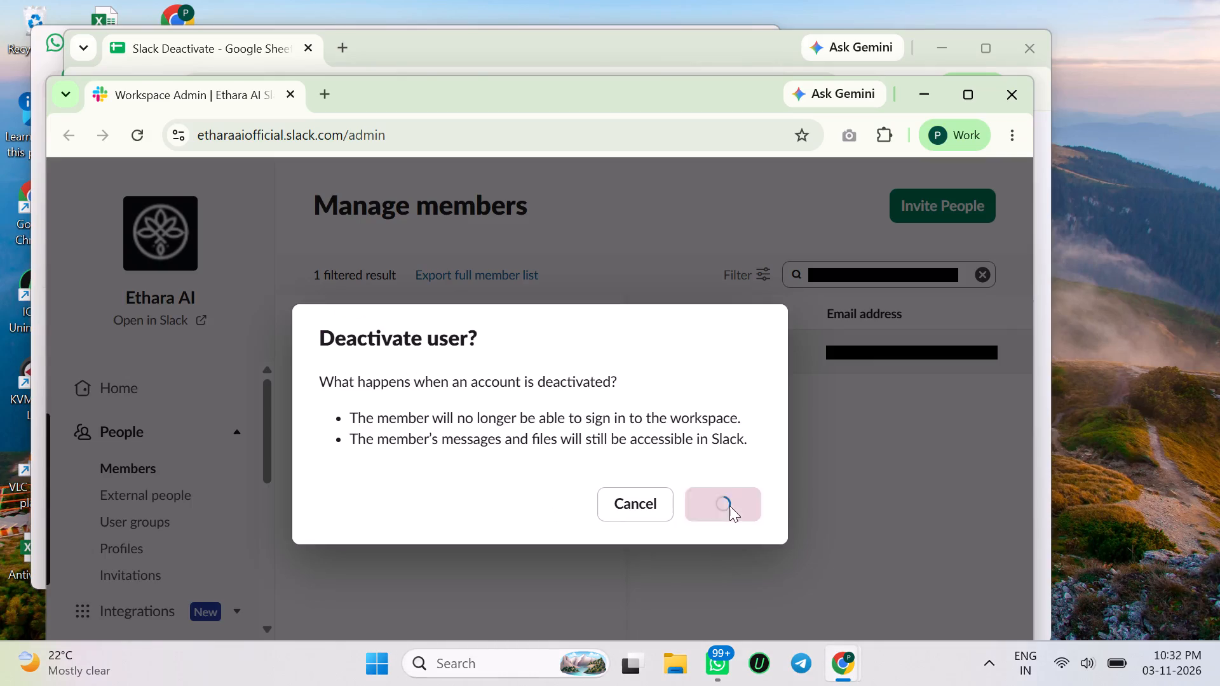
# Return to the Slack Deactivate sheet for the row 93 employee's email address.
pyautogui.hotkey('alt', 'Tab')
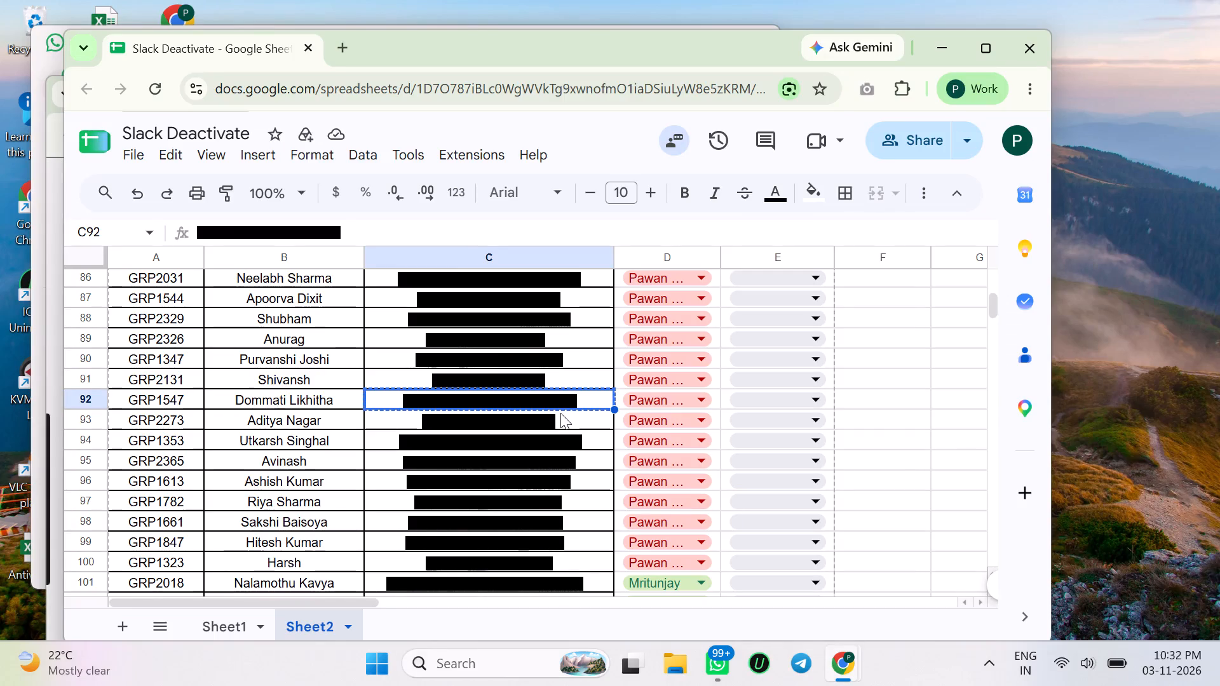
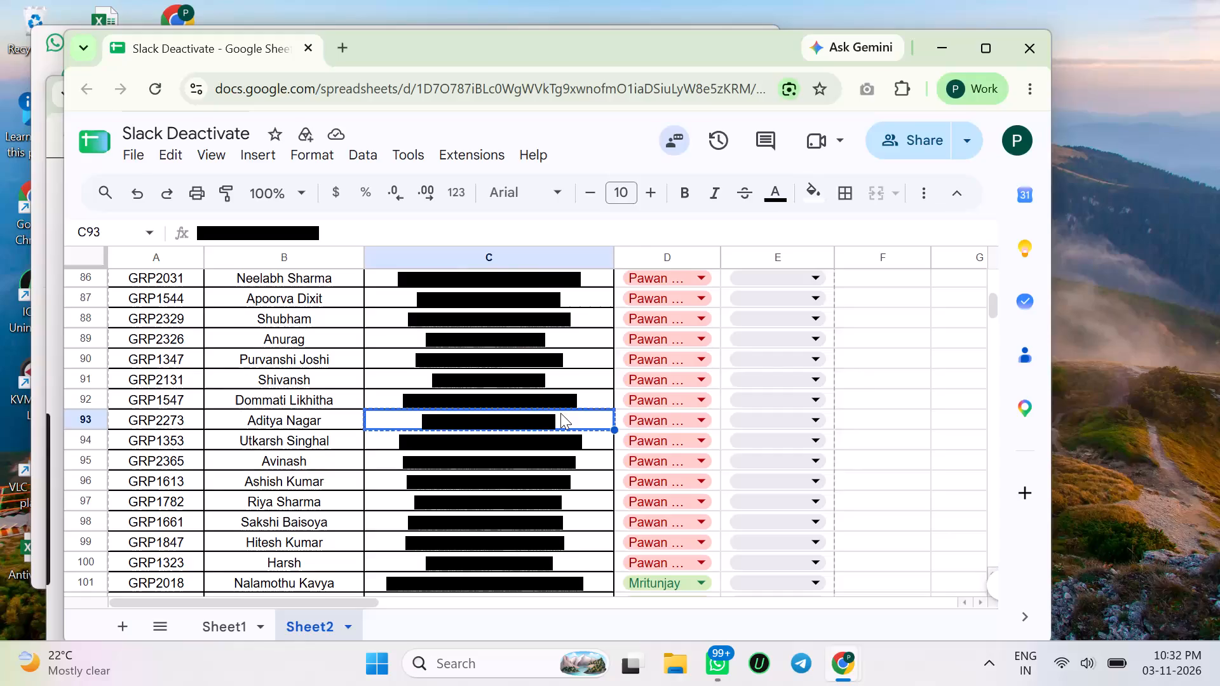
# Look up the row 93 employee in Slack's member list by the copied email address and deactivate that account.
pyautogui.hotkey('alt', 'Tab')
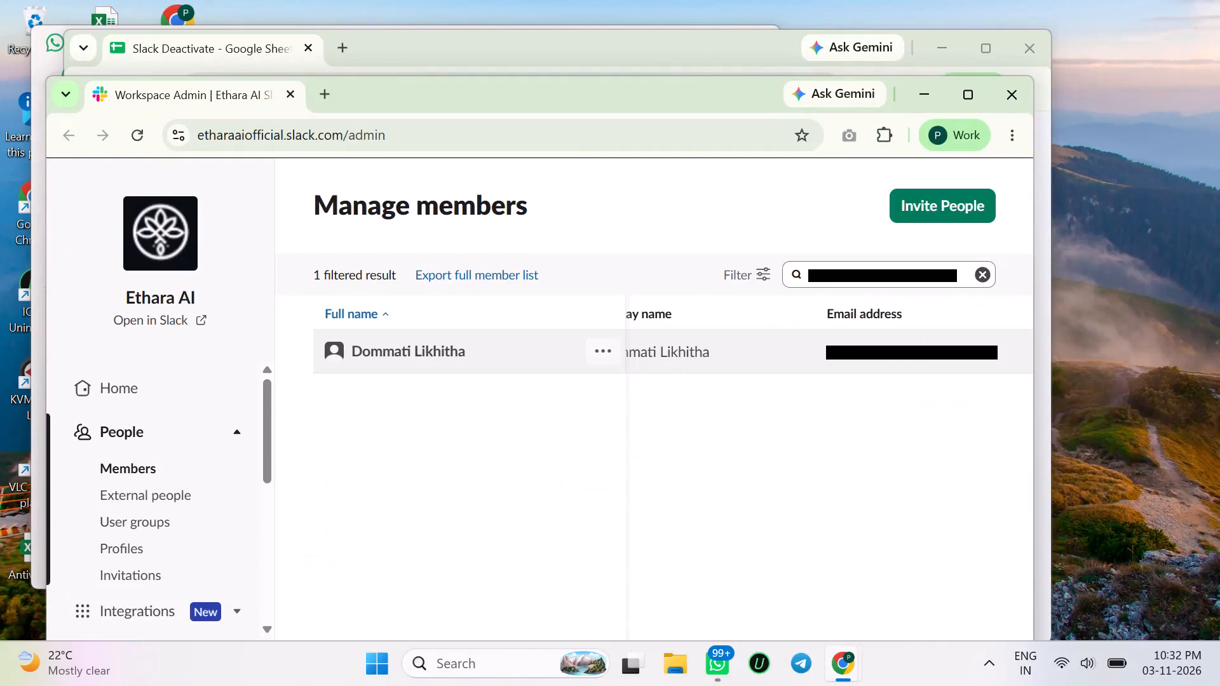
pyautogui.click(867, 271)
pyautogui.hotkey('ctrl', 'a')
pyautogui.hotkey('ctrl', 'v')
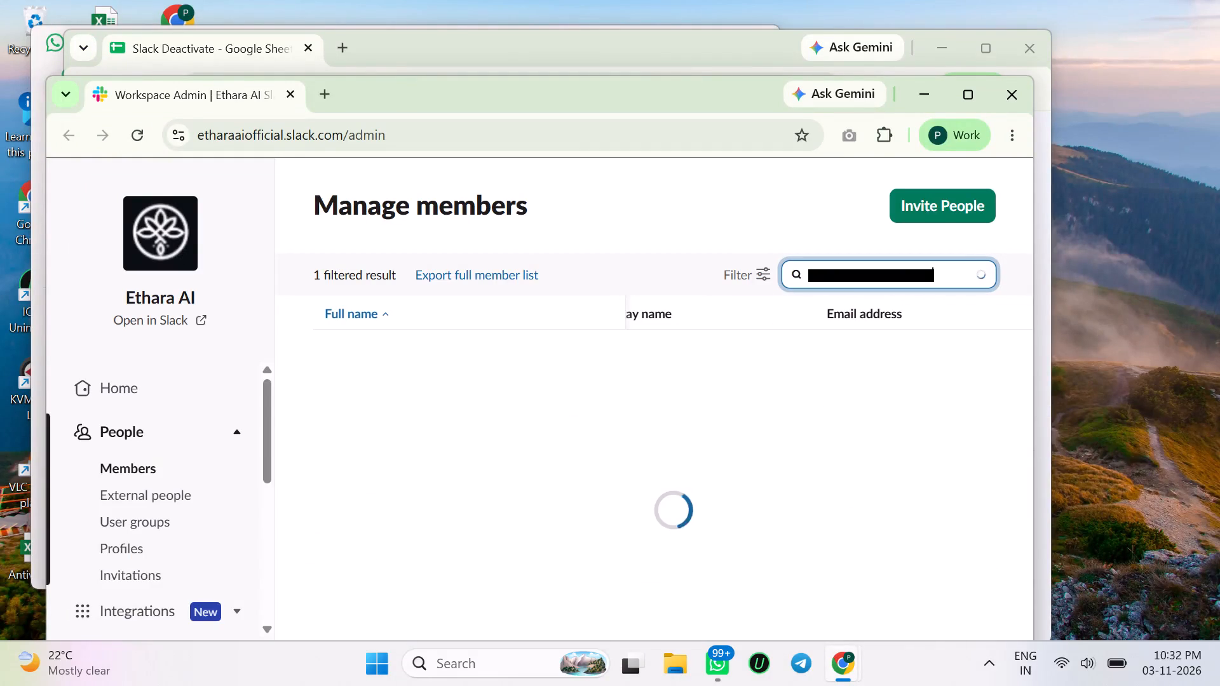
pyautogui.click(592, 354)
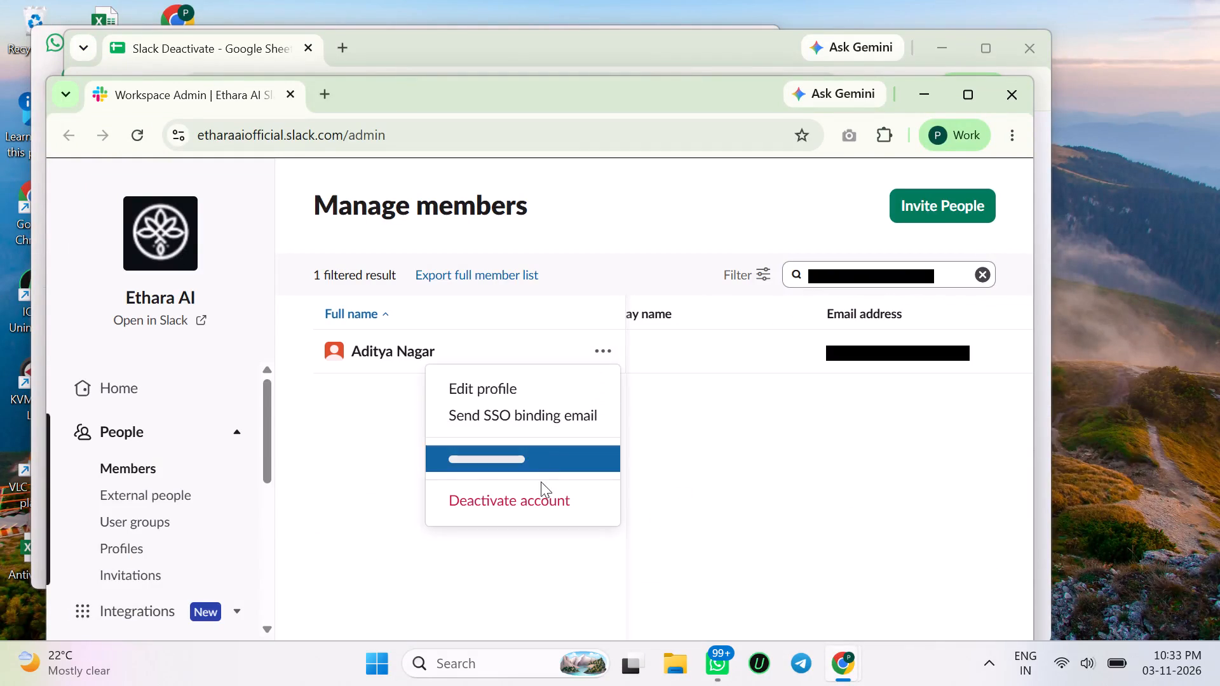
pyautogui.click(535, 505)
pyautogui.click(724, 506)
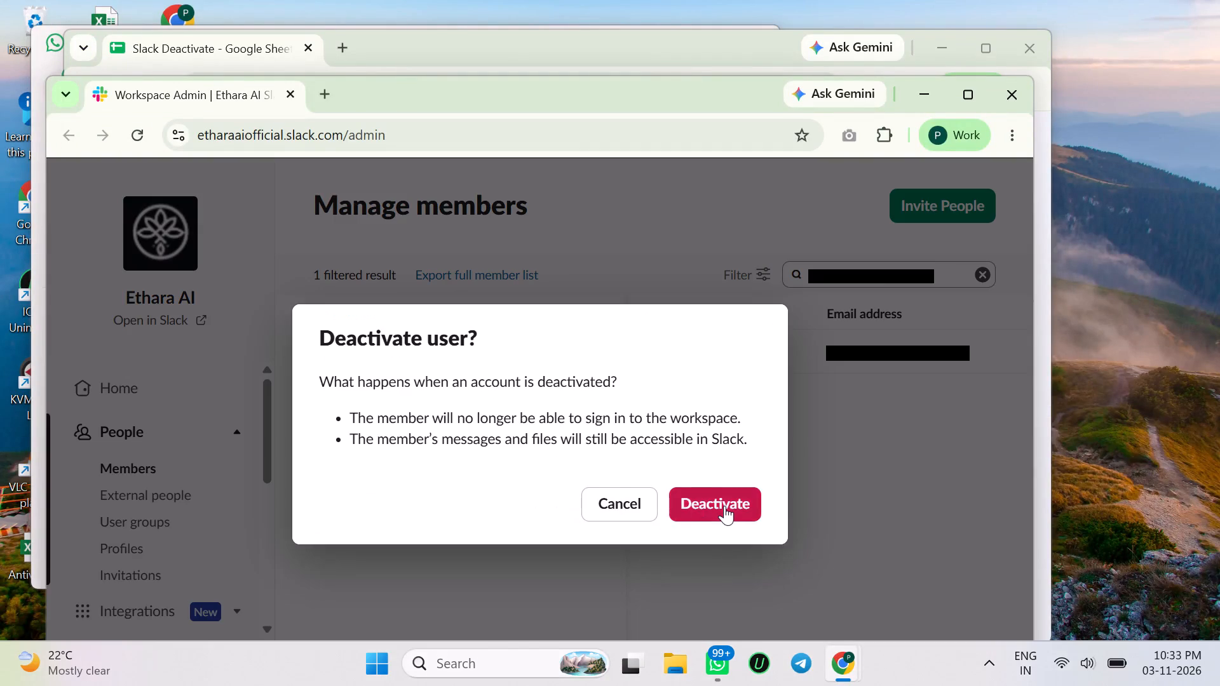
# Copy the row 94 employee's email address from the Slack Deactivate sheet, look it up in Slack's member list and deactivate that account.
pyautogui.hotkey('alt', 'Tab')
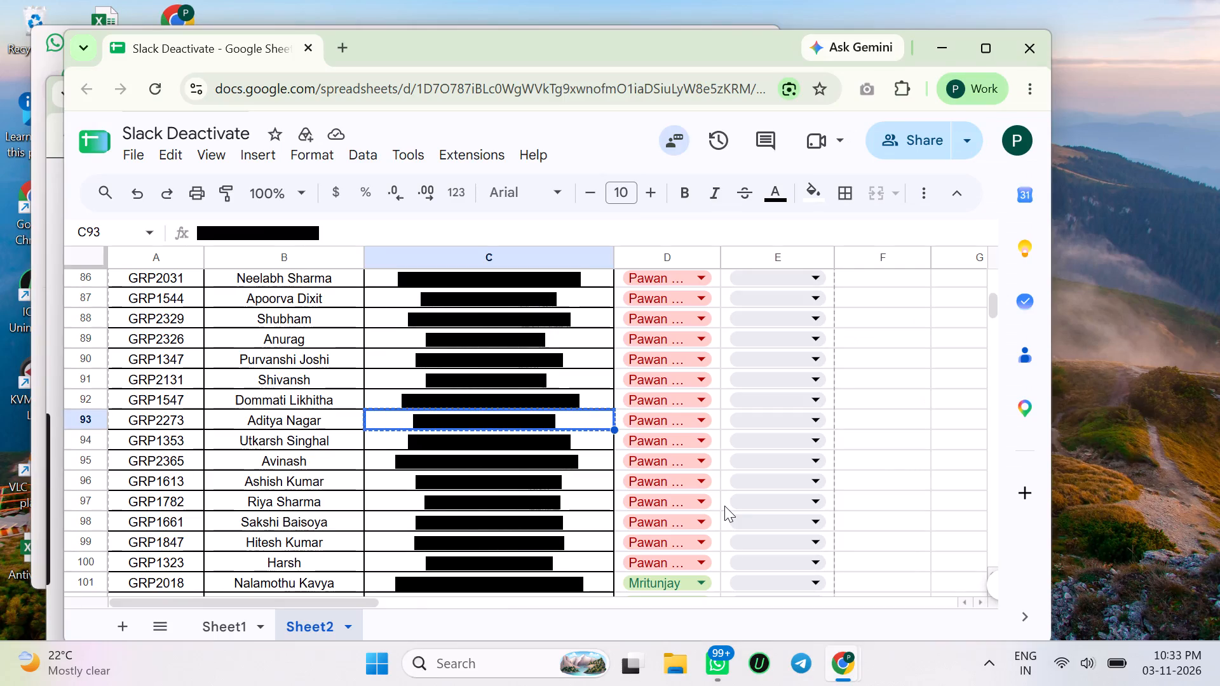
pyautogui.press('Down')
pyautogui.hotkey('ctrl', 'c')
pyautogui.hotkey('alt', 'Tab')
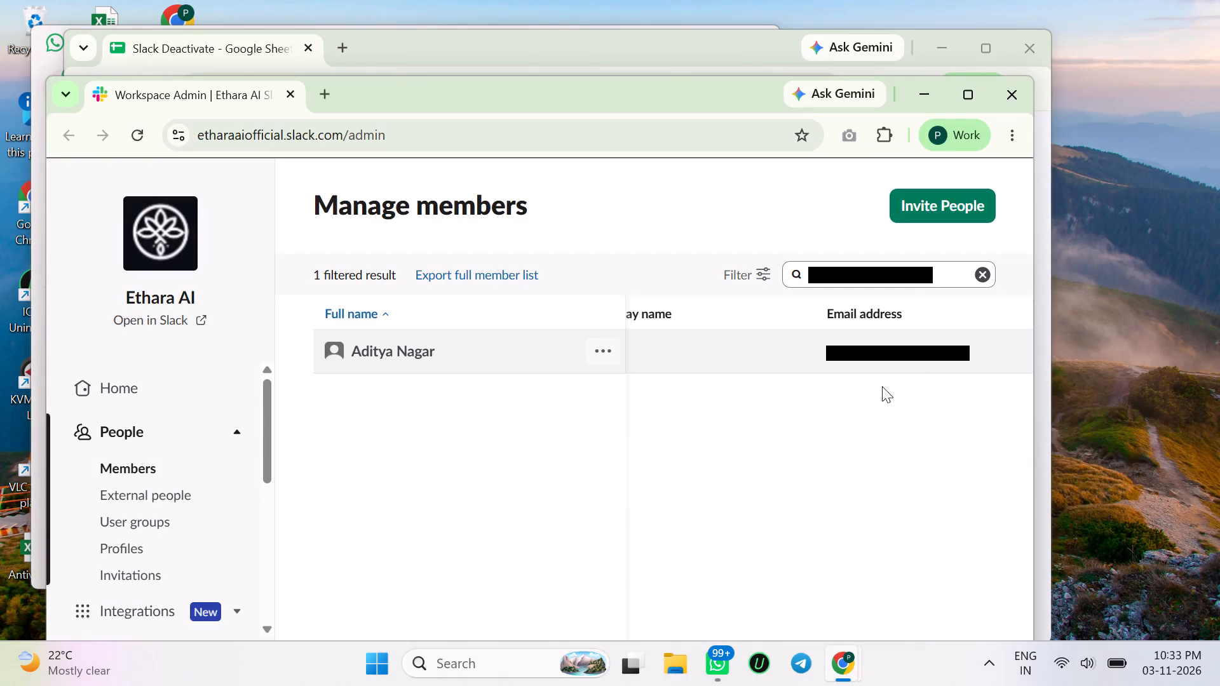
pyautogui.click(919, 278)
pyautogui.hotkey('ctrl', 'a')
pyautogui.hotkey('ctrl', 'v')
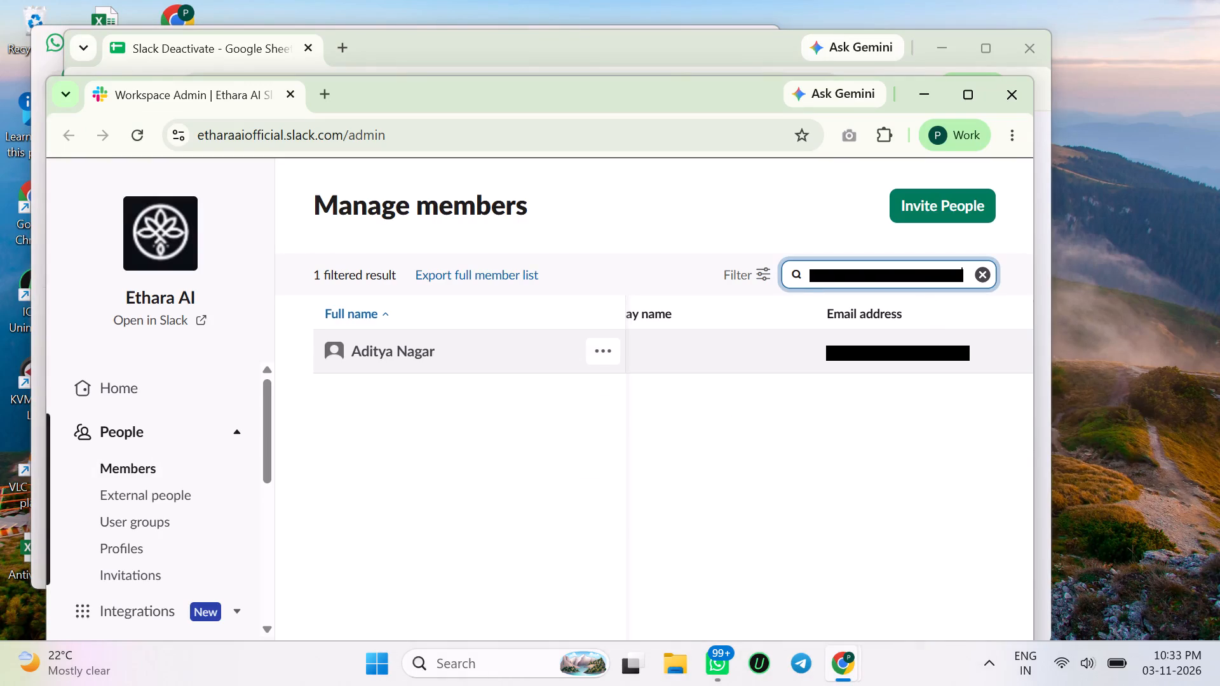
pyautogui.click(594, 349)
pyautogui.click(534, 500)
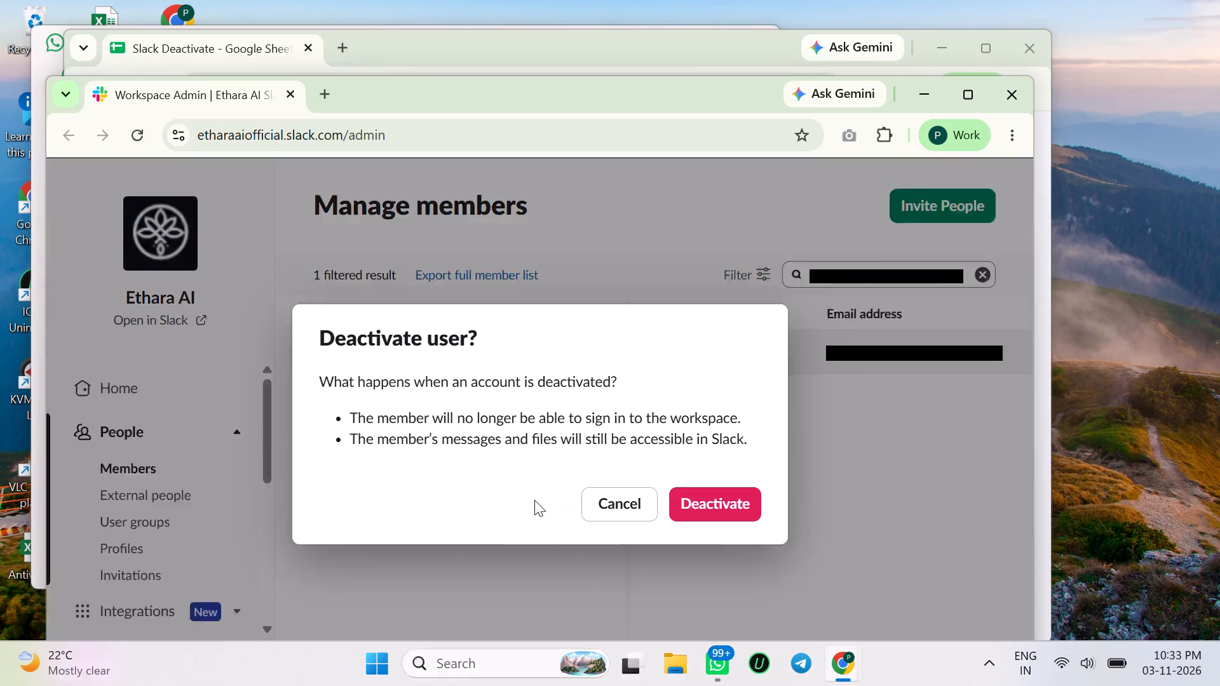
pyautogui.click(714, 502)
# Look up the row 95 employee in Slack's member list by the email address from the sheet and deactivate that account.
pyautogui.hotkey('alt', 'Tab')
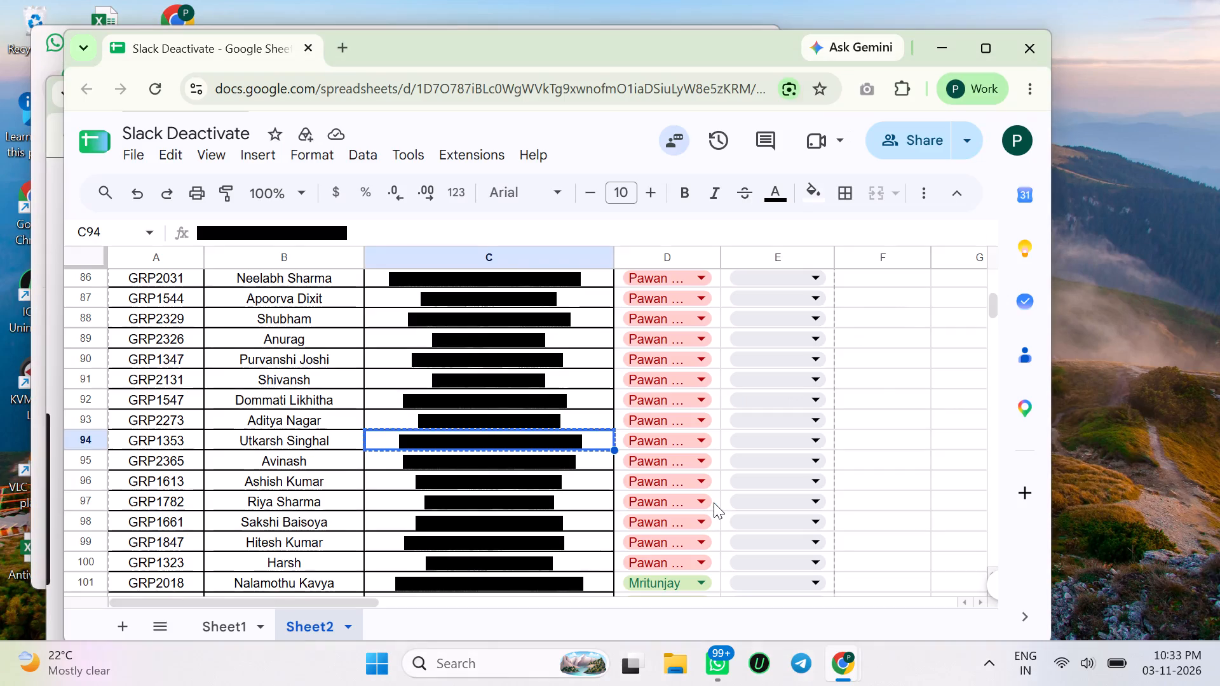
pyautogui.press('Down')
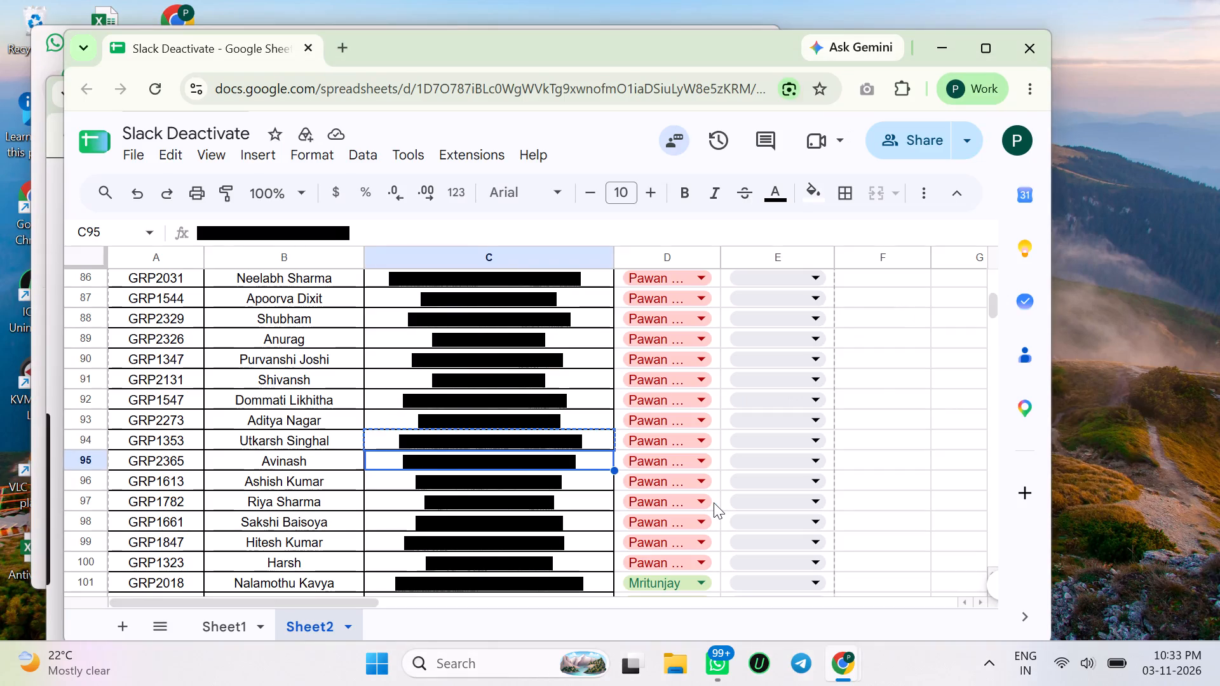
pyautogui.hotkey('ctrl', 'c')
pyautogui.hotkey('alt', 'Tab')
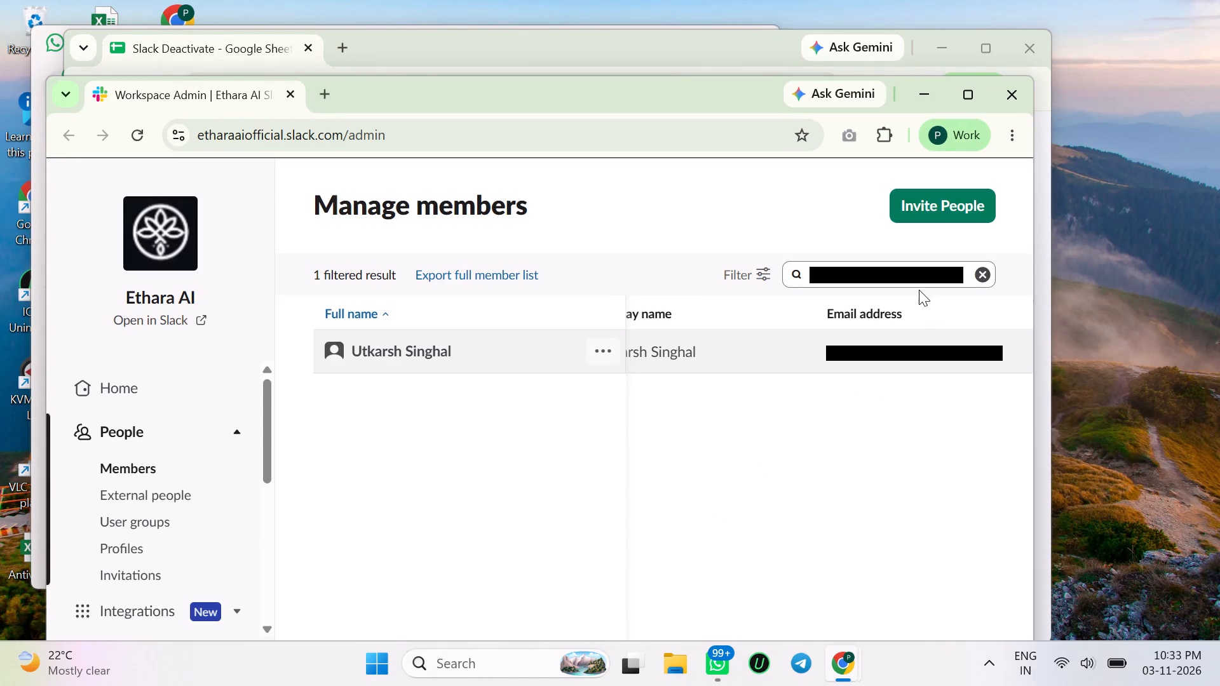
pyautogui.click(914, 271)
pyautogui.hotkey('ctrl', 'a')
pyautogui.hotkey('ctrl', 'v')
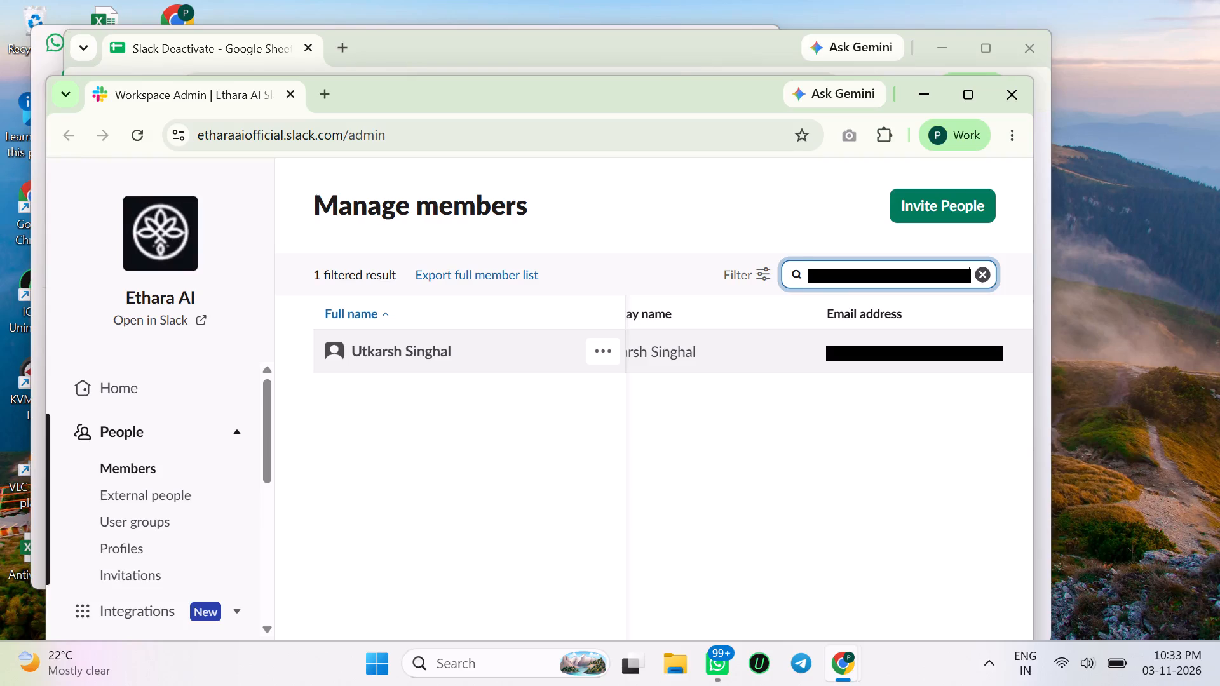
pyautogui.click(616, 347)
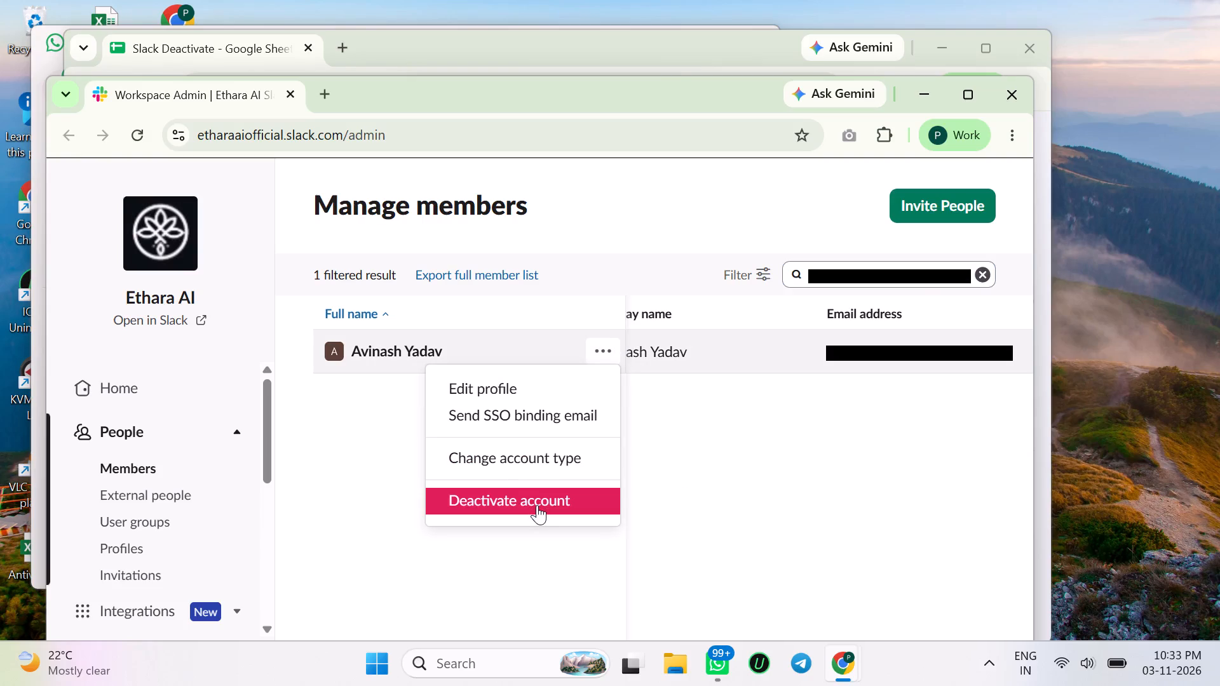
pyautogui.click(537, 505)
pyautogui.click(691, 502)
# Look up the row 96 employee in Slack's member list by the email address from the sheet and deactivate that account.
pyautogui.hotkey('alt', 'Tab')
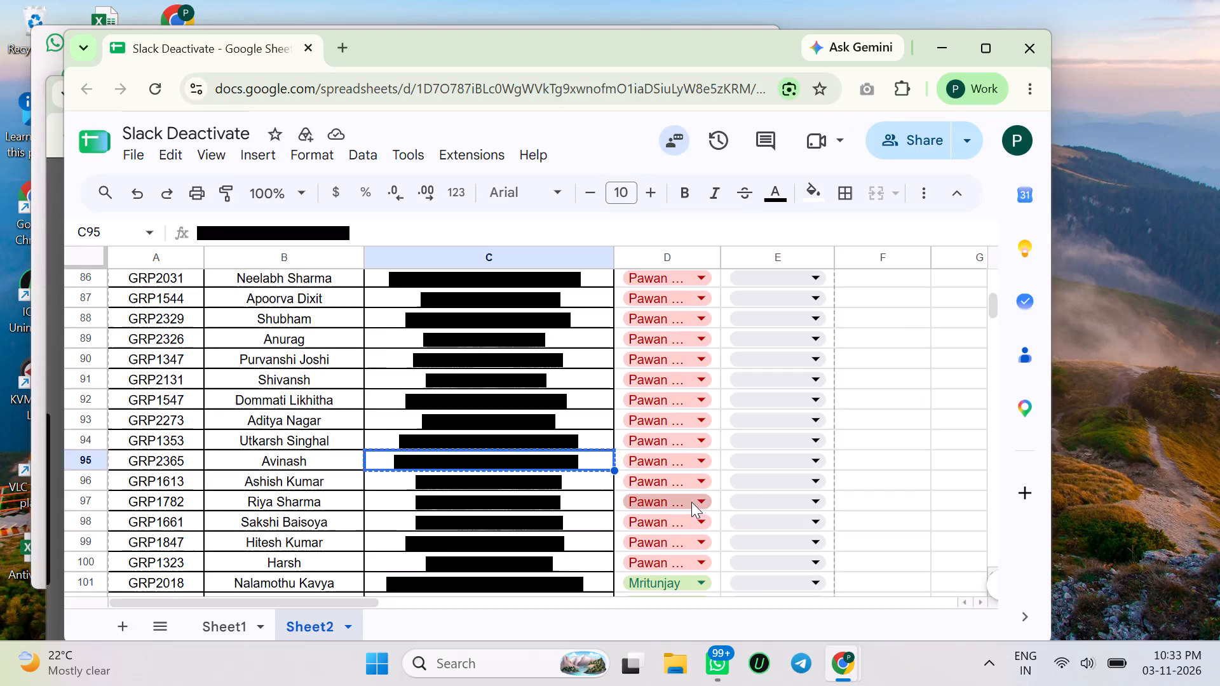
pyautogui.click(529, 475)
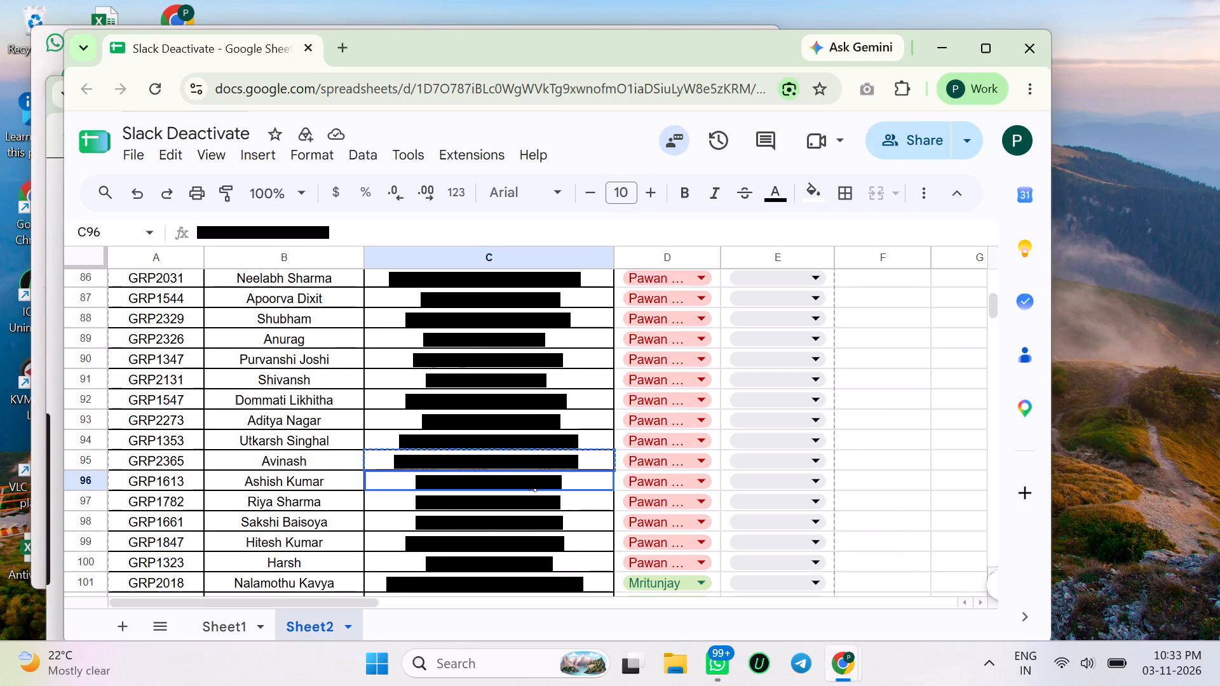
pyautogui.hotkey('ctrl', 'c')
pyautogui.hotkey('alt', 'Tab')
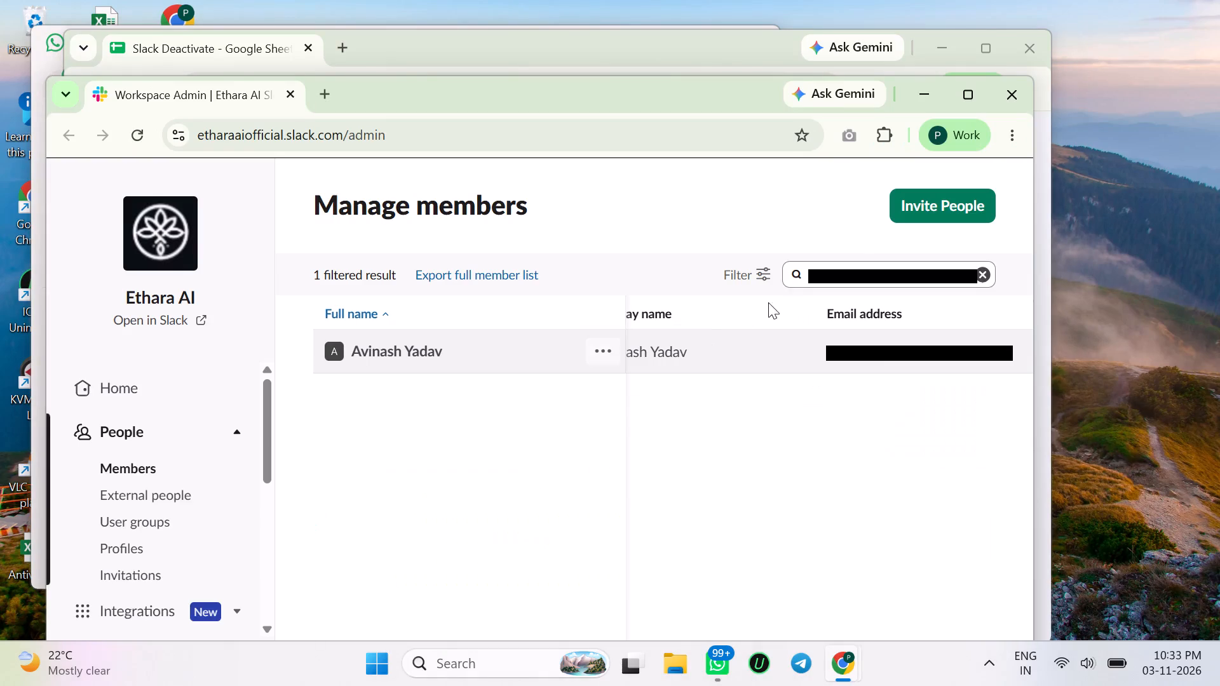
pyautogui.click(860, 272)
pyautogui.hotkey('ctrl', 'a')
pyautogui.hotkey('ctrl', 'v')
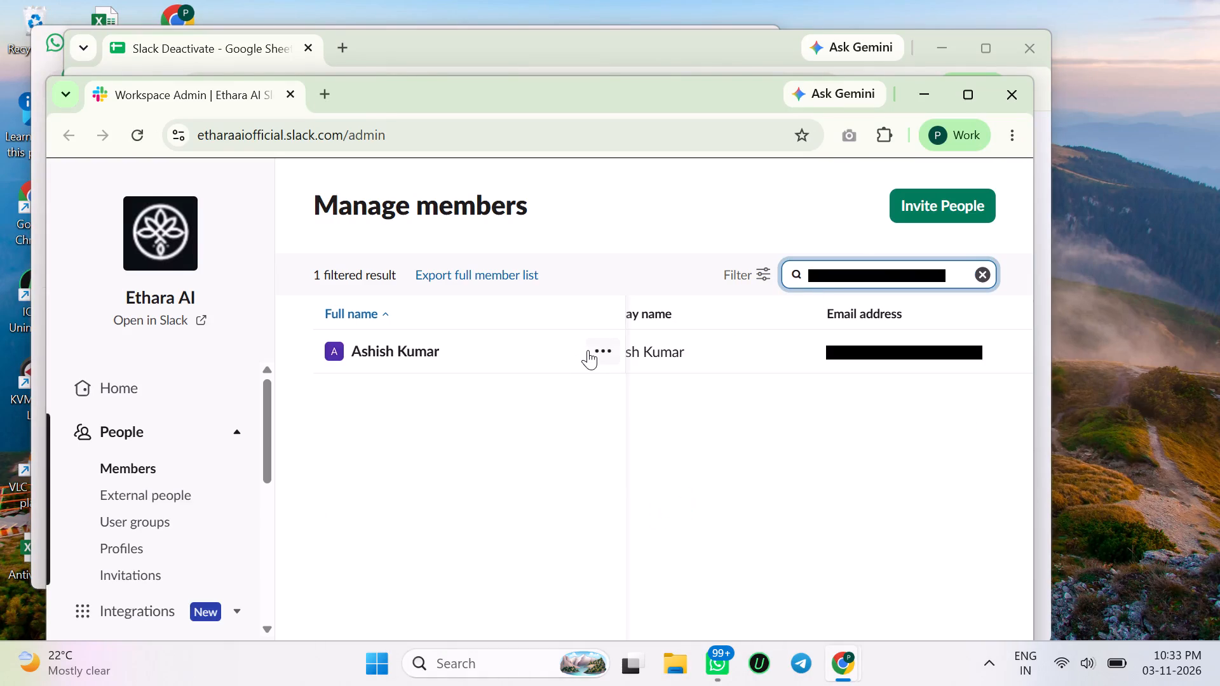
pyautogui.click(590, 349)
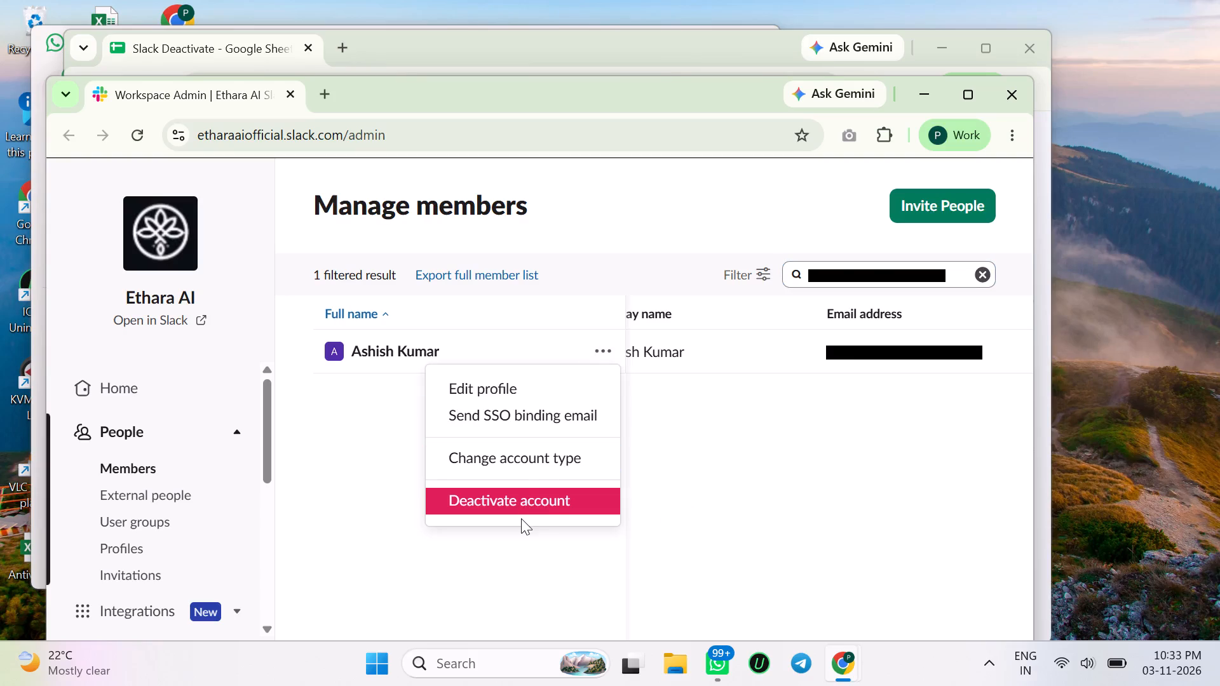
pyautogui.click(543, 507)
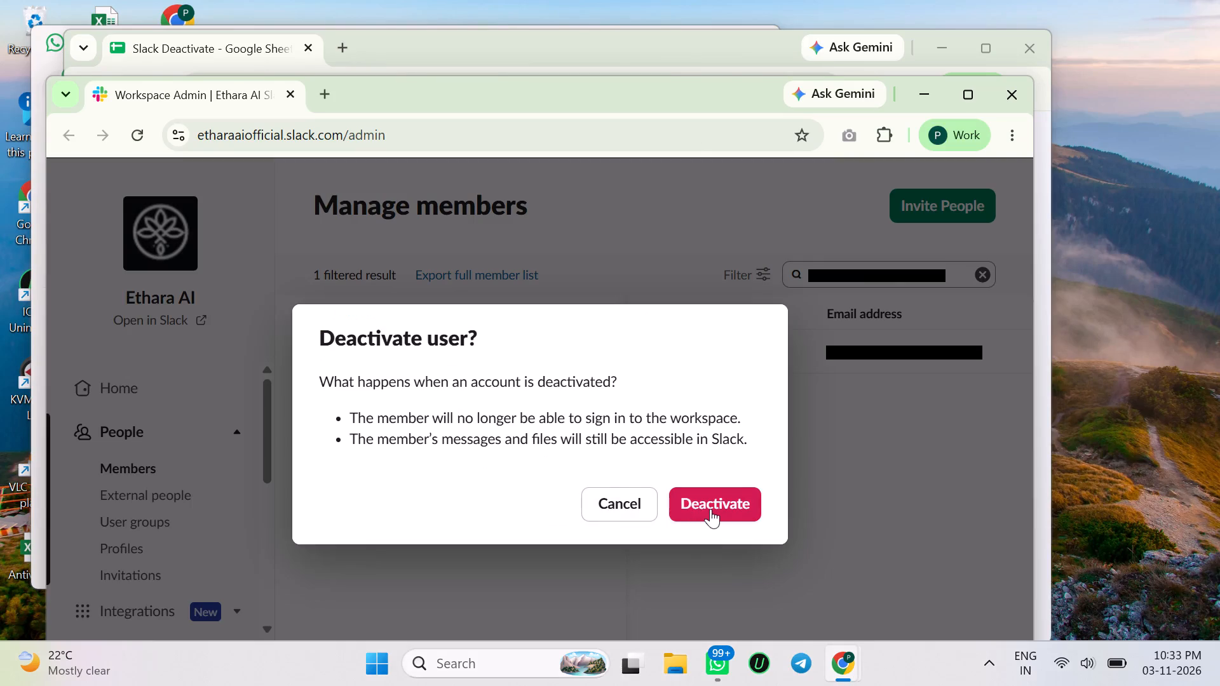
pyautogui.click(710, 509)
# Look up the row 97 employee in Slack's member list by the email address from the sheet and deactivate that account.
pyautogui.hotkey('alt', 'Tab')
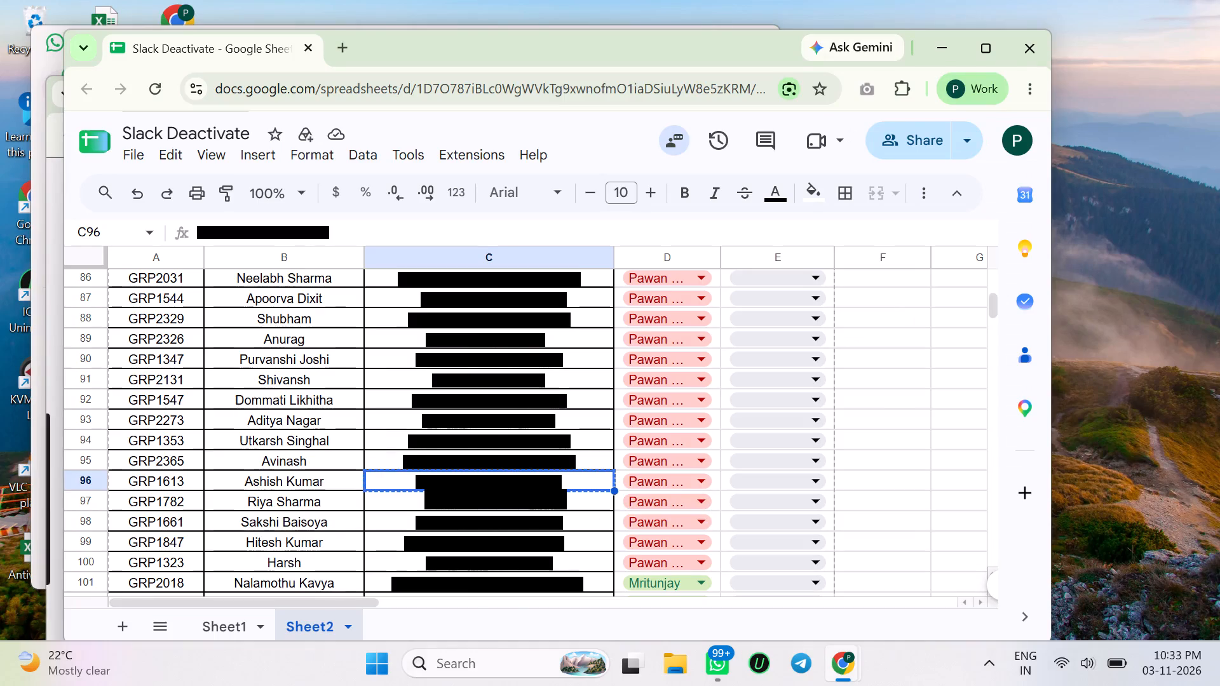
pyautogui.click(539, 503)
pyautogui.hotkey('ctrl', 'c')
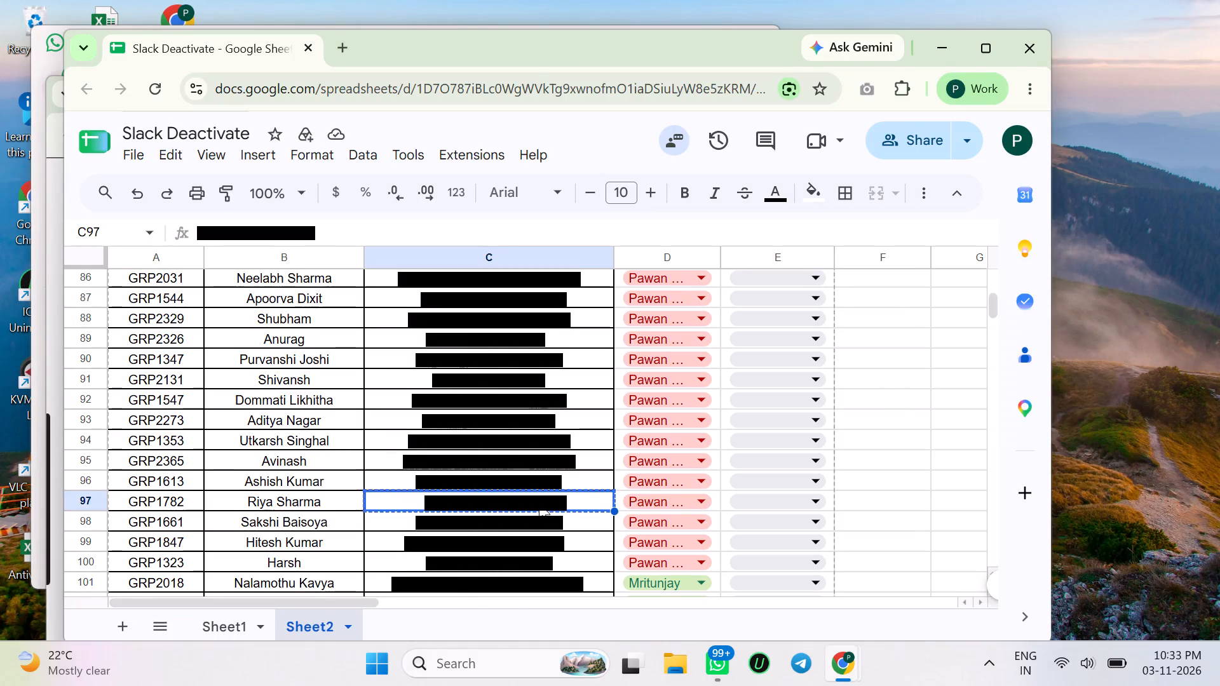
pyautogui.hotkey('alt', 'Tab')
pyautogui.click(850, 281)
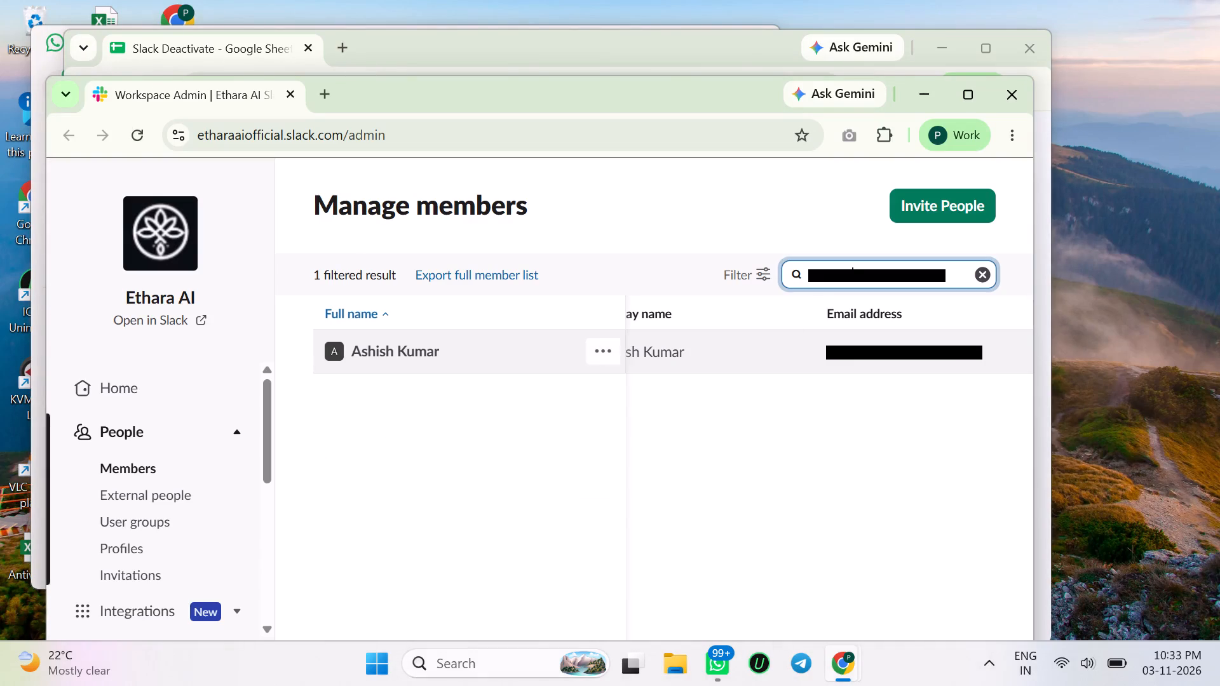
pyautogui.hotkey('ctrl', 'a')
pyautogui.hotkey('ctrl', 'v')
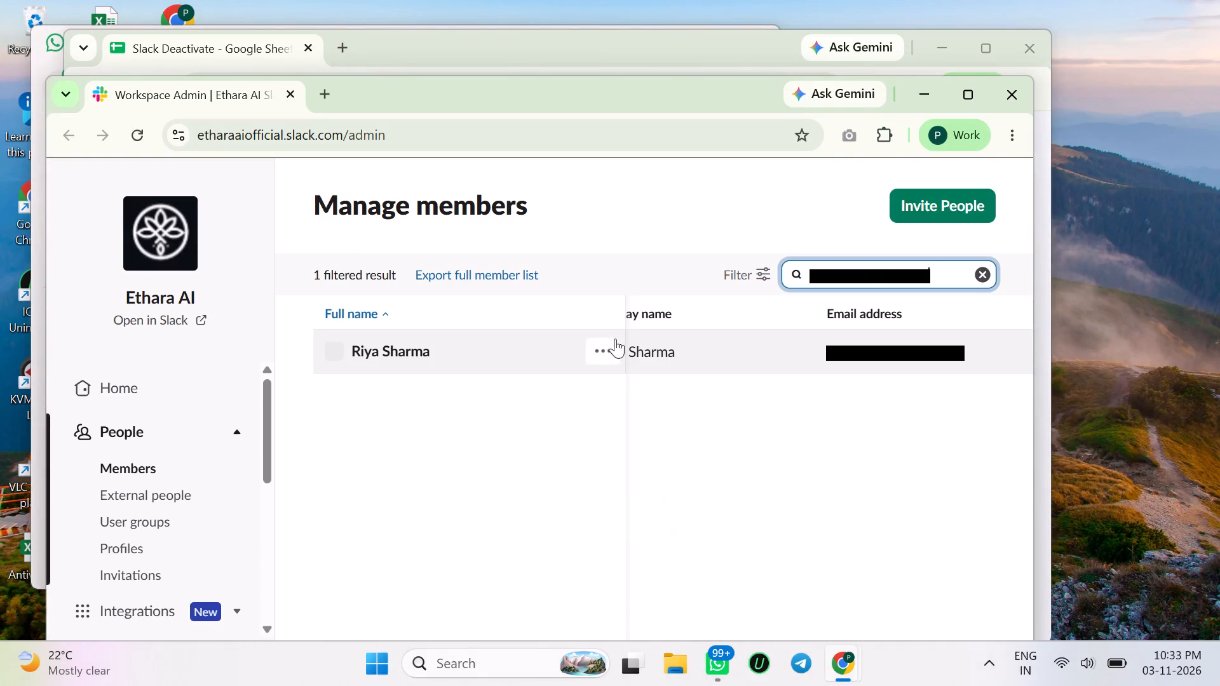
pyautogui.click(595, 353)
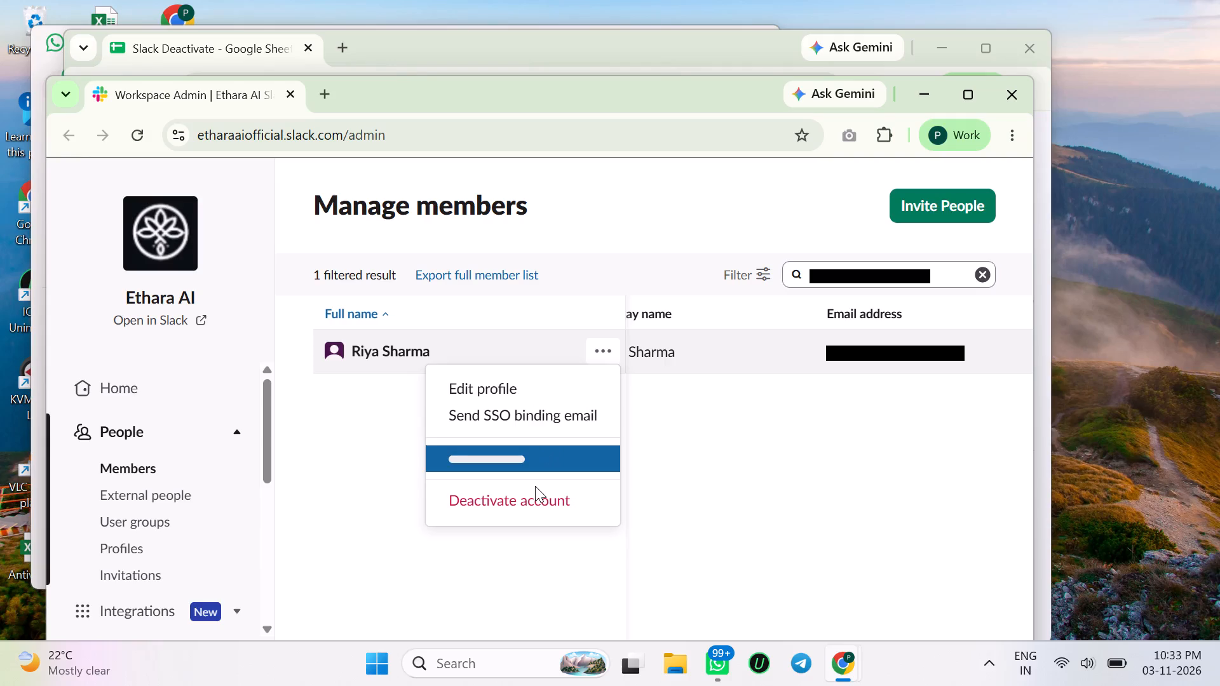
pyautogui.click(534, 501)
pyautogui.click(704, 501)
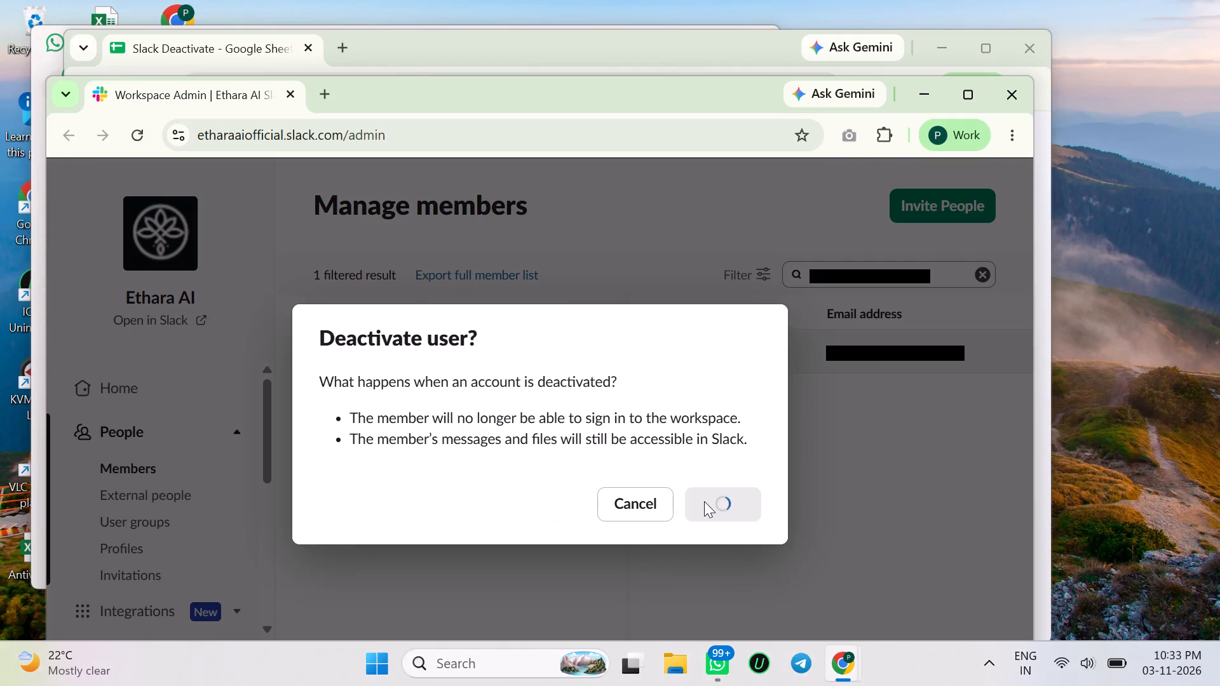
# Look up the row 98 employee in Slack's member list by the email address from the sheet and deactivate that account.
pyautogui.hotkey('alt', 'Tab')
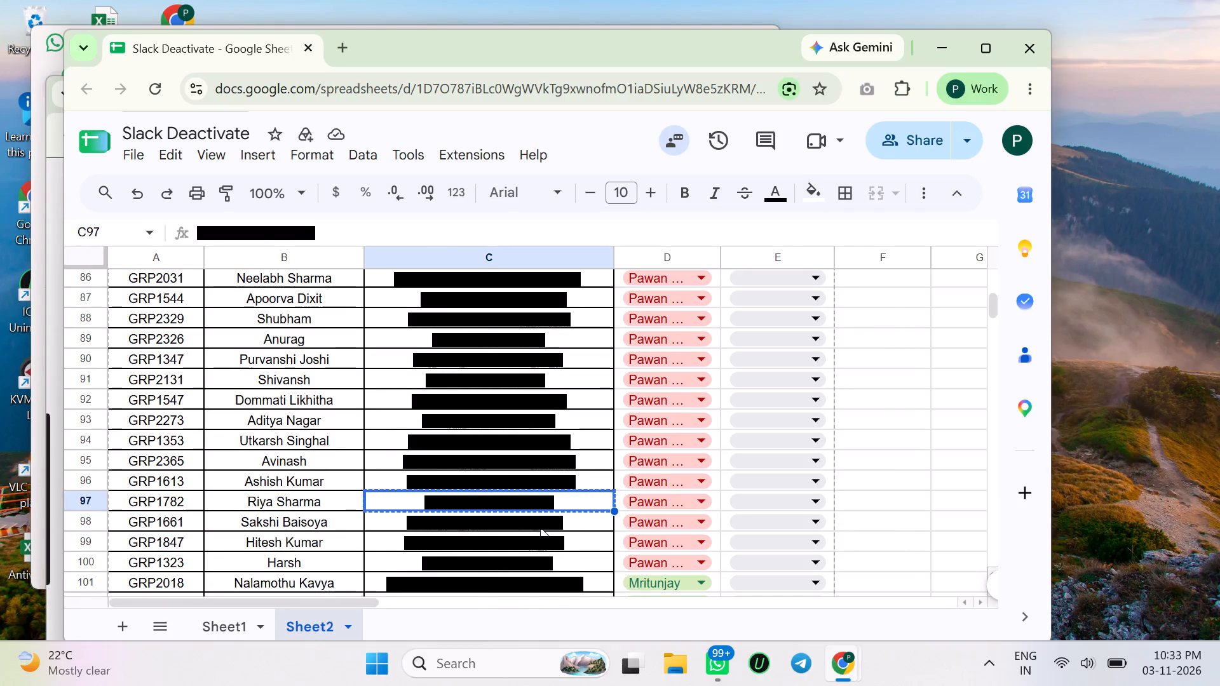
pyautogui.click(540, 527)
pyautogui.hotkey('ctrl', 'c')
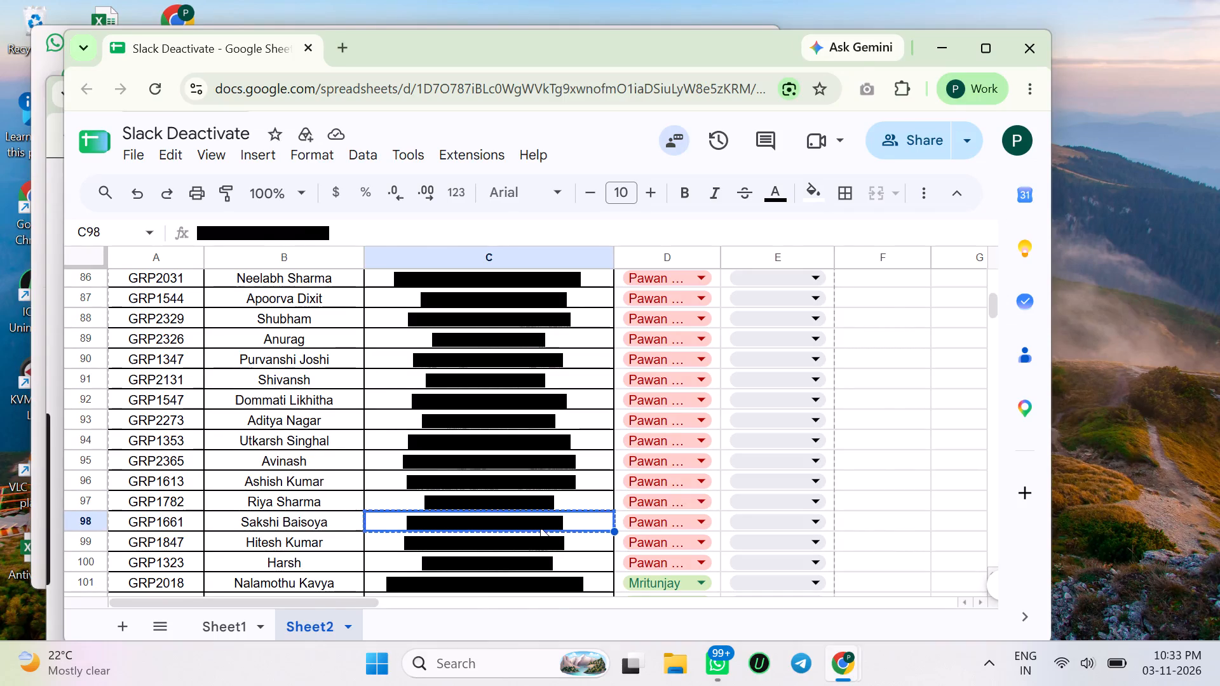
pyautogui.hotkey('alt', 'Tab')
pyautogui.click(869, 279)
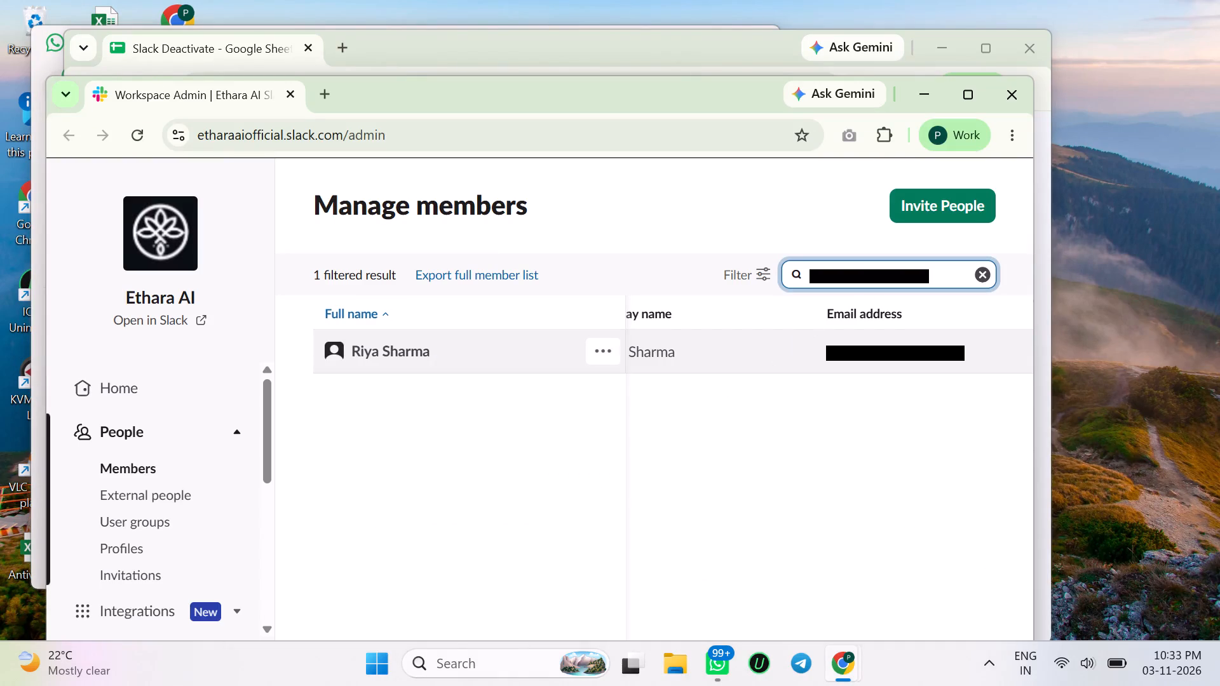
pyautogui.hotkey('ctrl', 'a')
pyautogui.hotkey('ctrl', 'v')
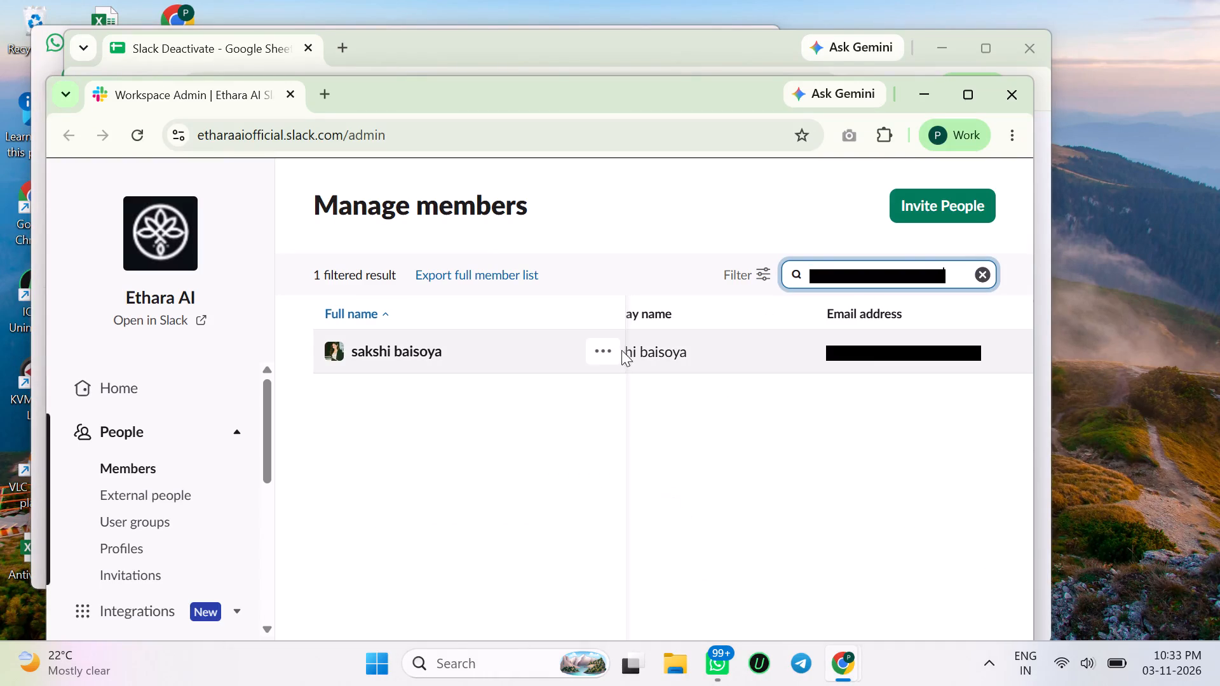
pyautogui.click(604, 357)
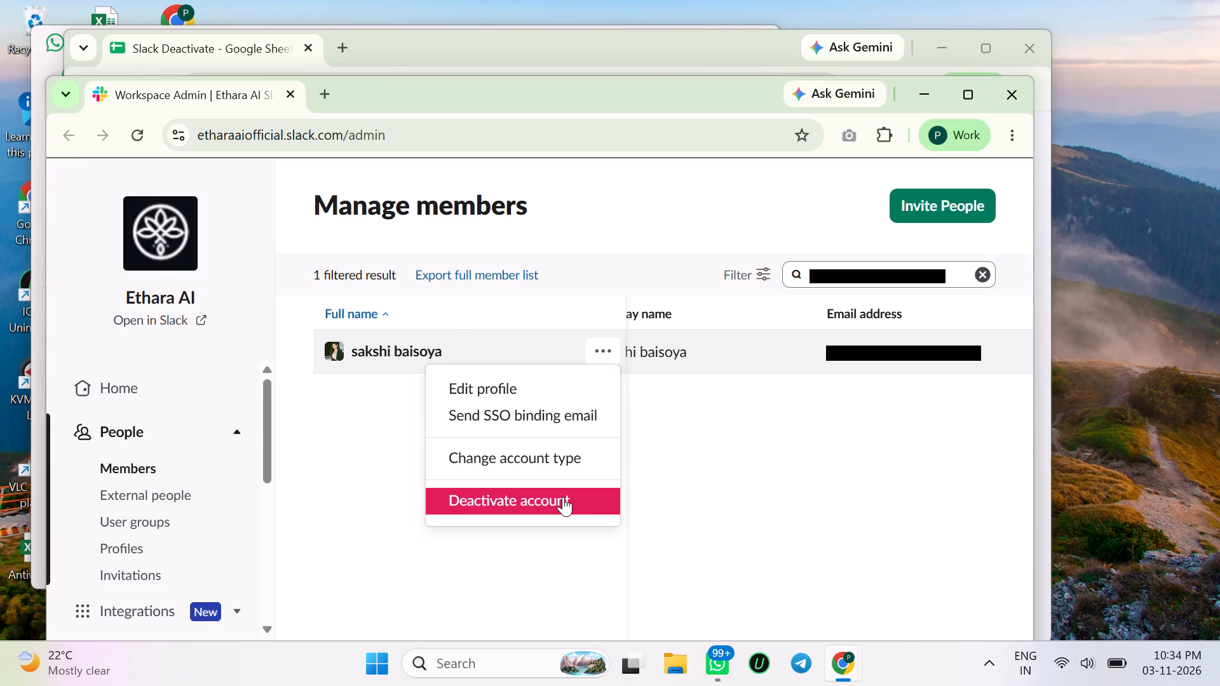
pyautogui.click(563, 497)
pyautogui.click(724, 503)
# Look up the row 99 employee in Slack's member list by the email address from the sheet and deactivate that account.
pyautogui.hotkey('alt', 'Tab')
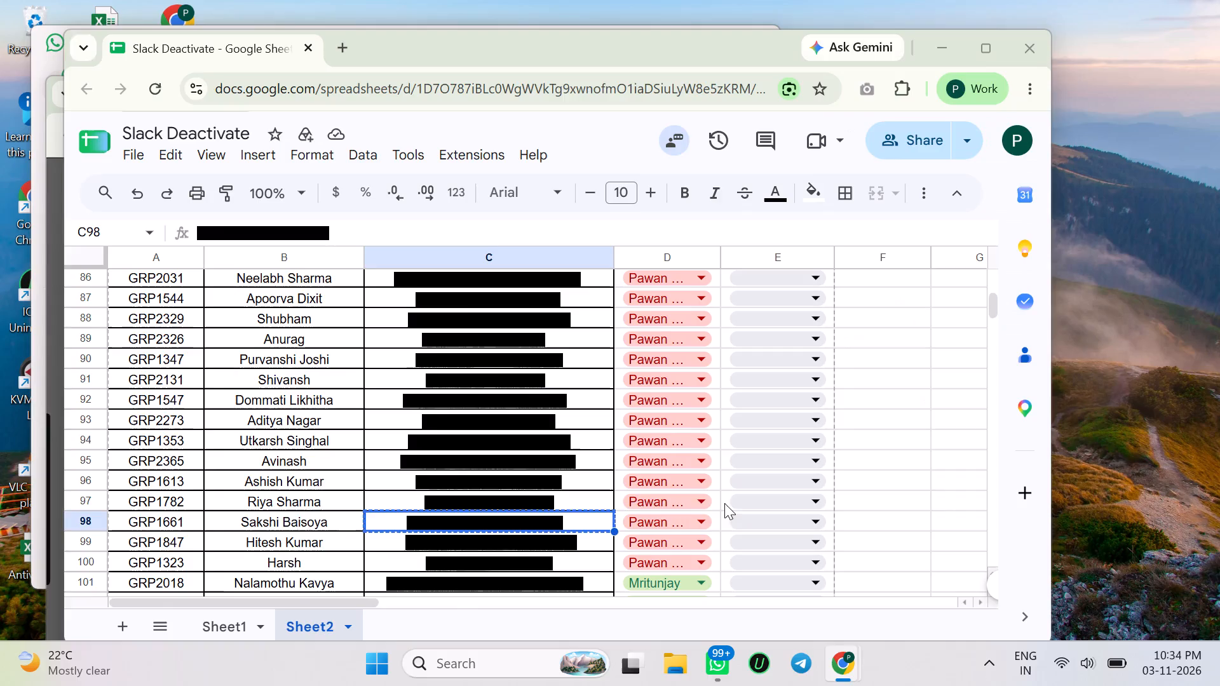
pyautogui.click(557, 546)
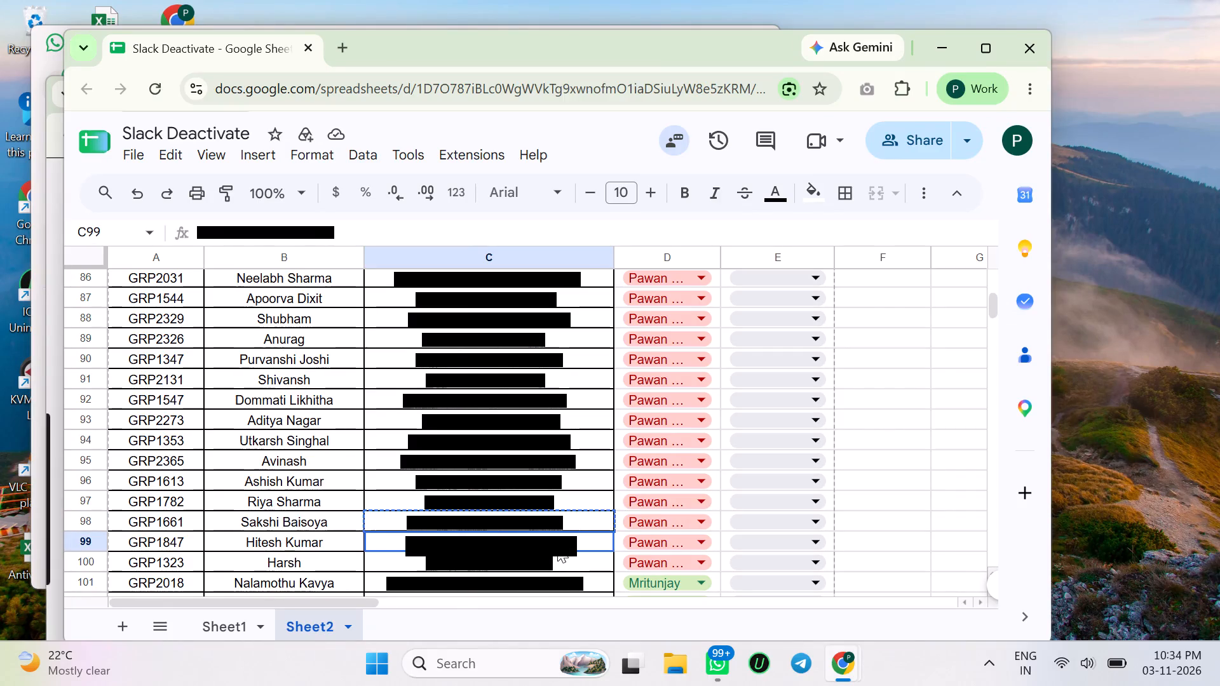
pyautogui.hotkey('ctrl', 'c')
pyautogui.hotkey('alt', 'Tab')
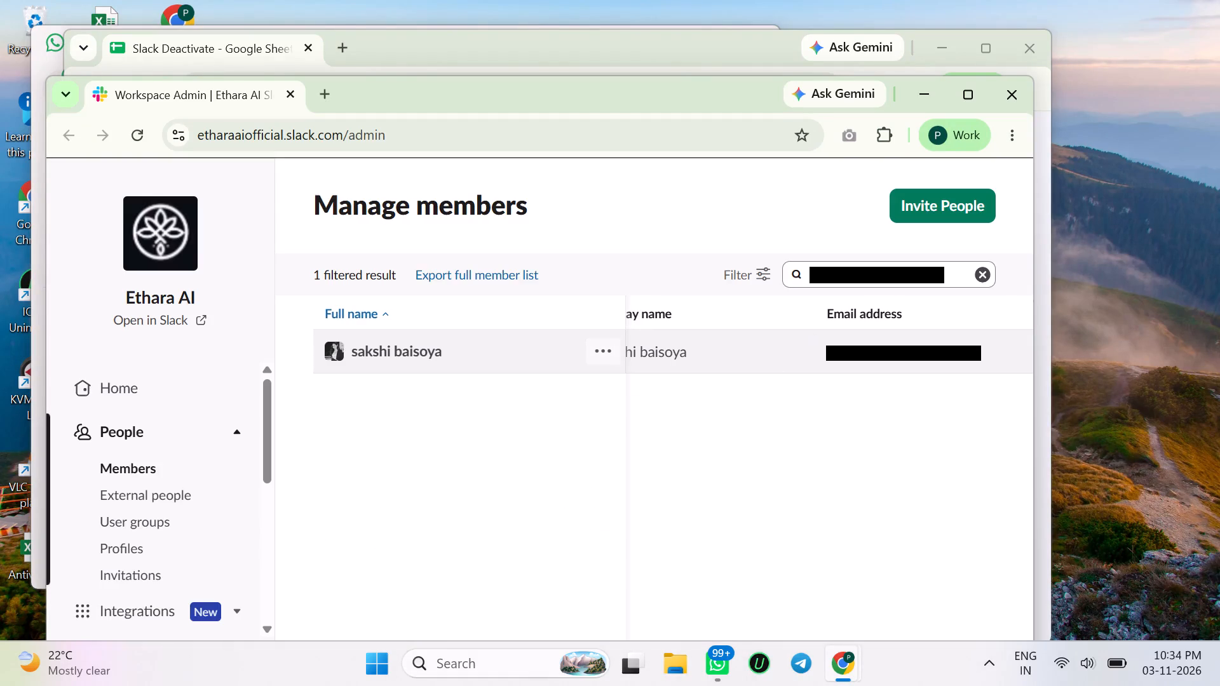
pyautogui.click(889, 275)
pyautogui.hotkey('ctrl', 'a')
pyautogui.hotkey('ctrl', 'v')
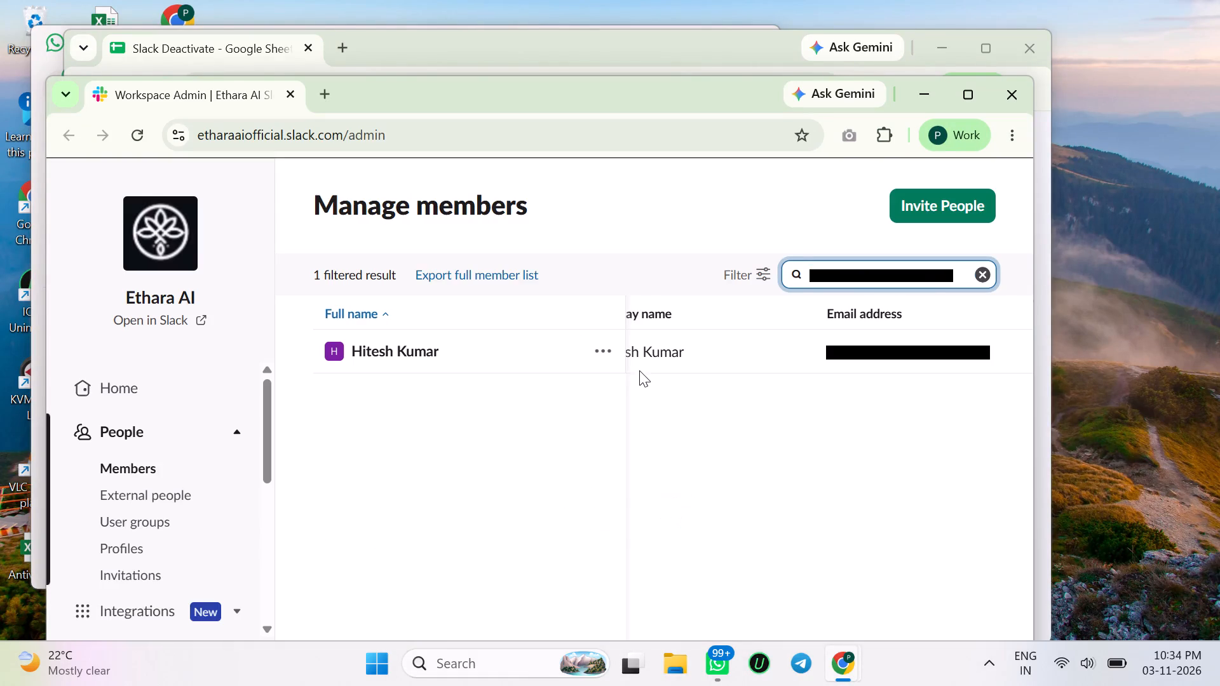
pyautogui.click(608, 356)
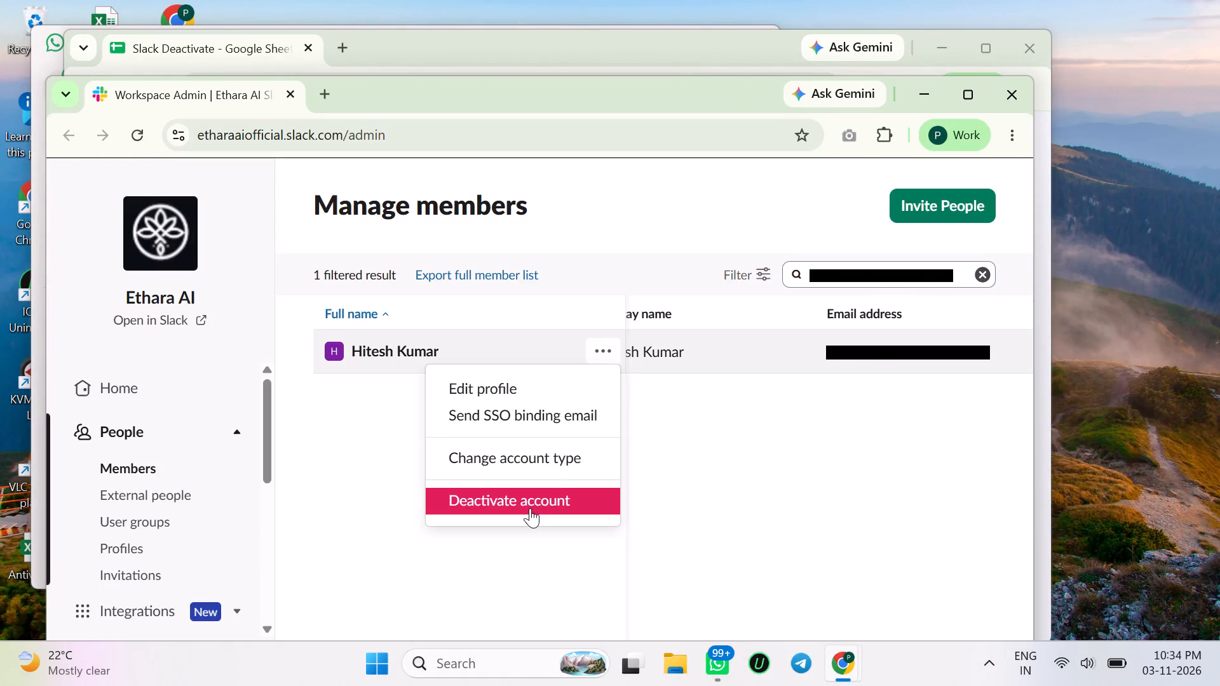
pyautogui.click(530, 508)
pyautogui.click(719, 508)
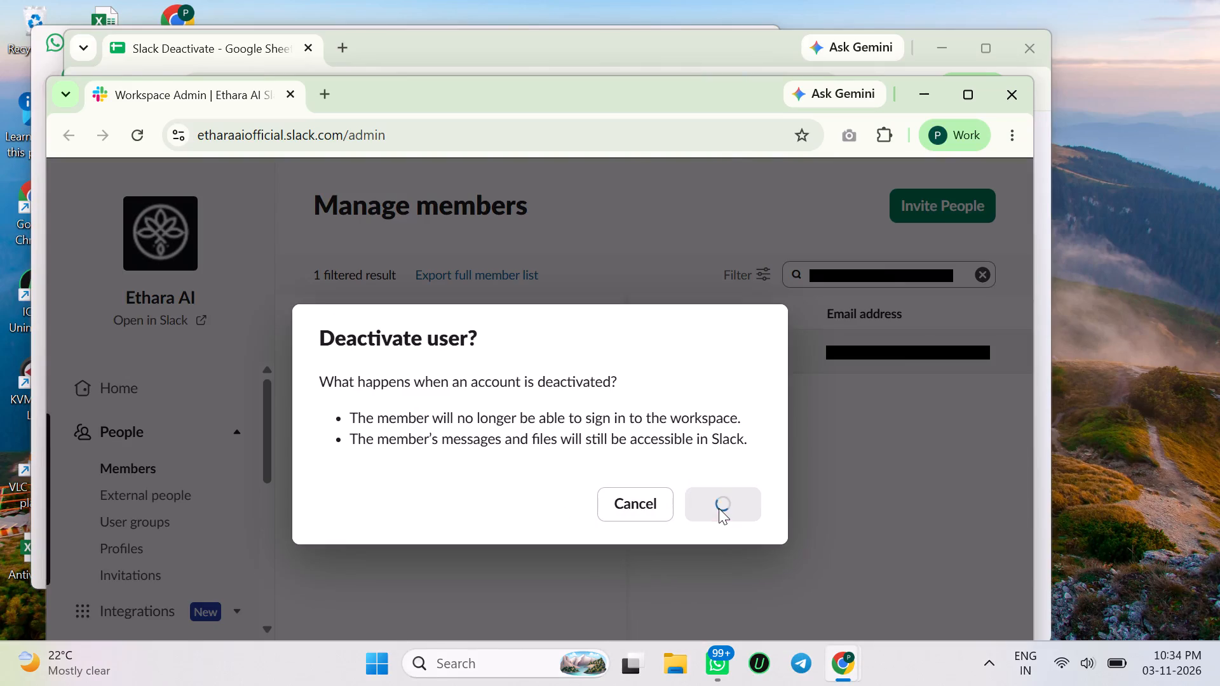
# Look up the row 100 employee in Slack's member list by the email address from the sheet and deactivate that account.
pyautogui.hotkey('alt', 'Tab')
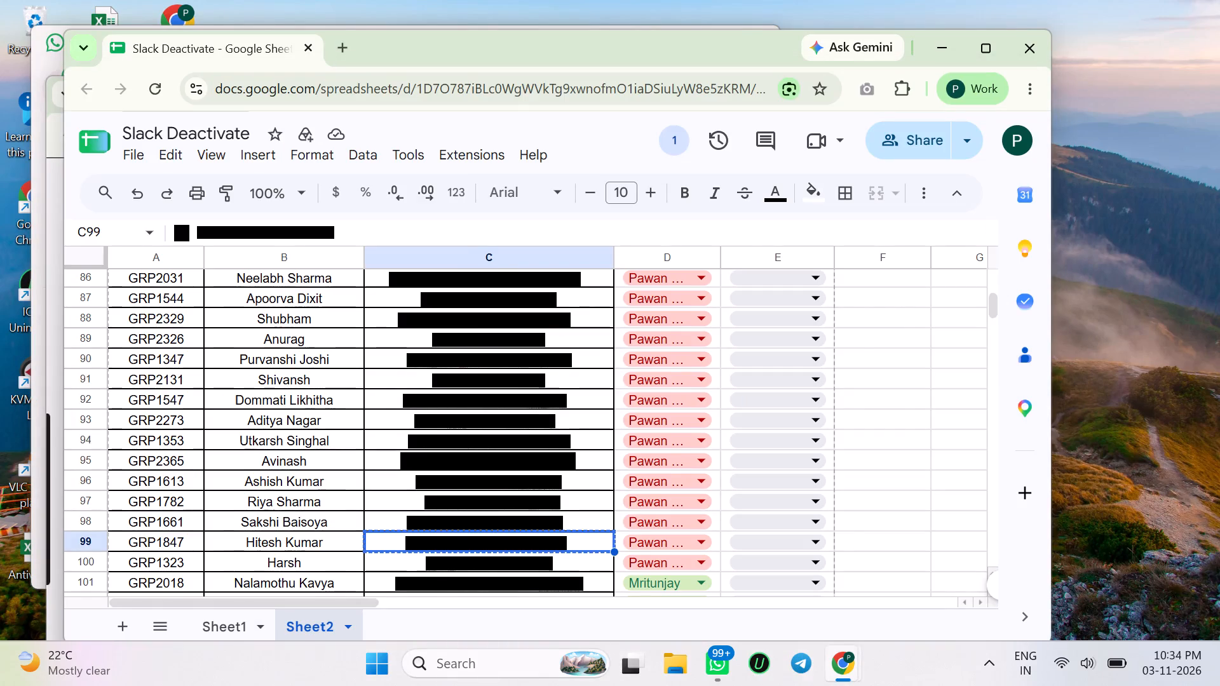
pyautogui.click(534, 563)
pyautogui.hotkey('ctrl', 'c')
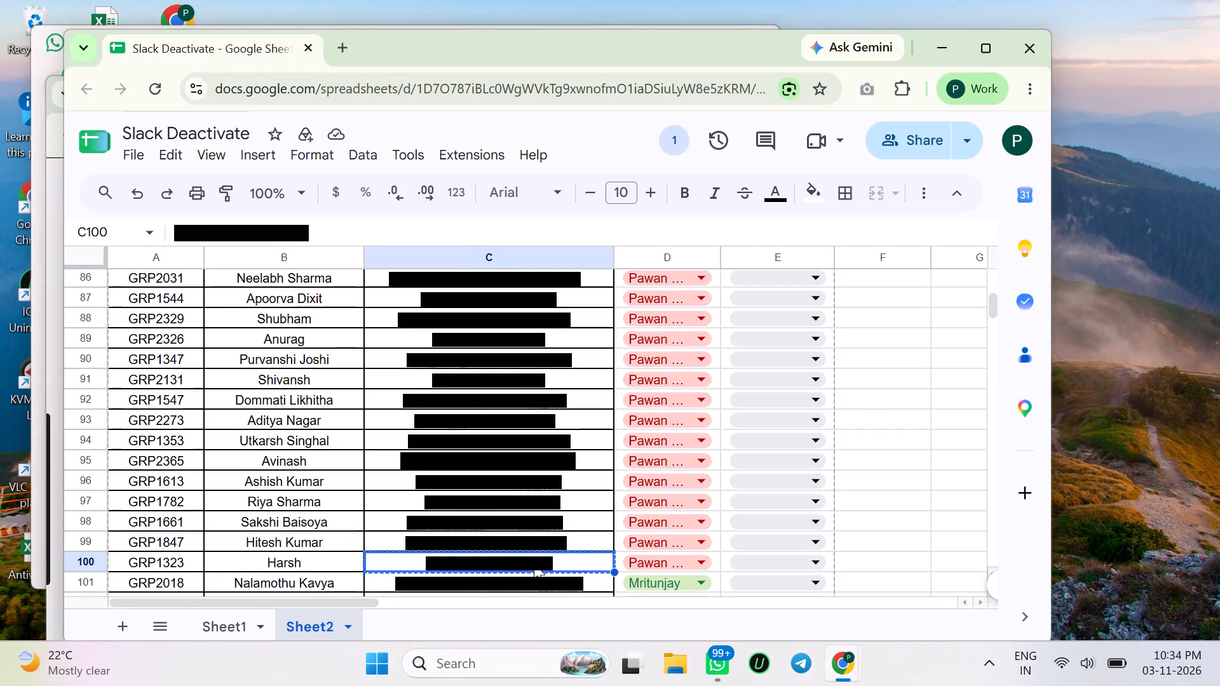
pyautogui.hotkey('alt', 'Tab')
pyautogui.click(910, 276)
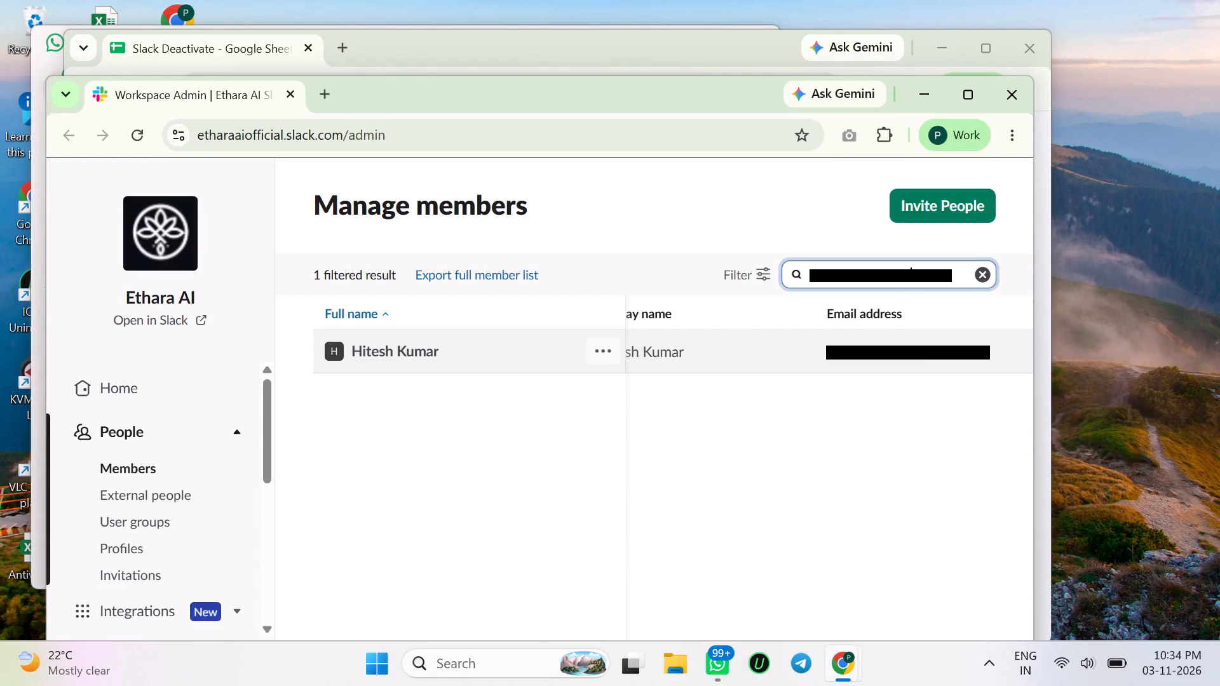
pyautogui.hotkey('ctrl', 'a')
pyautogui.hotkey('ctrl', 'v')
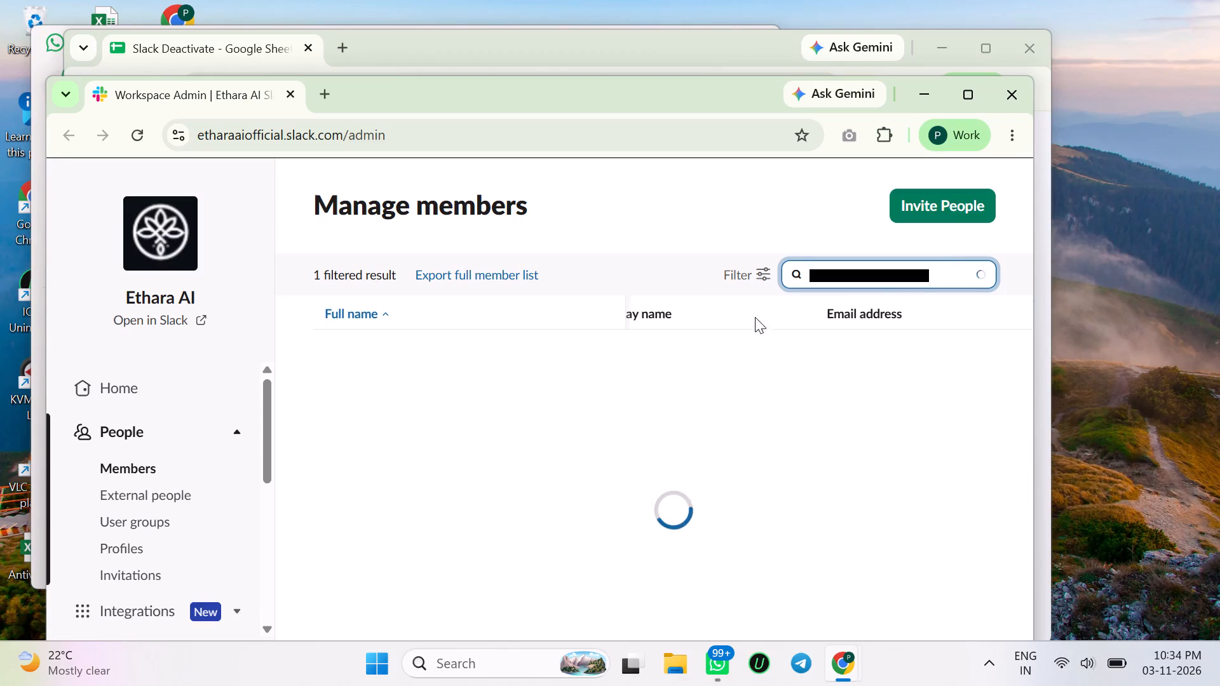
pyautogui.click(604, 359)
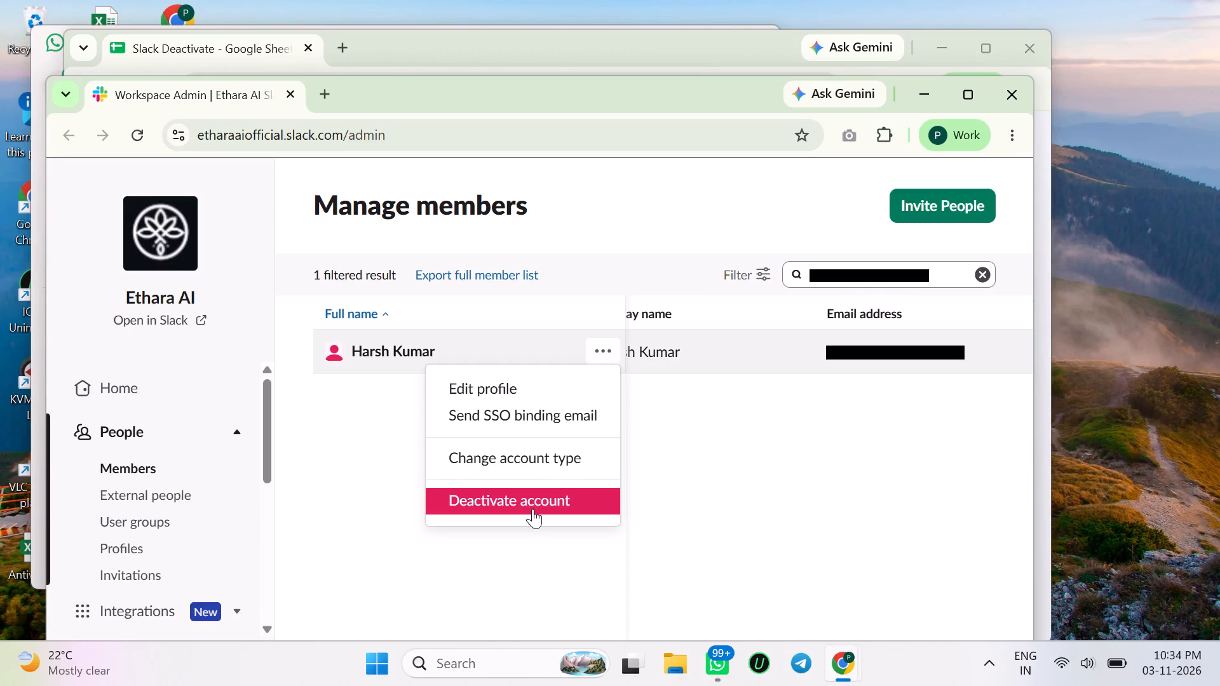
pyautogui.click(532, 509)
pyautogui.click(726, 510)
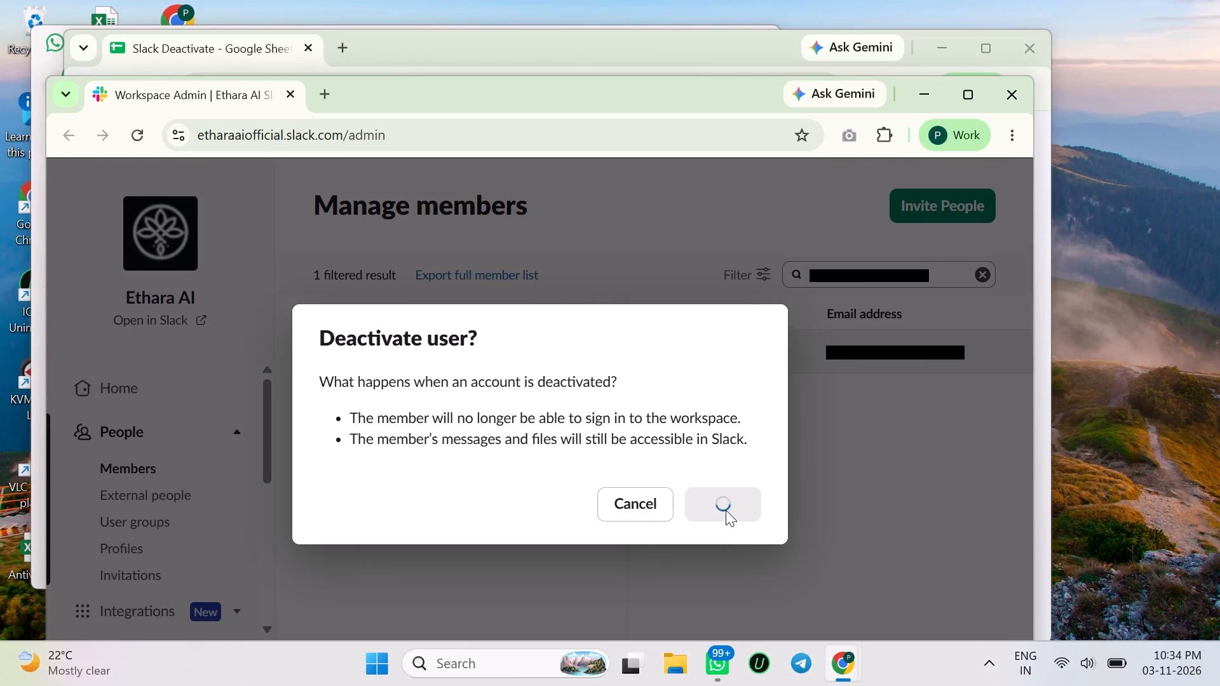
# In Sheet2 of the Slack Deactivate spreadsheet, set column E to Yes for rows 51 through 100.
pyautogui.hotkey('alt', 'Tab')
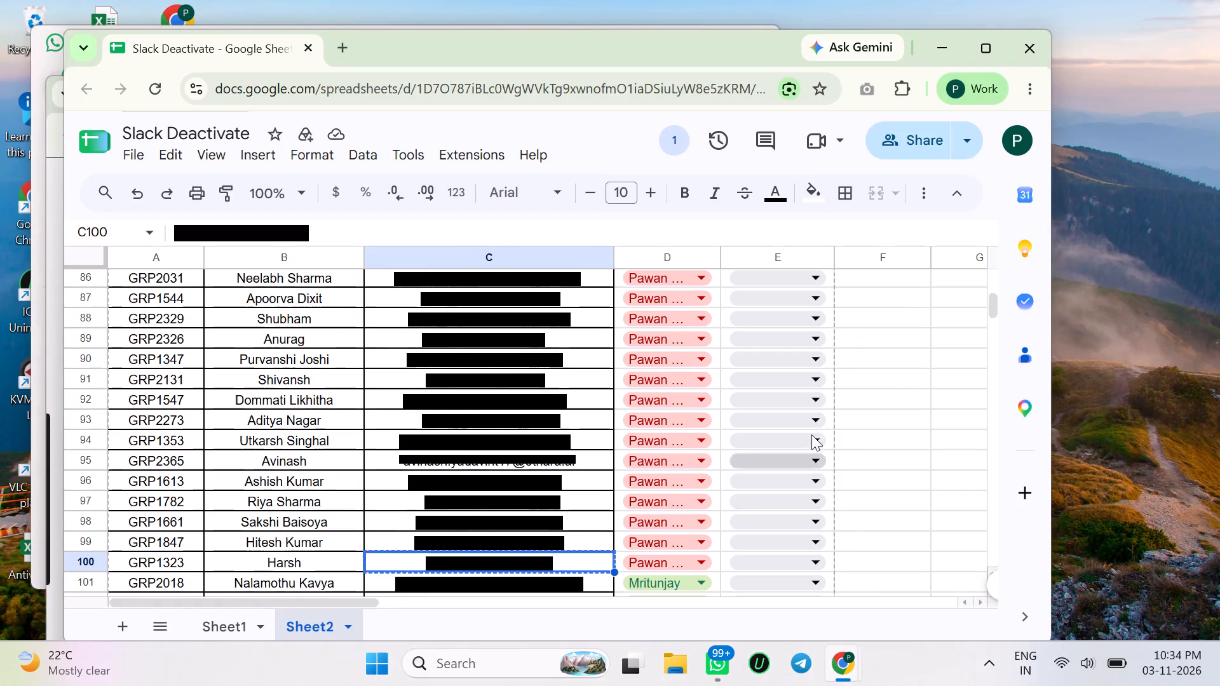
pyautogui.scroll(3, 876, 404)
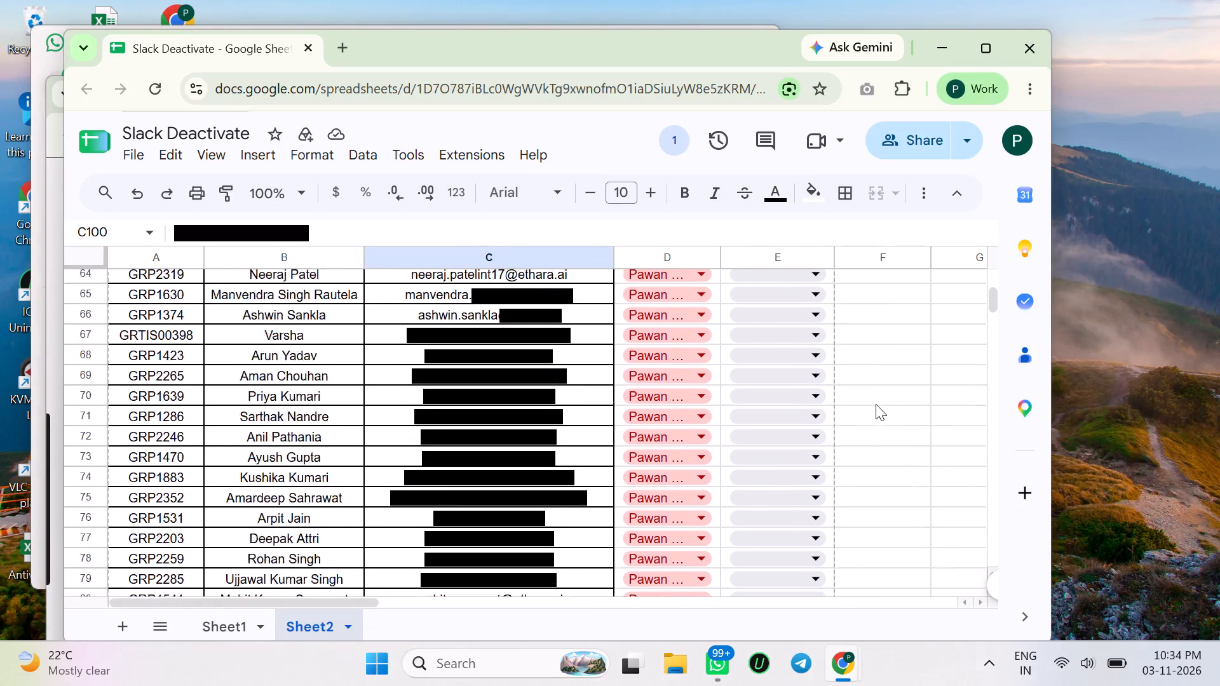
pyautogui.scroll(2, 876, 404)
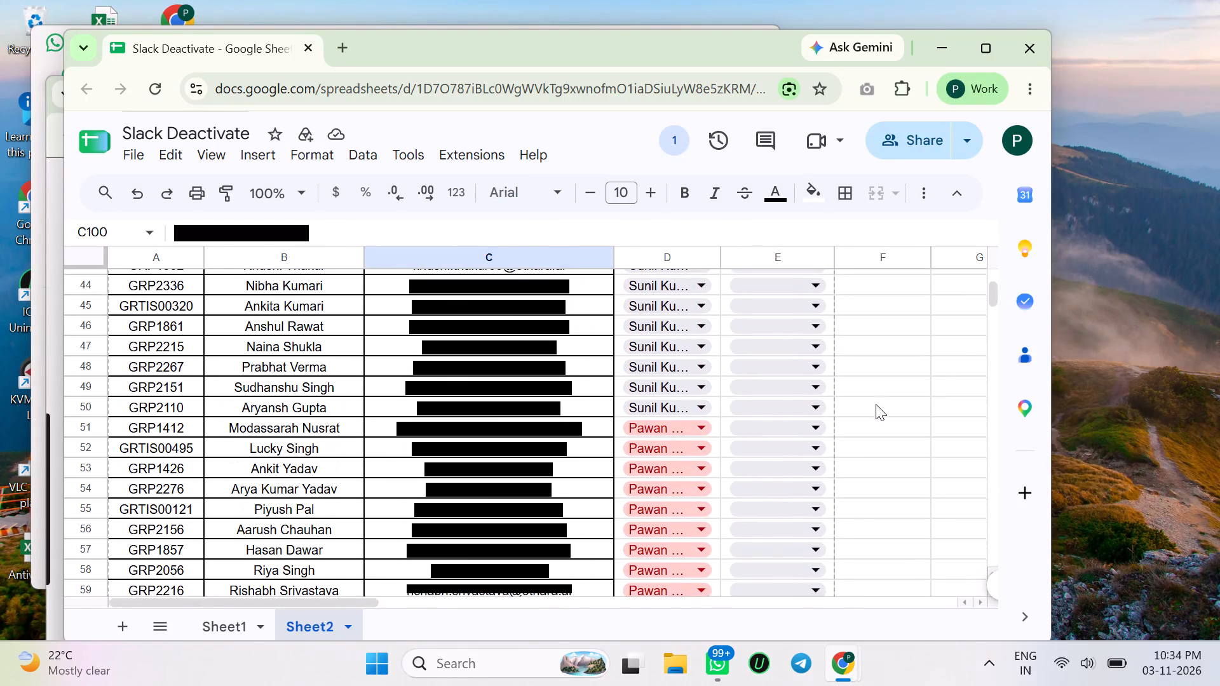
pyautogui.click(810, 432)
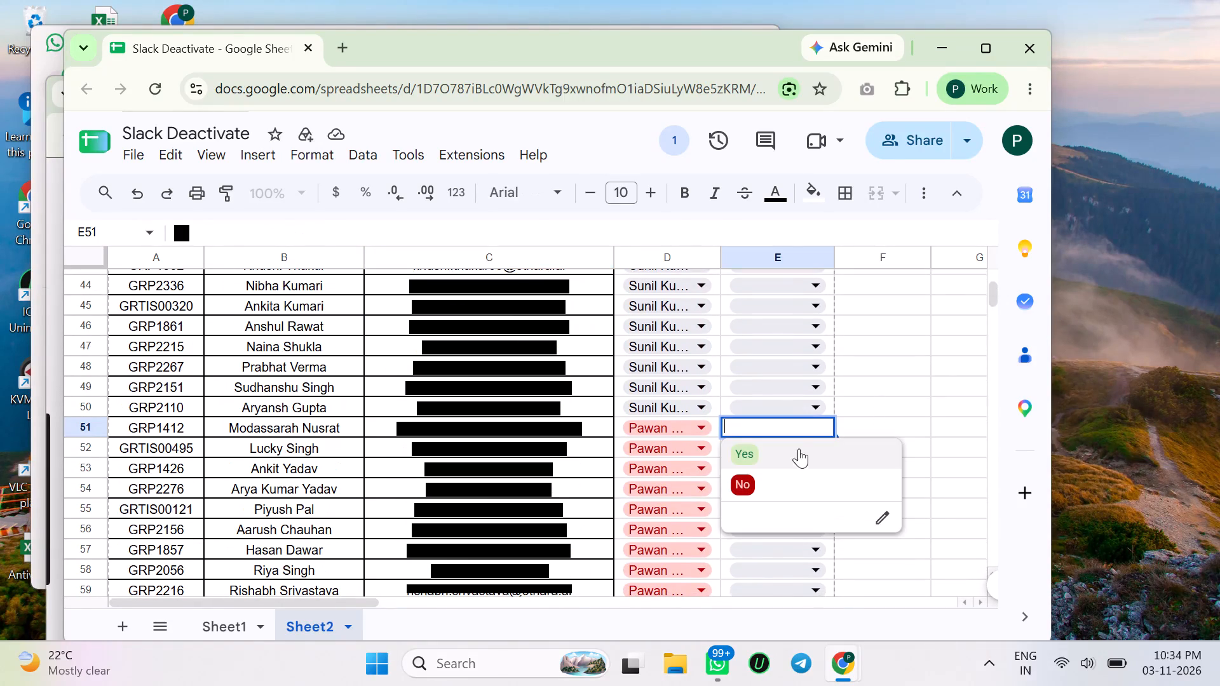
pyautogui.click(749, 448)
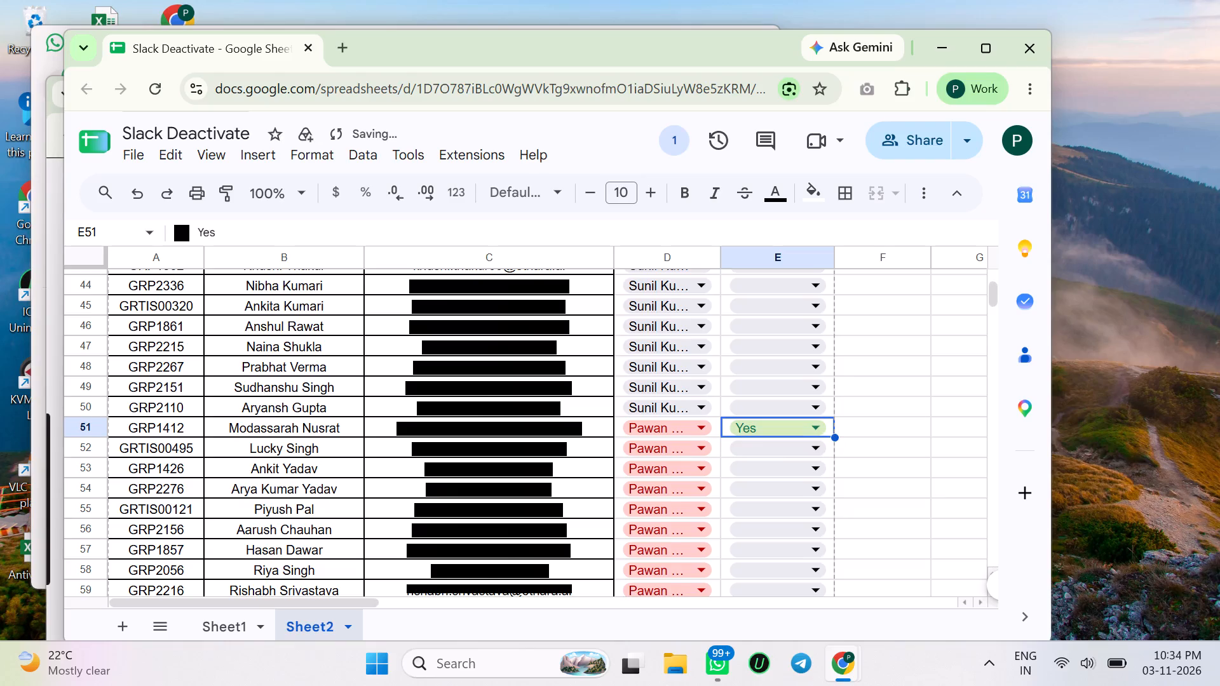
pyautogui.moveTo(836, 435); pyautogui.dragTo(832, 643)
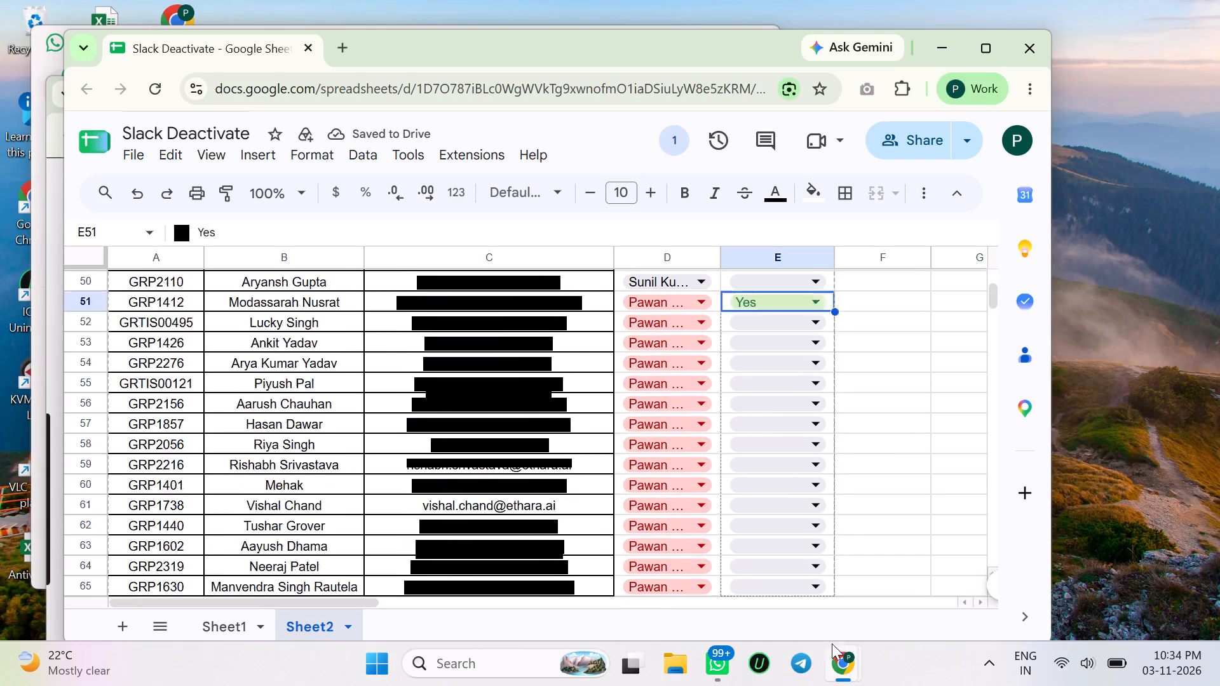
pyautogui.moveTo(832, 643); pyautogui.dragTo(857, 660)
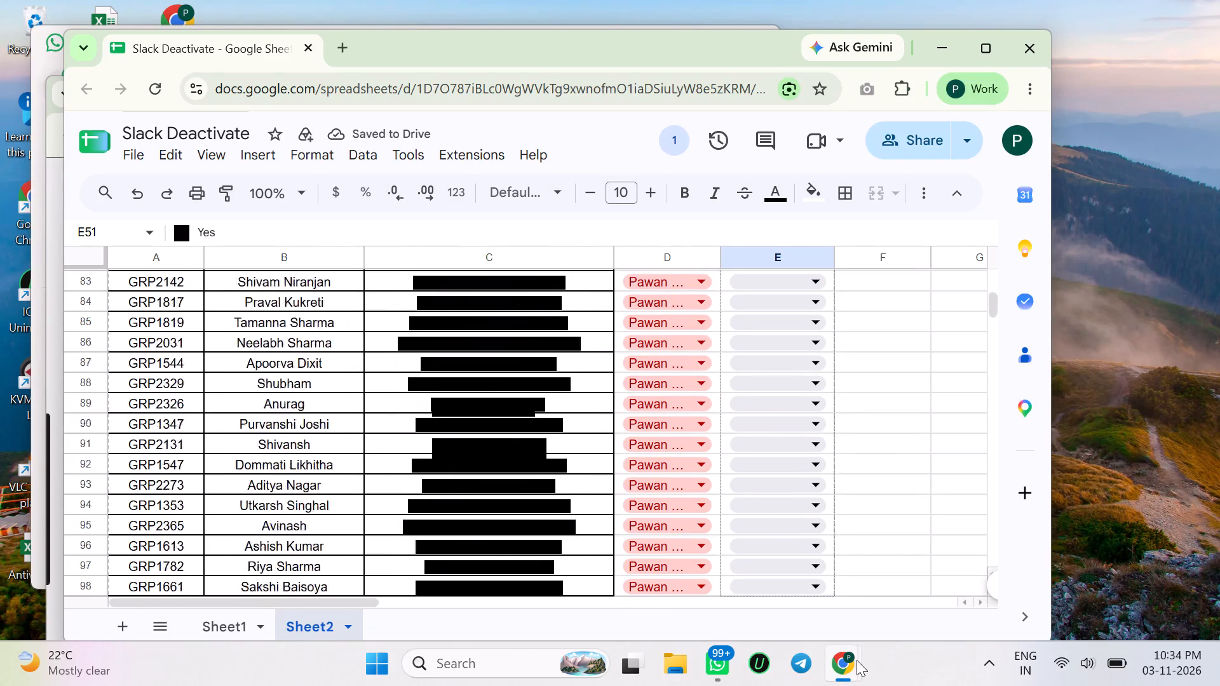
pyautogui.moveTo(857, 660); pyautogui.dragTo(830, 366)
pyautogui.click(956, 387)
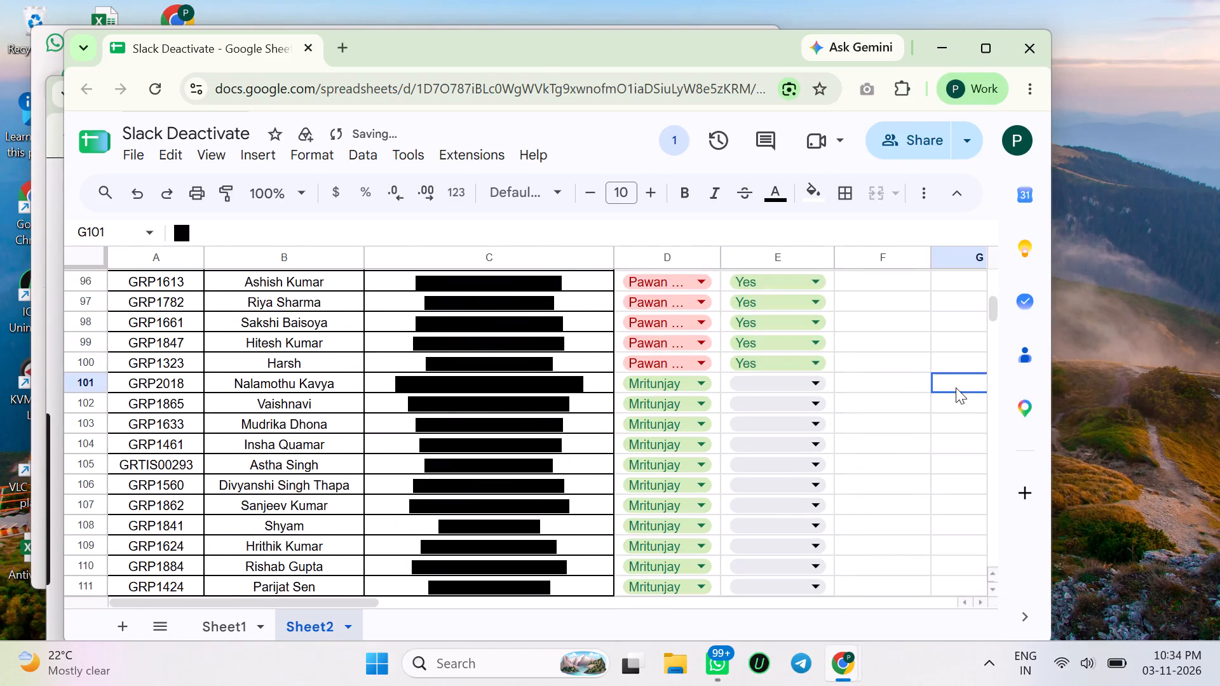
# Close the Slack Deactivate spreadsheet window.
pyautogui.click(1024, 51)
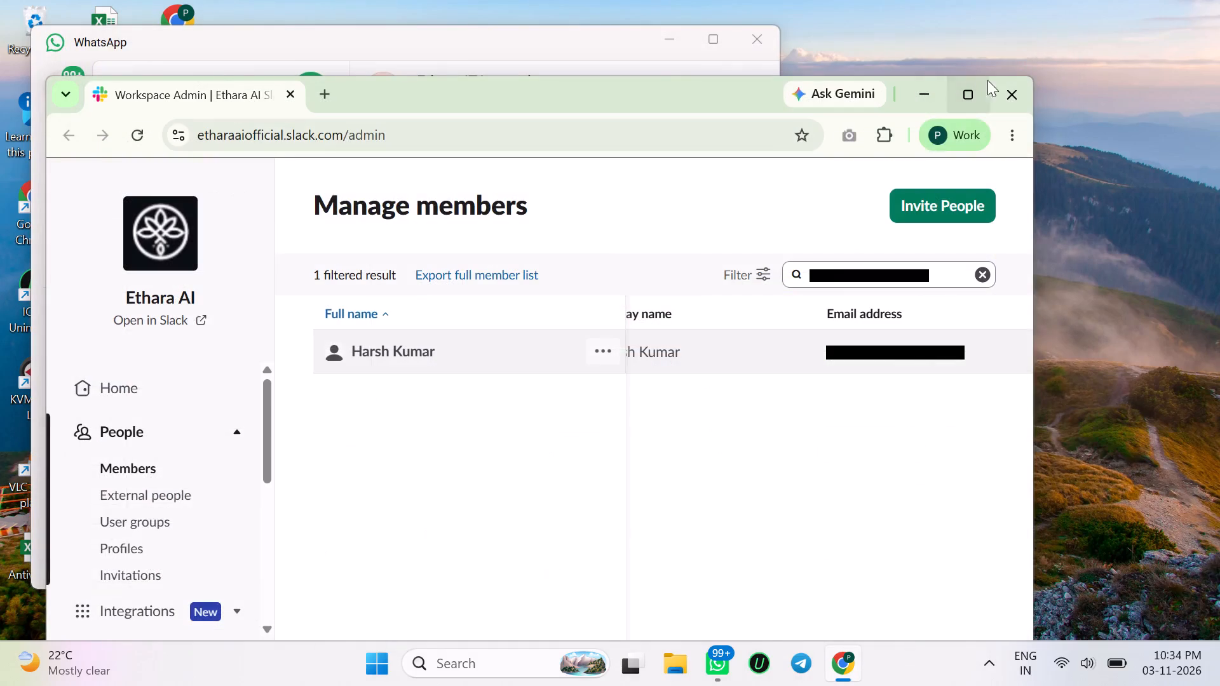
# Show the available account actions for the row 100 employee in Slack's member list to check the account's status.
pyautogui.click(602, 351)
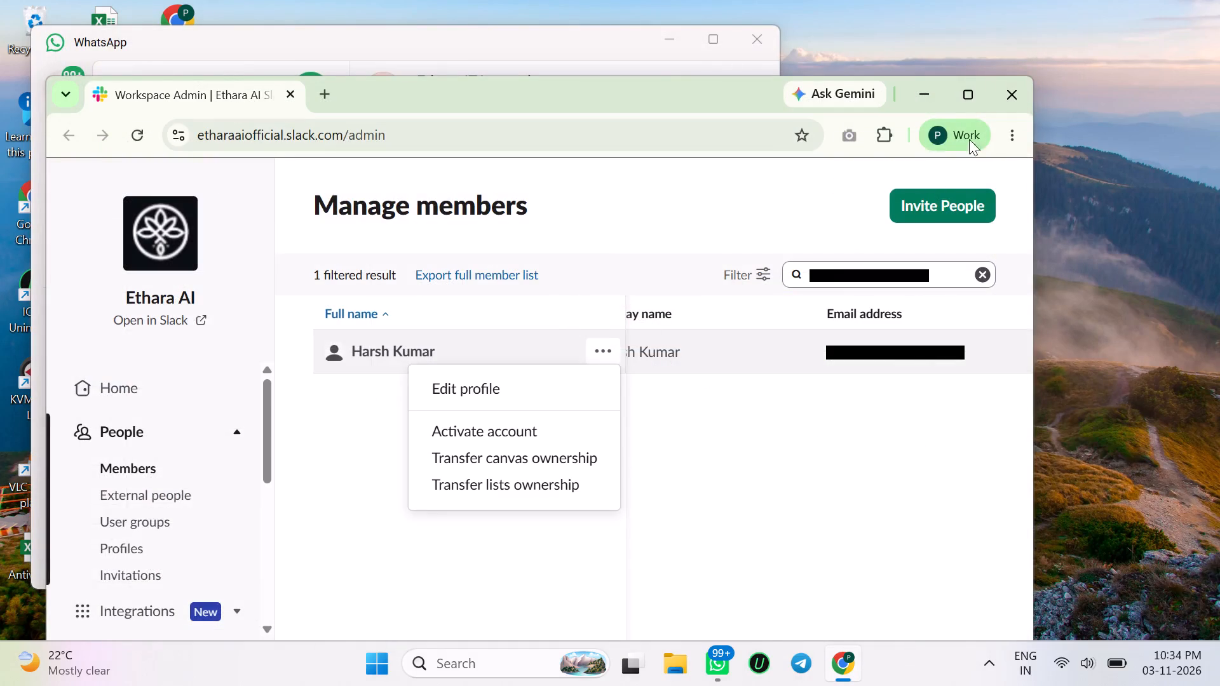